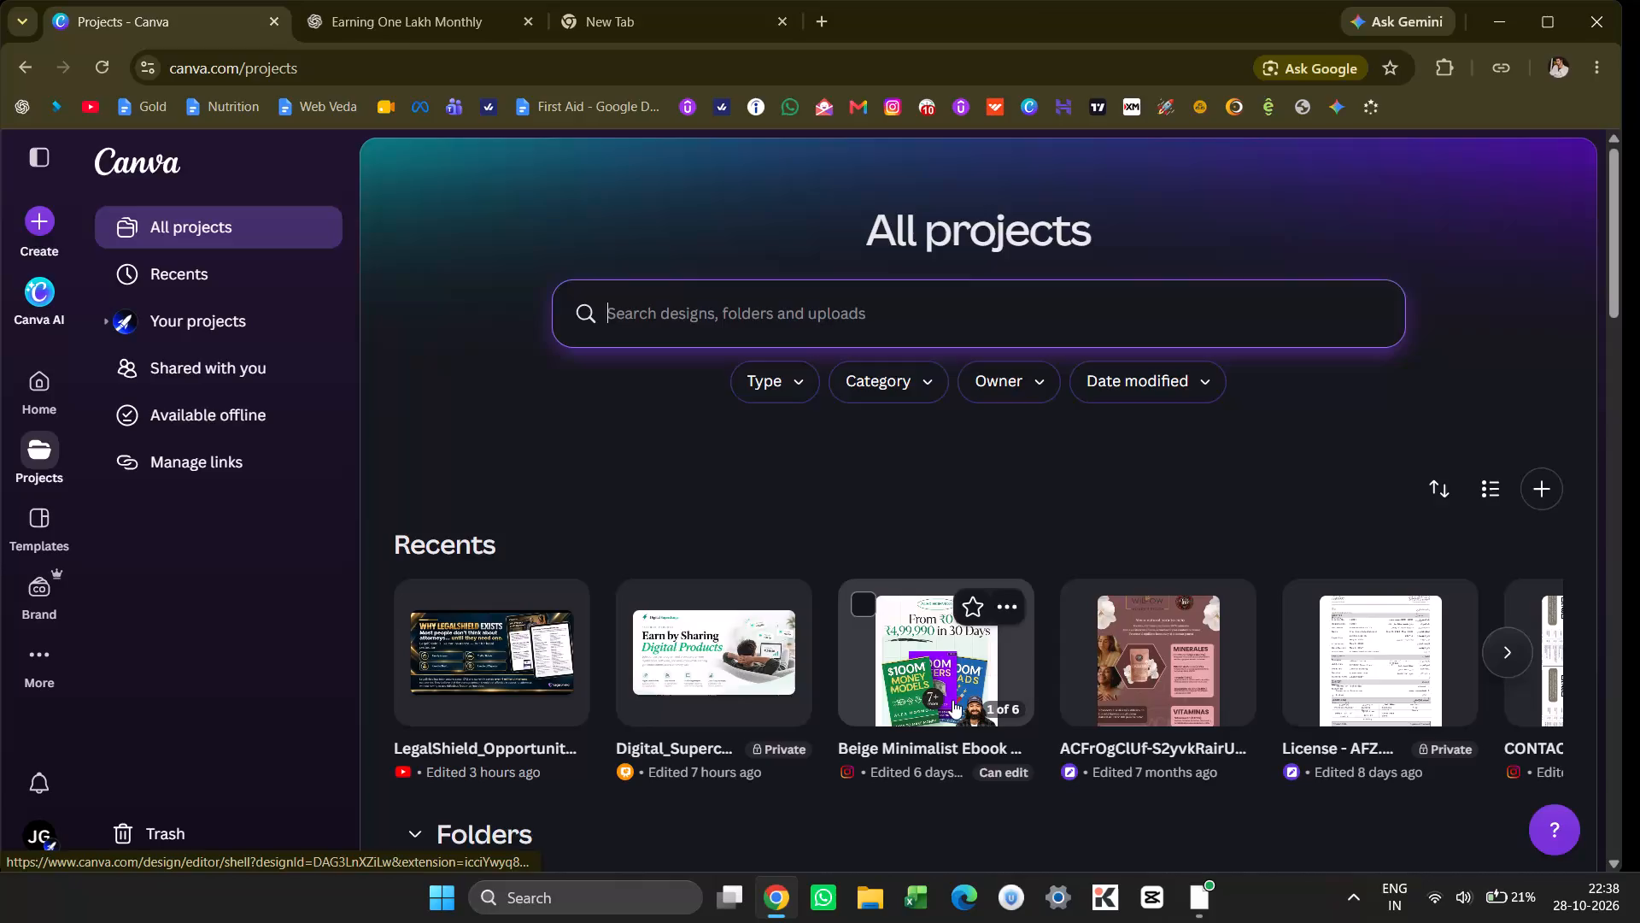
# Open the Beige Minimalist Ebook Mockup Instagram Post design and add a blank page after page 6.
pyautogui.click(952, 700)
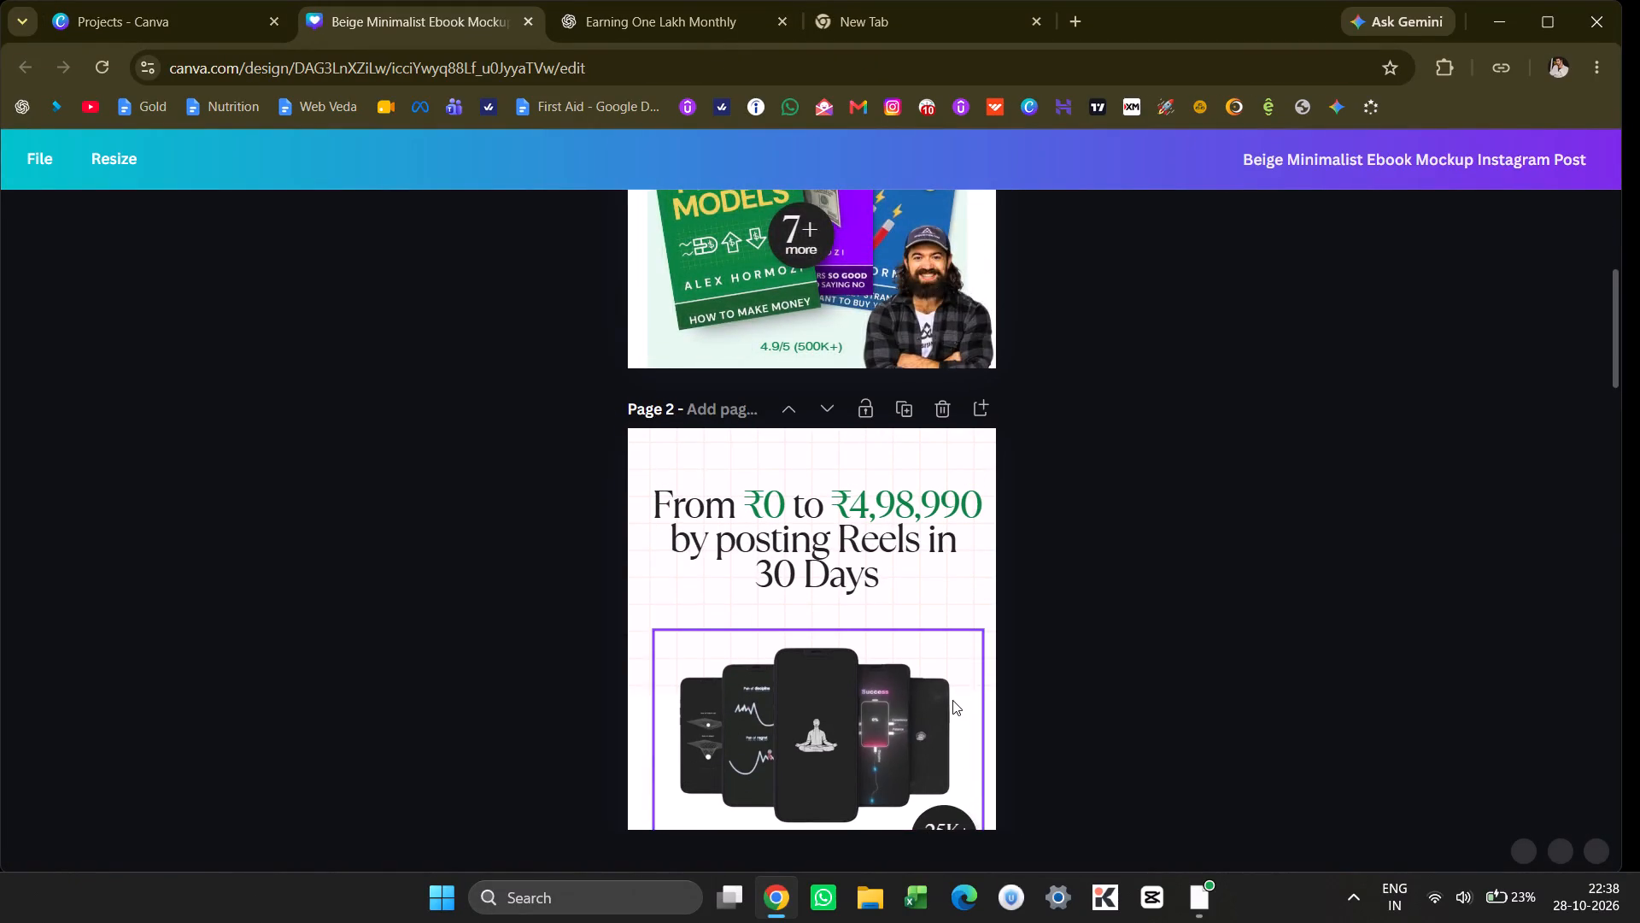
pyautogui.scroll(-7, 952, 700)
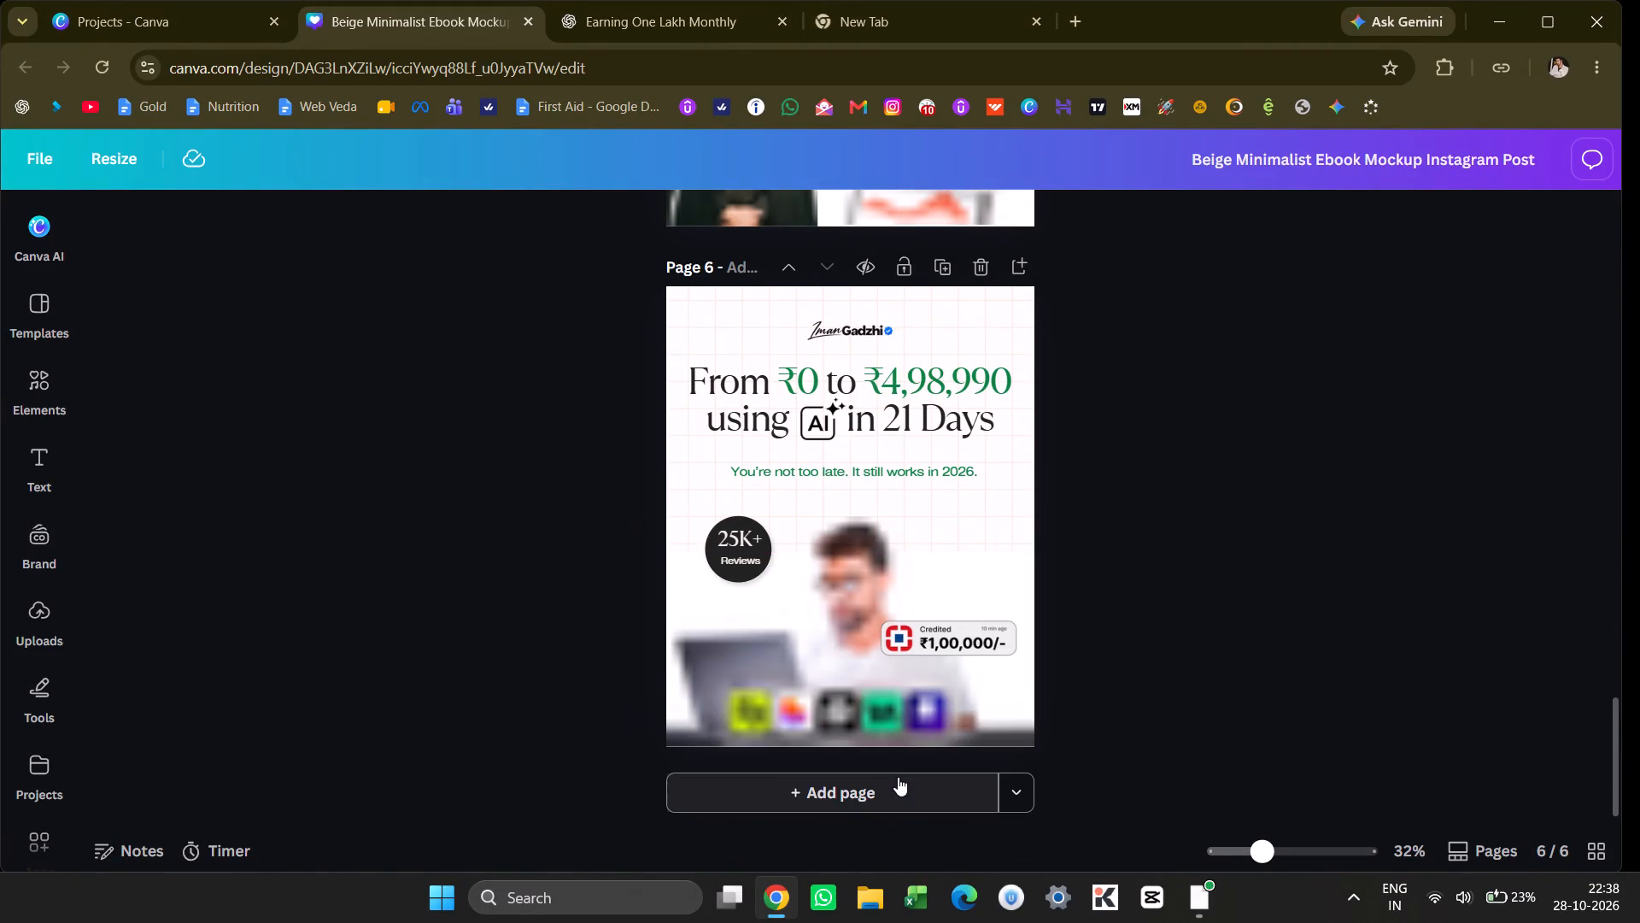
pyautogui.click(898, 777)
pyautogui.click(830, 633)
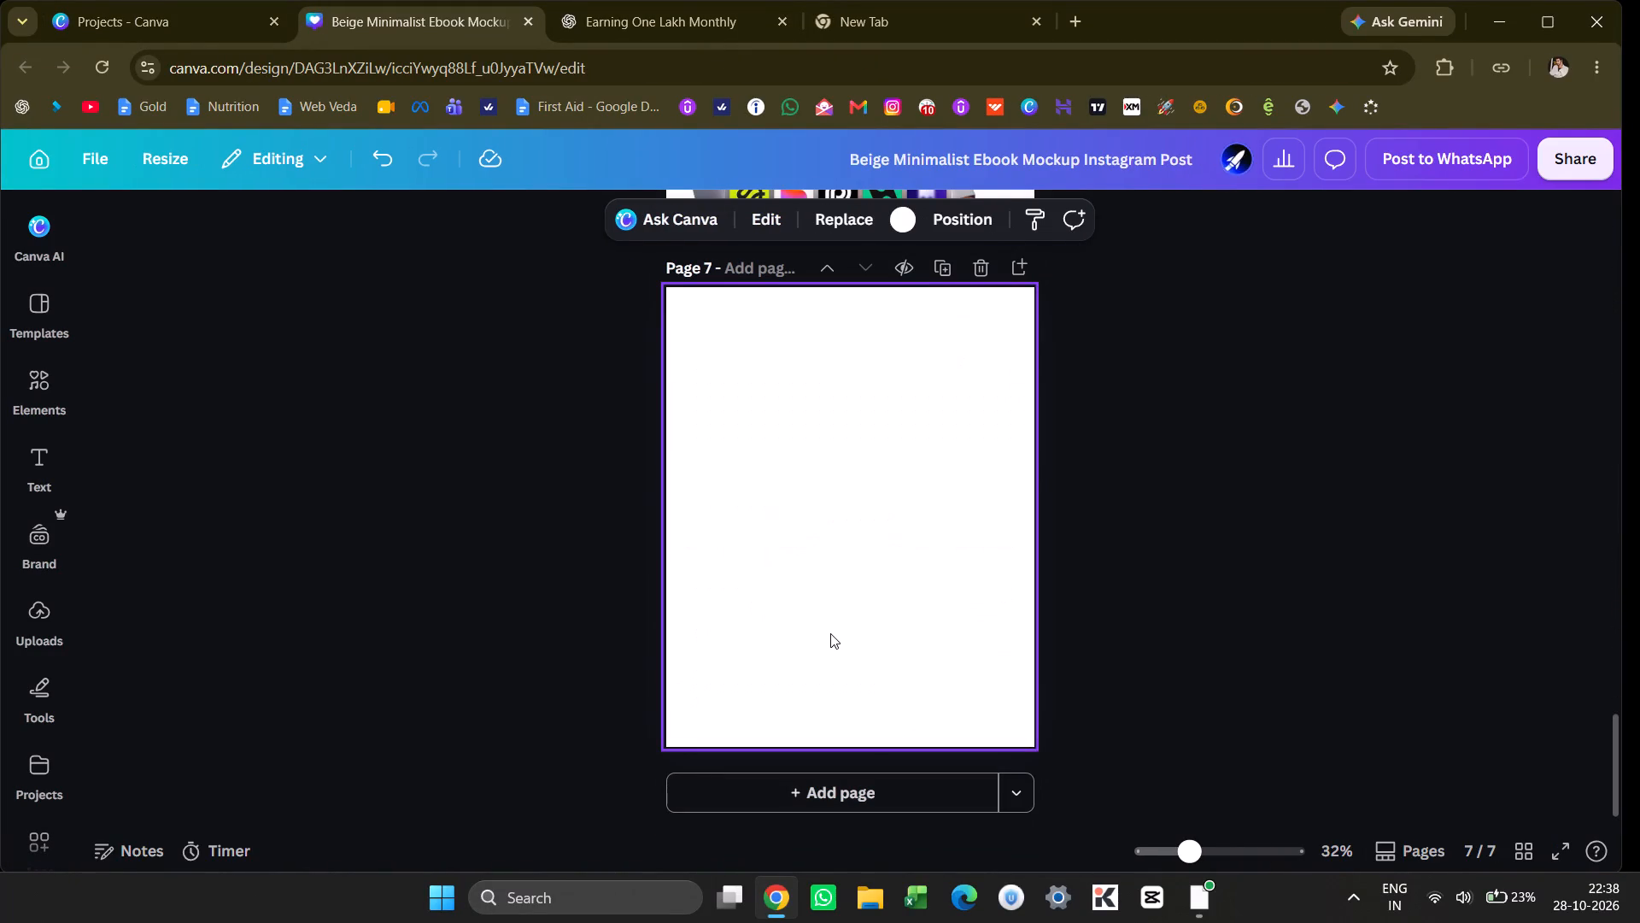
# Review the page 6 ad design above the new page, and return to the blank page 7.
pyautogui.scroll(3, 830, 633)
pyautogui.scroll(-1, 830, 633)
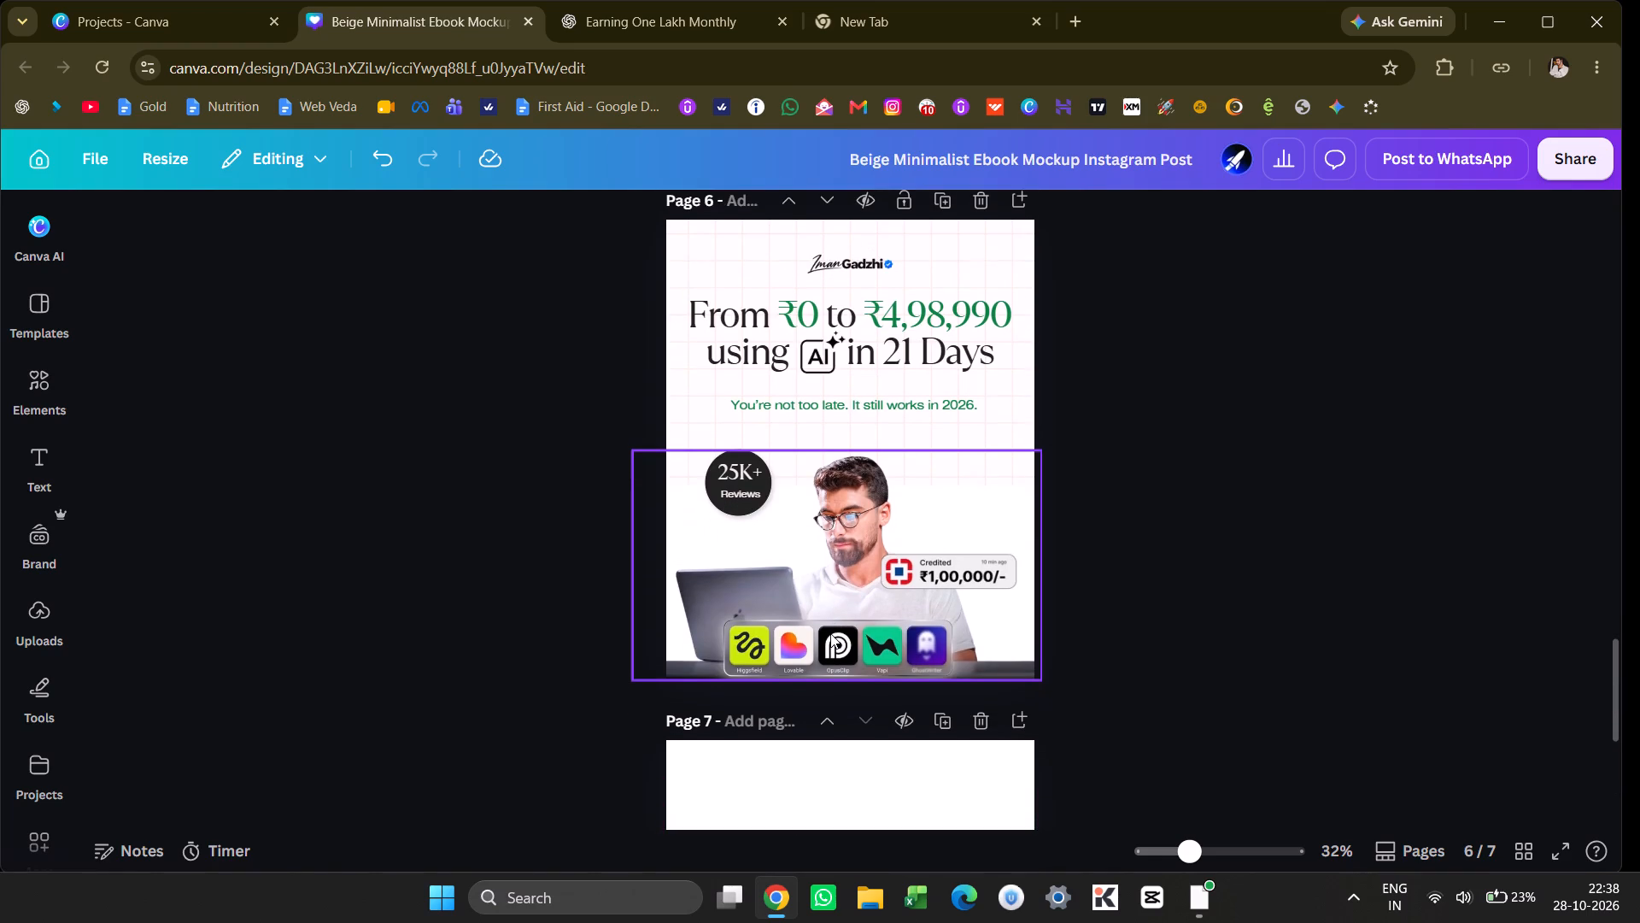
pyautogui.scroll(-6, 830, 633)
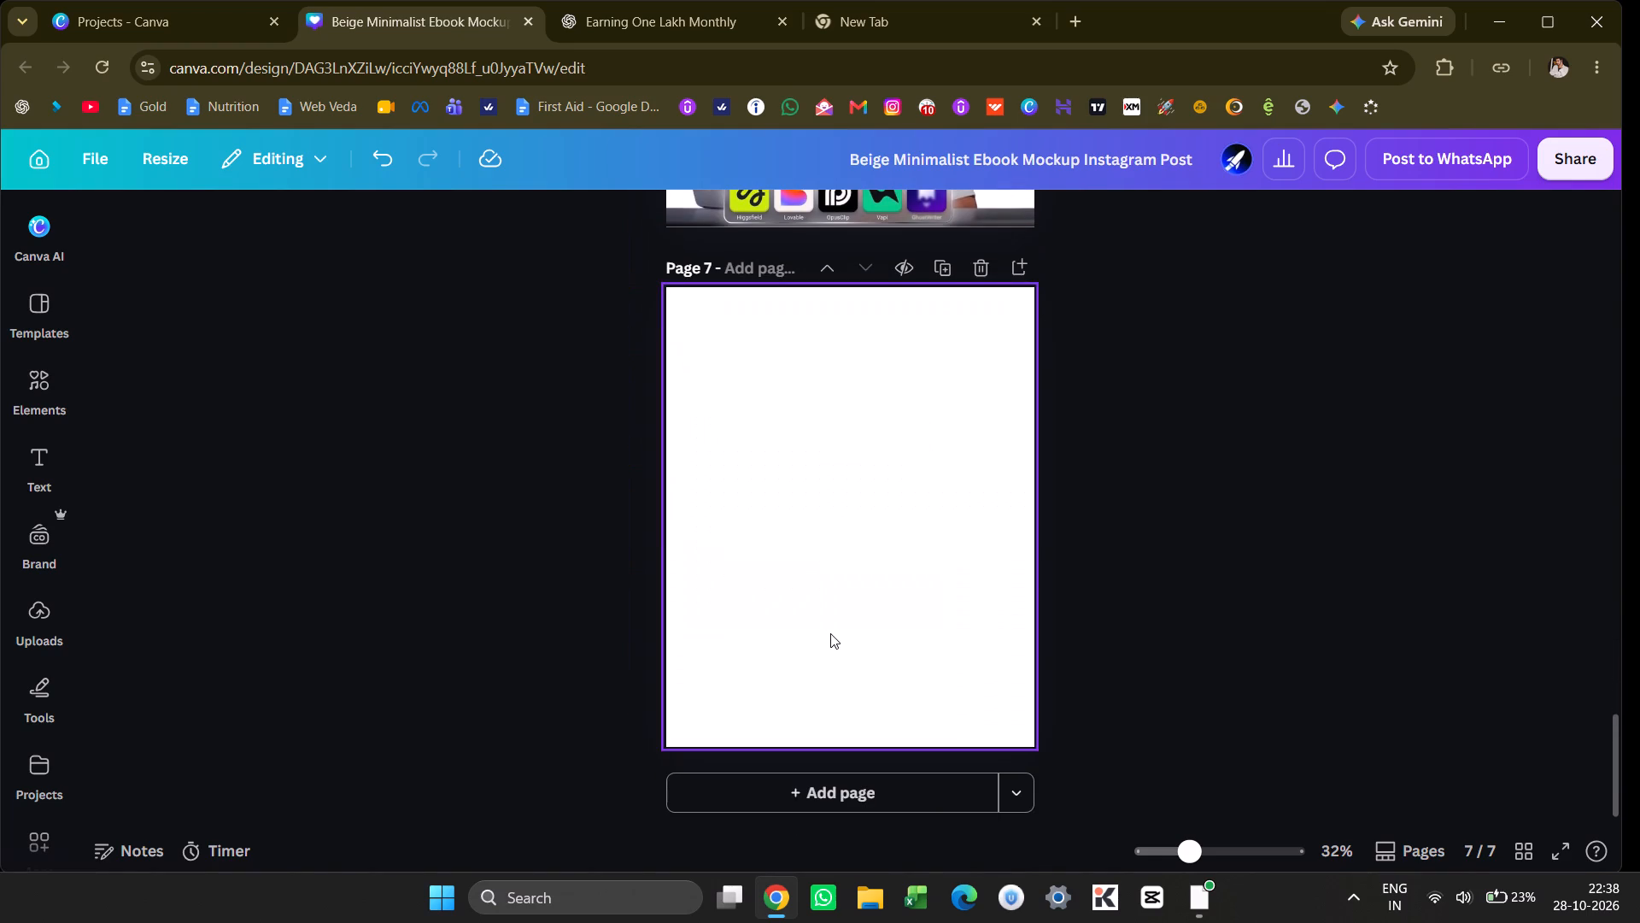
pyautogui.click(659, 550)
pyautogui.click(753, 535)
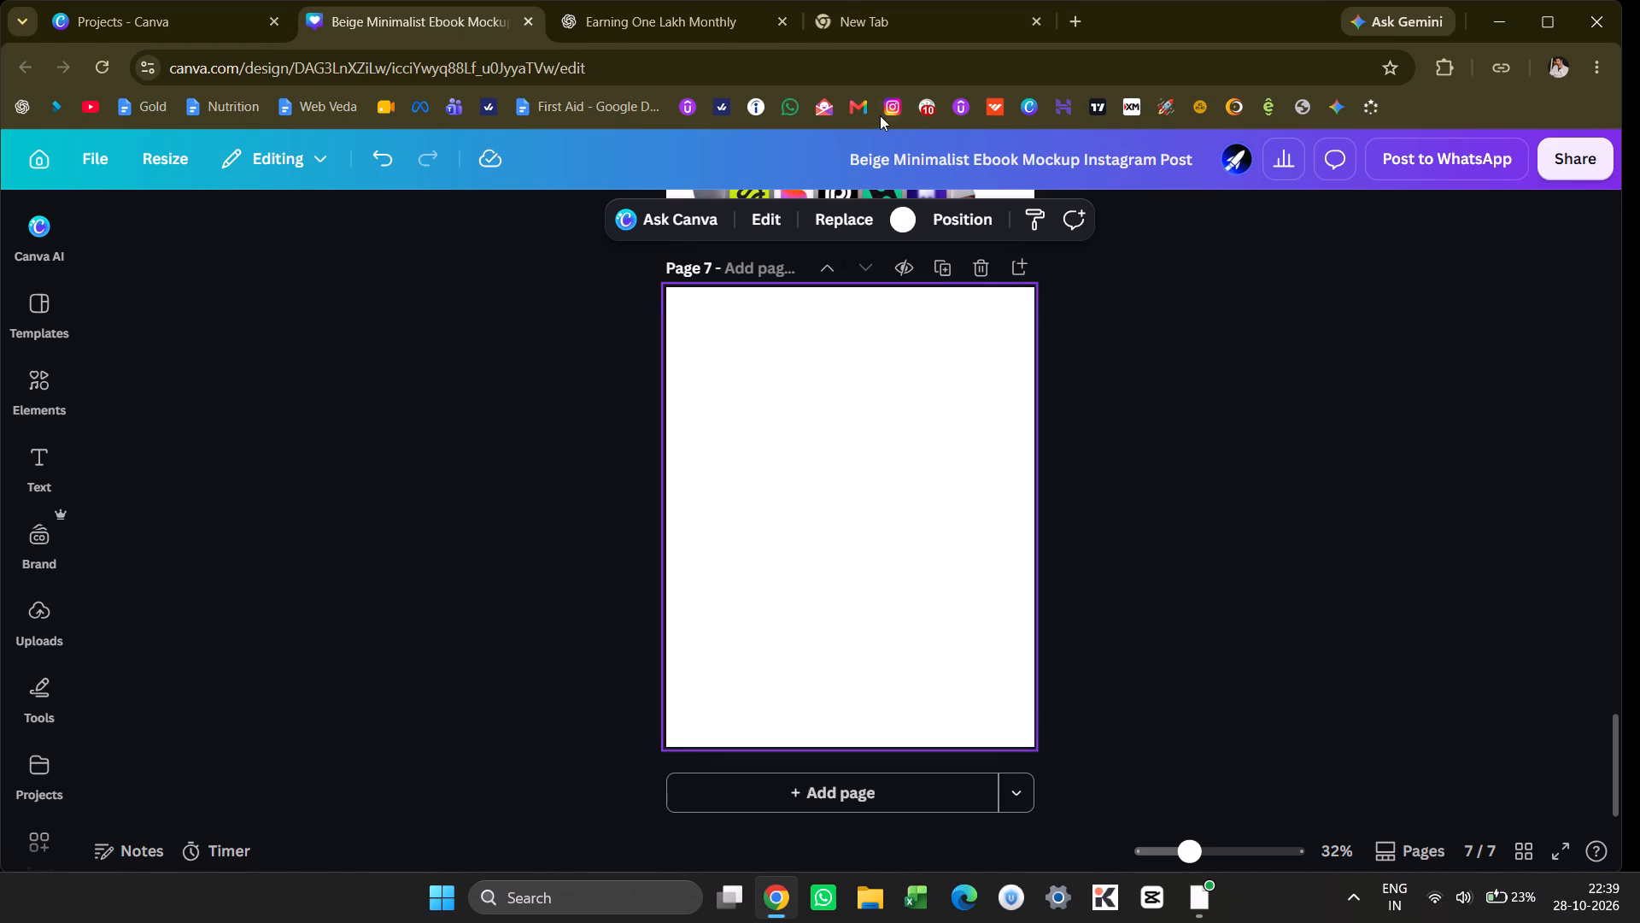
# Switch to the empty browser tab, search Google for "ads library" and open the Meta Ad Library.
pyautogui.click(895, 27)
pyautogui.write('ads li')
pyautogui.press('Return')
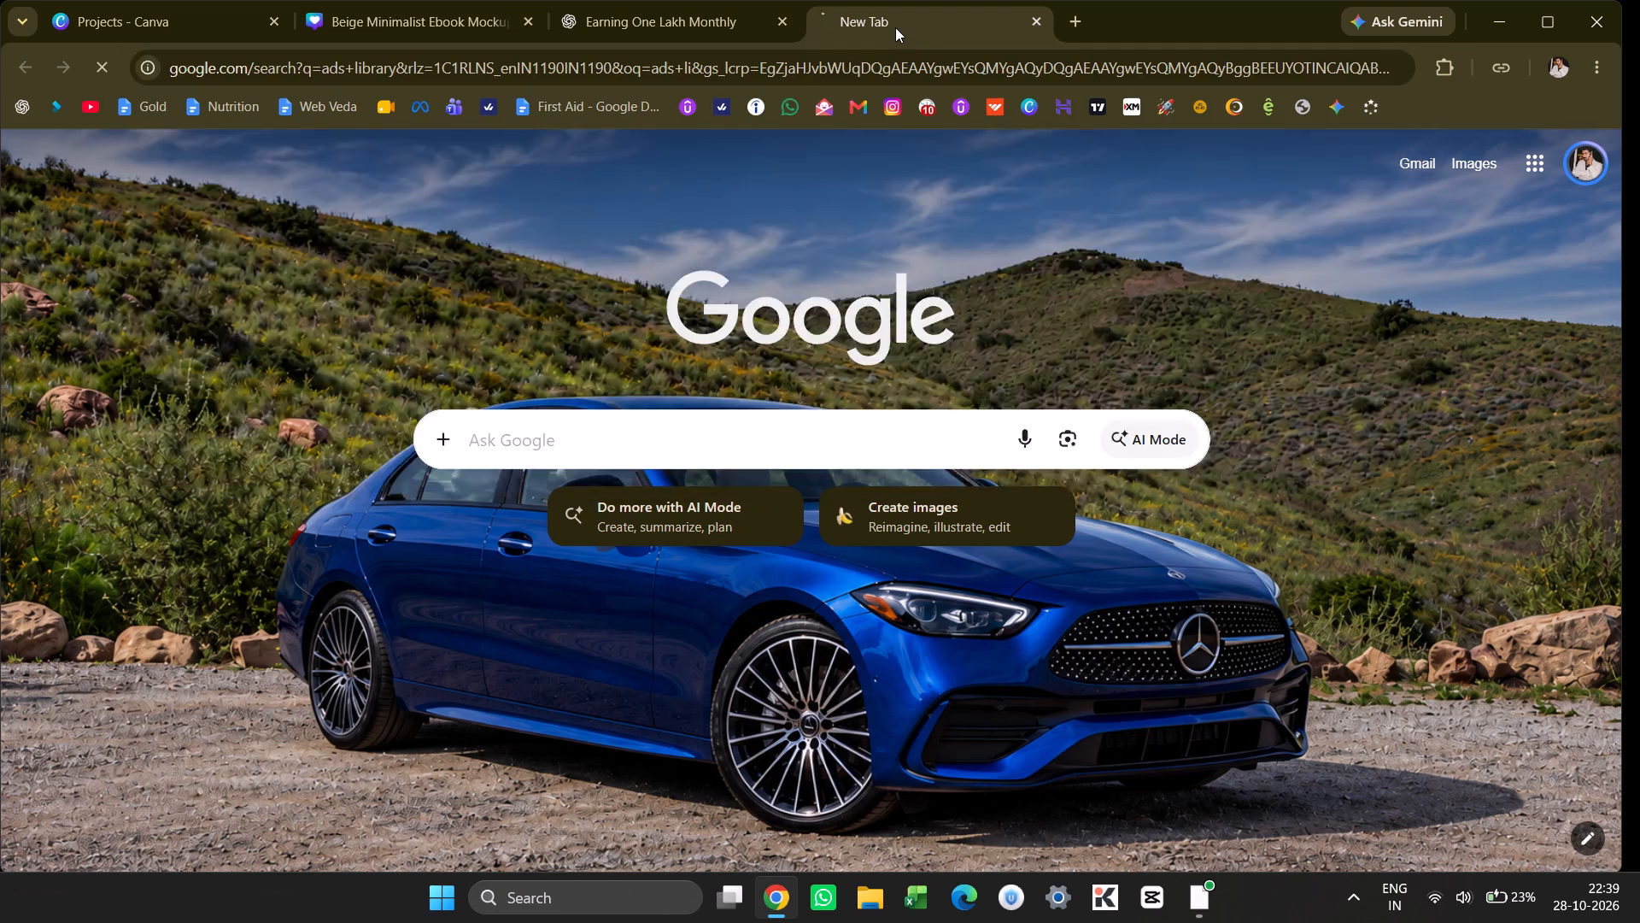
pyautogui.click(301, 337)
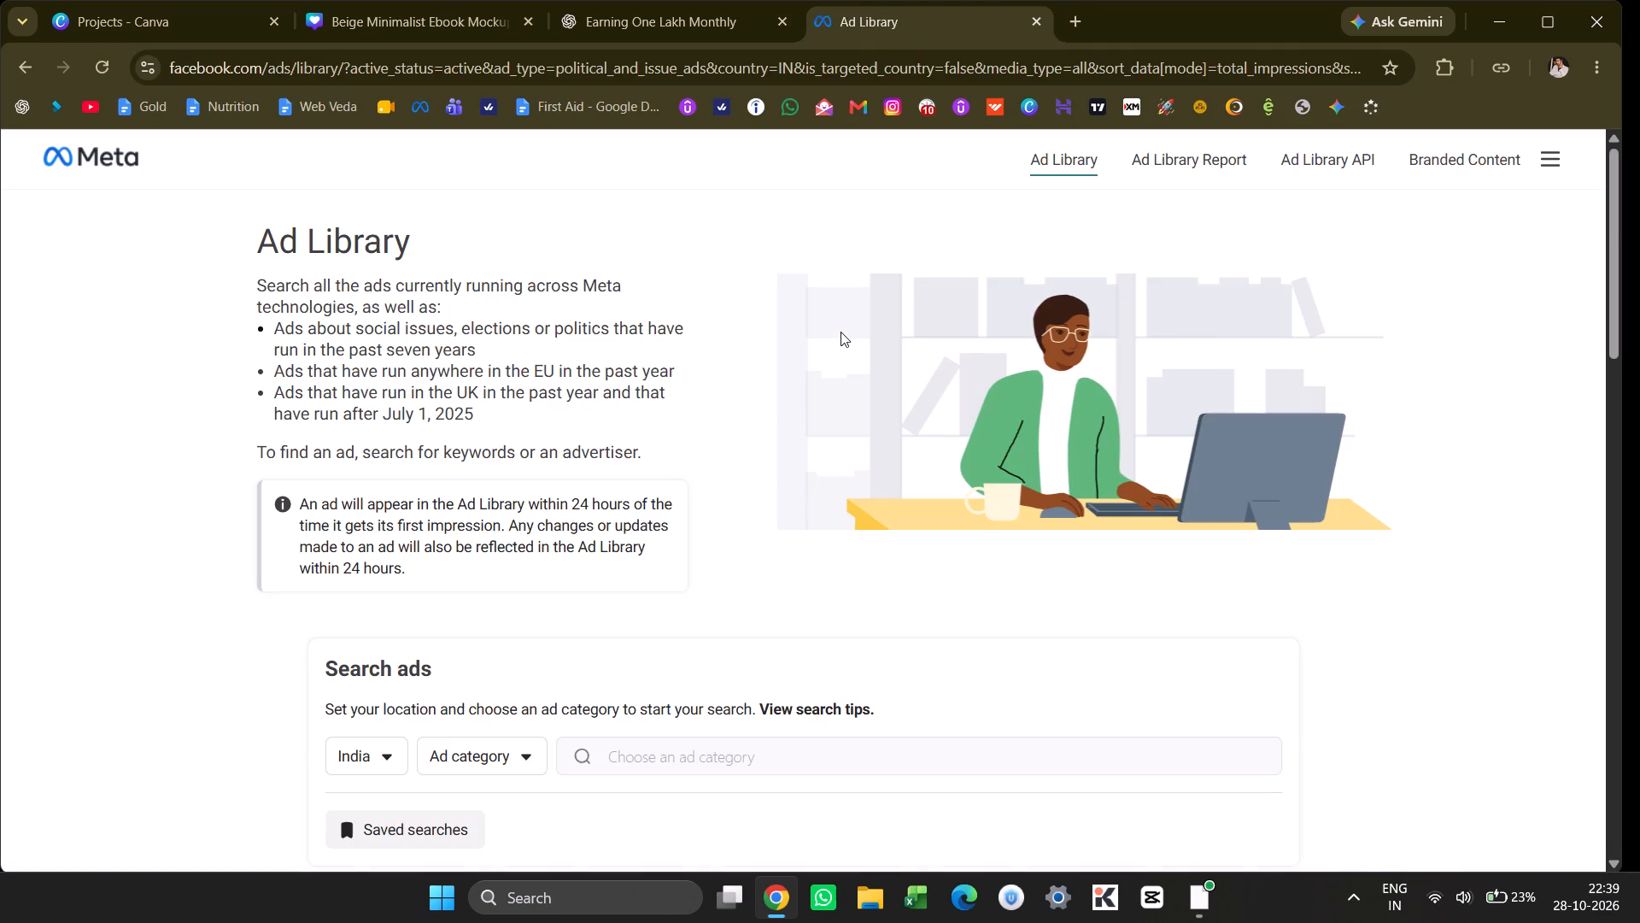
# Set the ad category to All ads and search the Ad Library for "Are you a business owner".
pyautogui.scroll(-2, 539, 533)
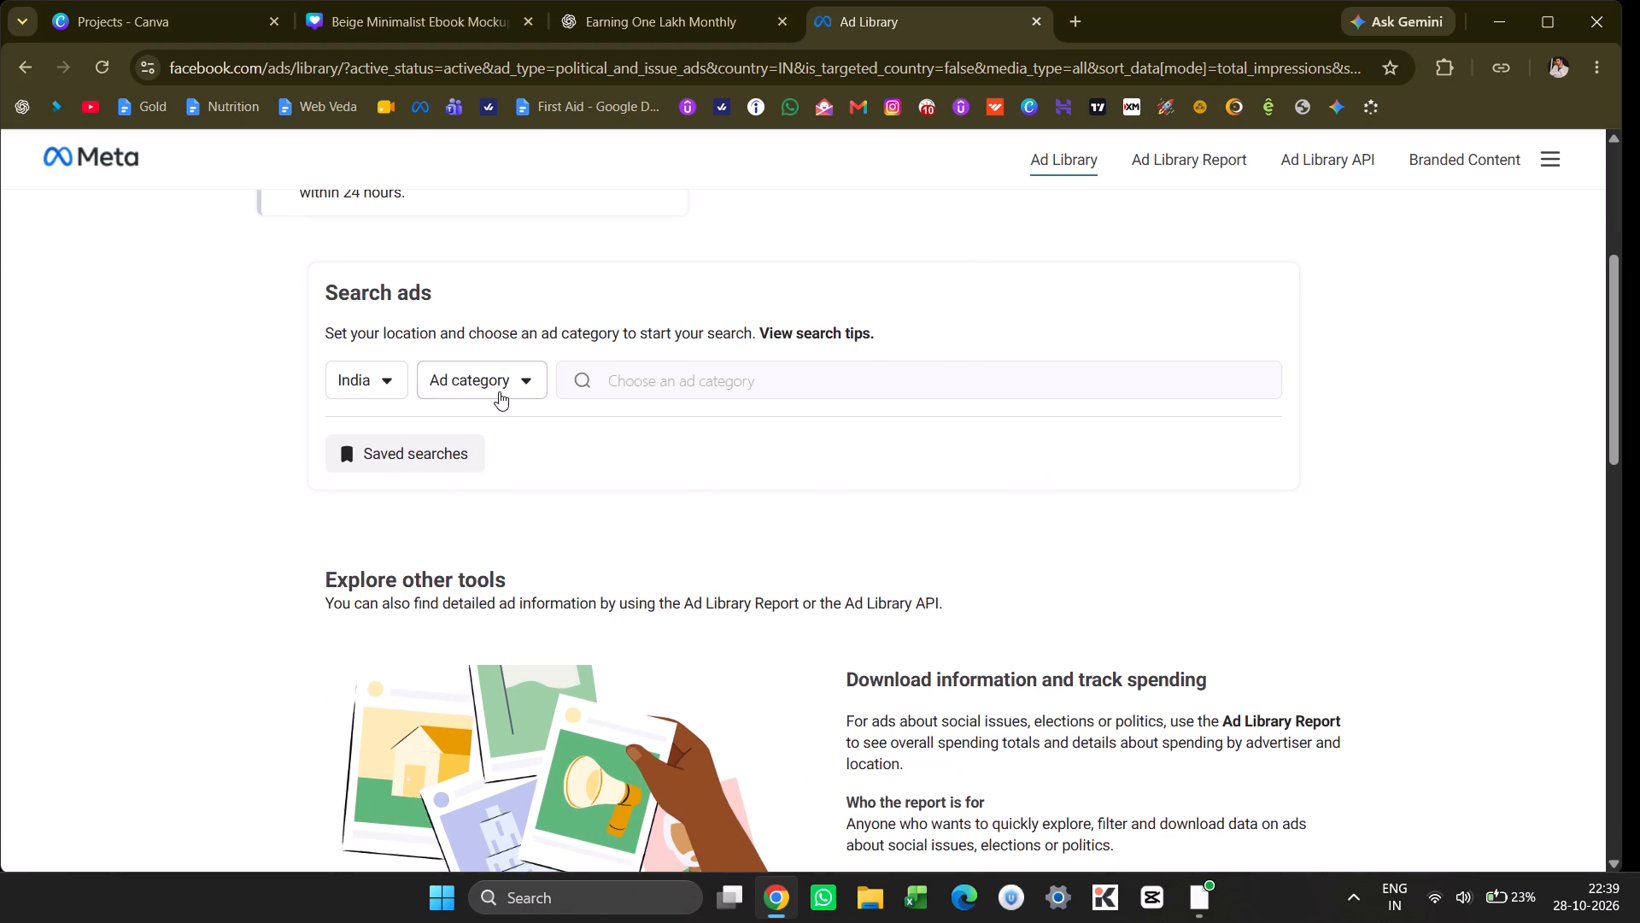
pyautogui.click(499, 391)
pyautogui.doubleClick(499, 391)
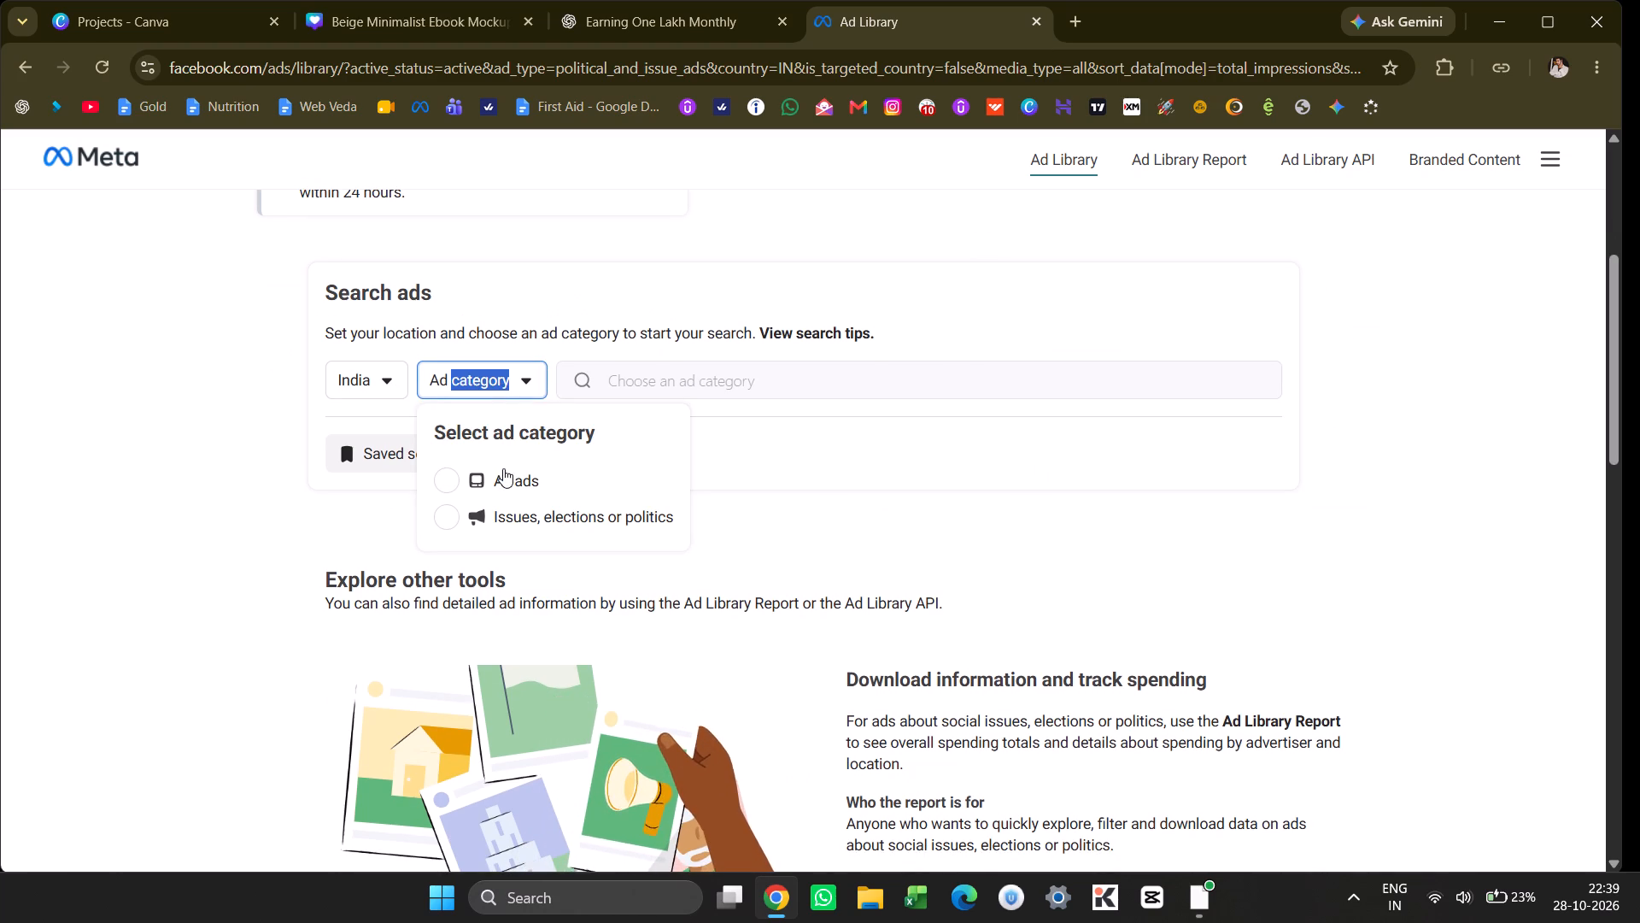
pyautogui.click(503, 468)
pyautogui.click(712, 389)
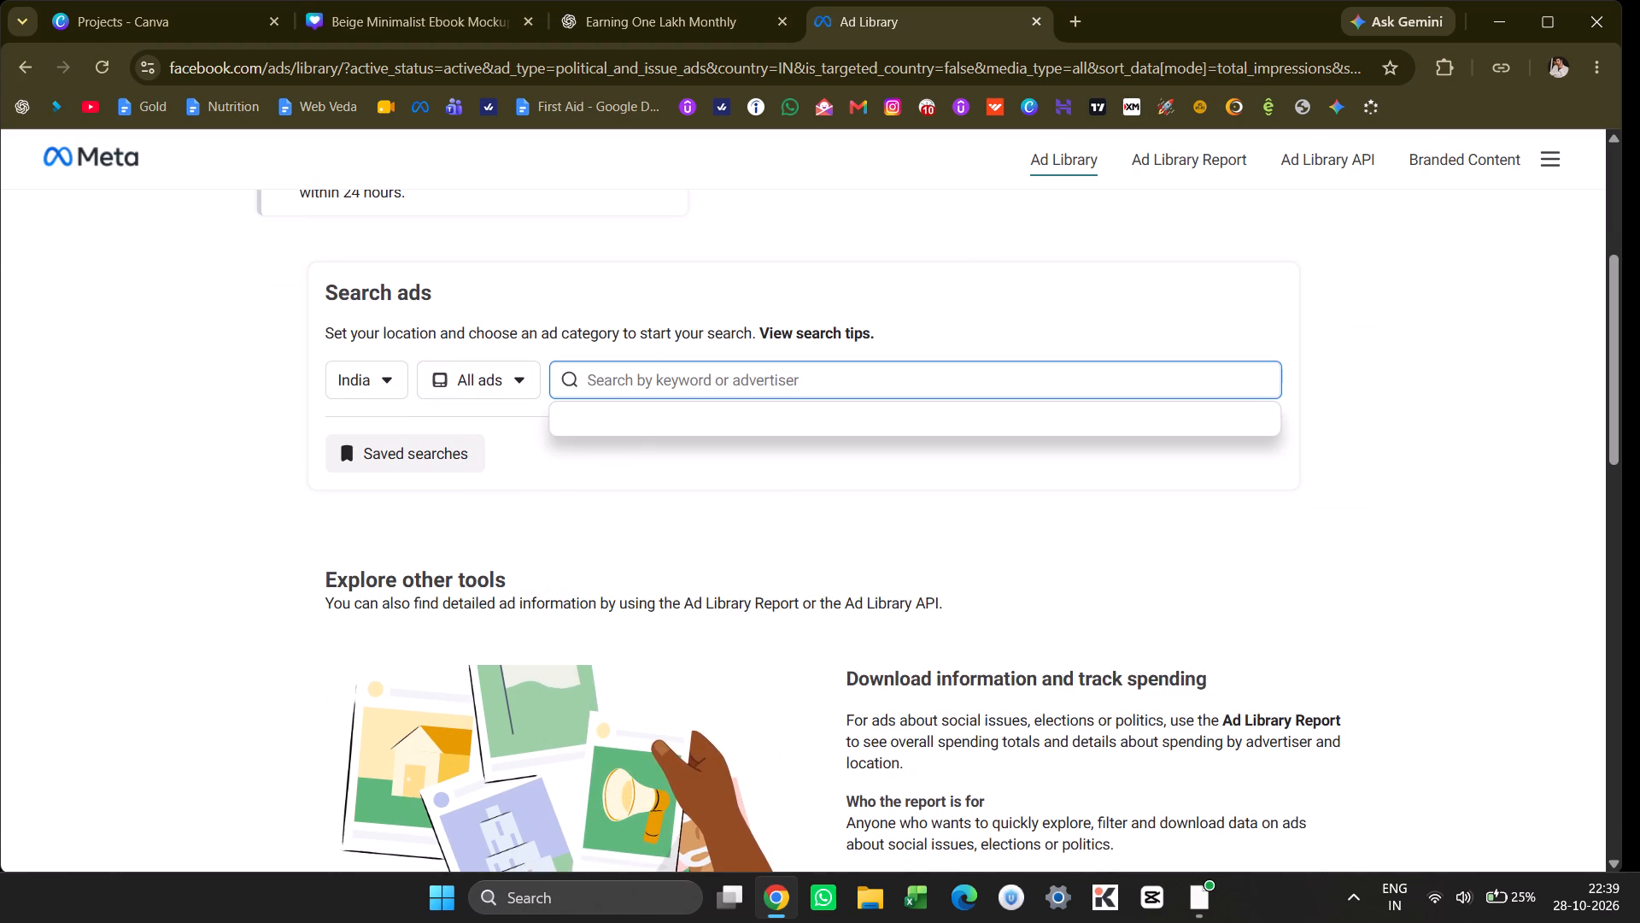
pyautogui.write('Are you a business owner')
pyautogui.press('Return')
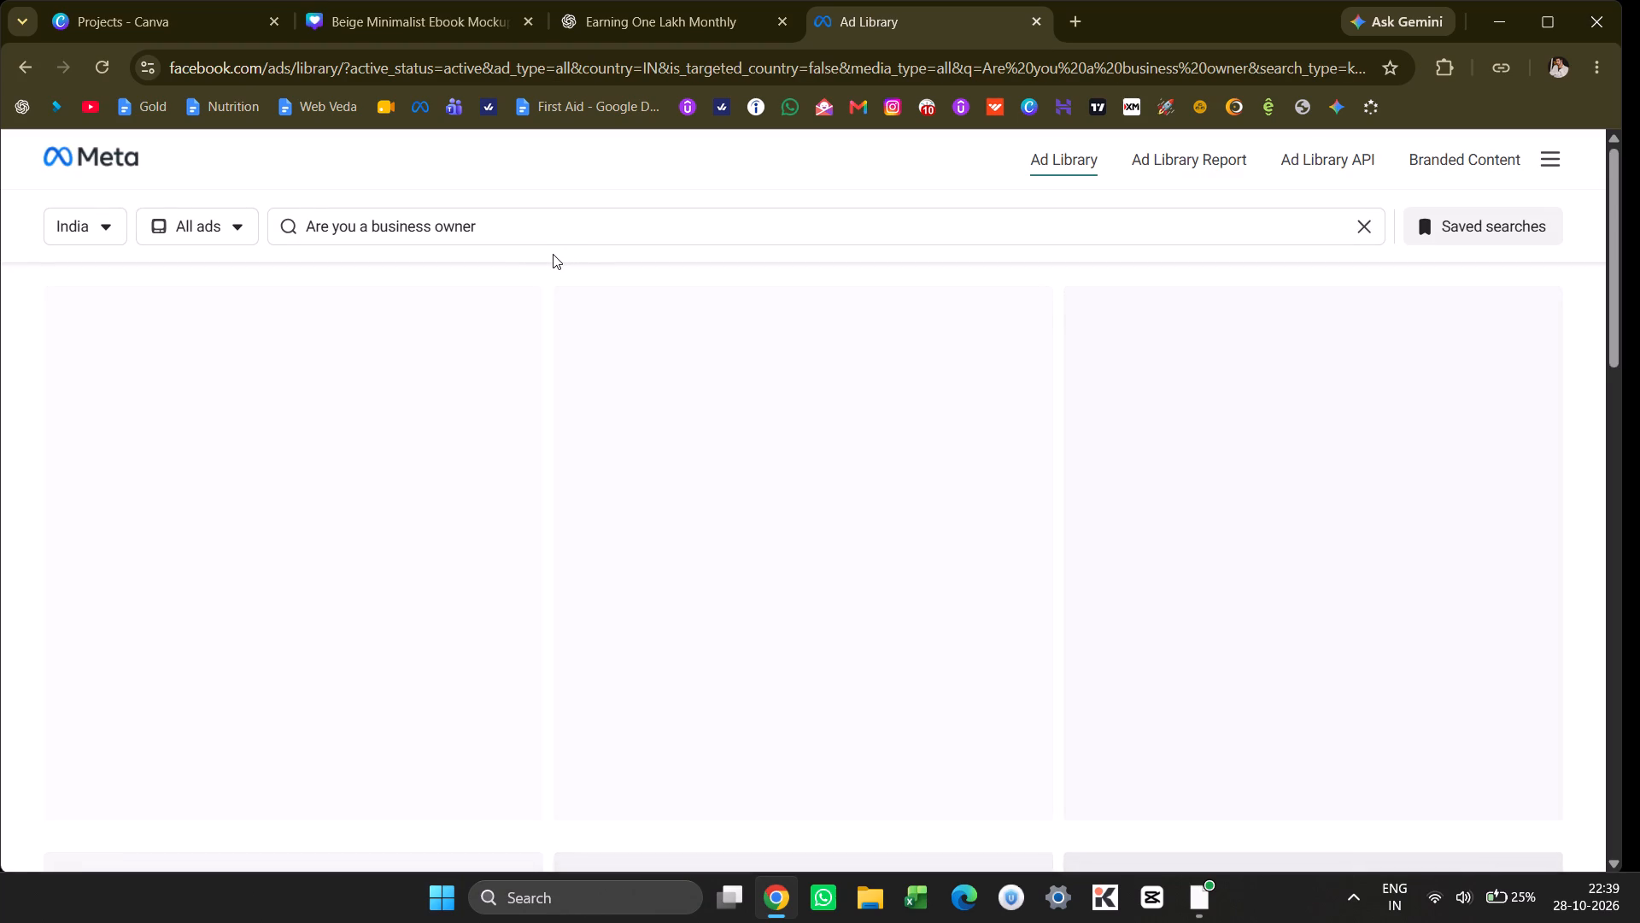
pyautogui.scroll(-2, 553, 254)
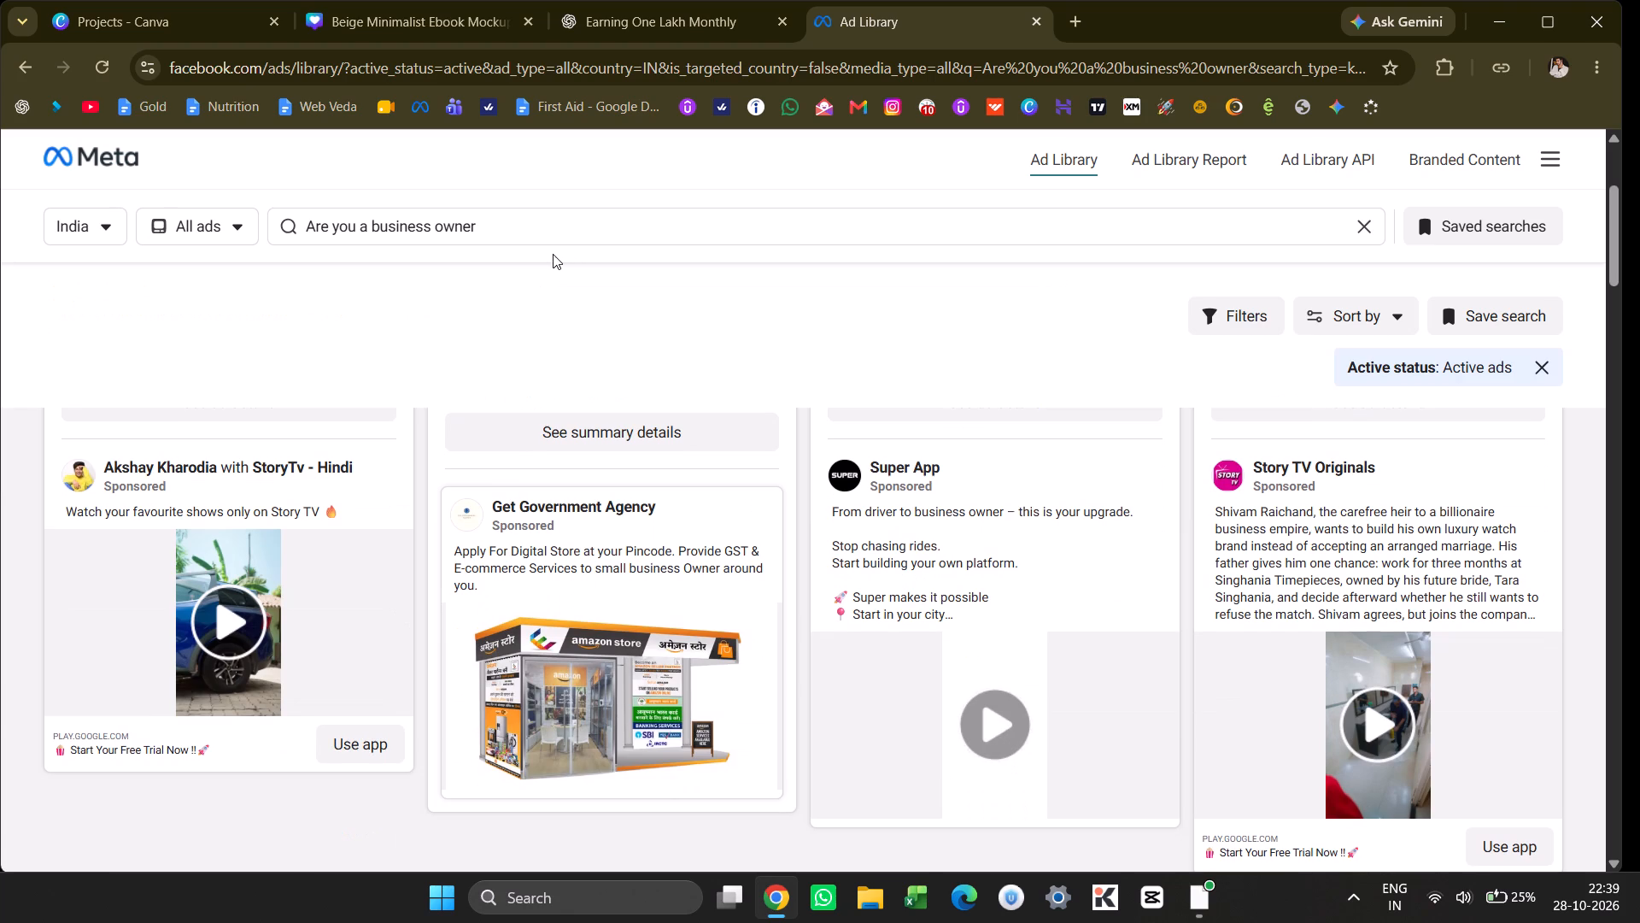
pyautogui.scroll(3, 516, 459)
pyautogui.scroll(-6, 516, 459)
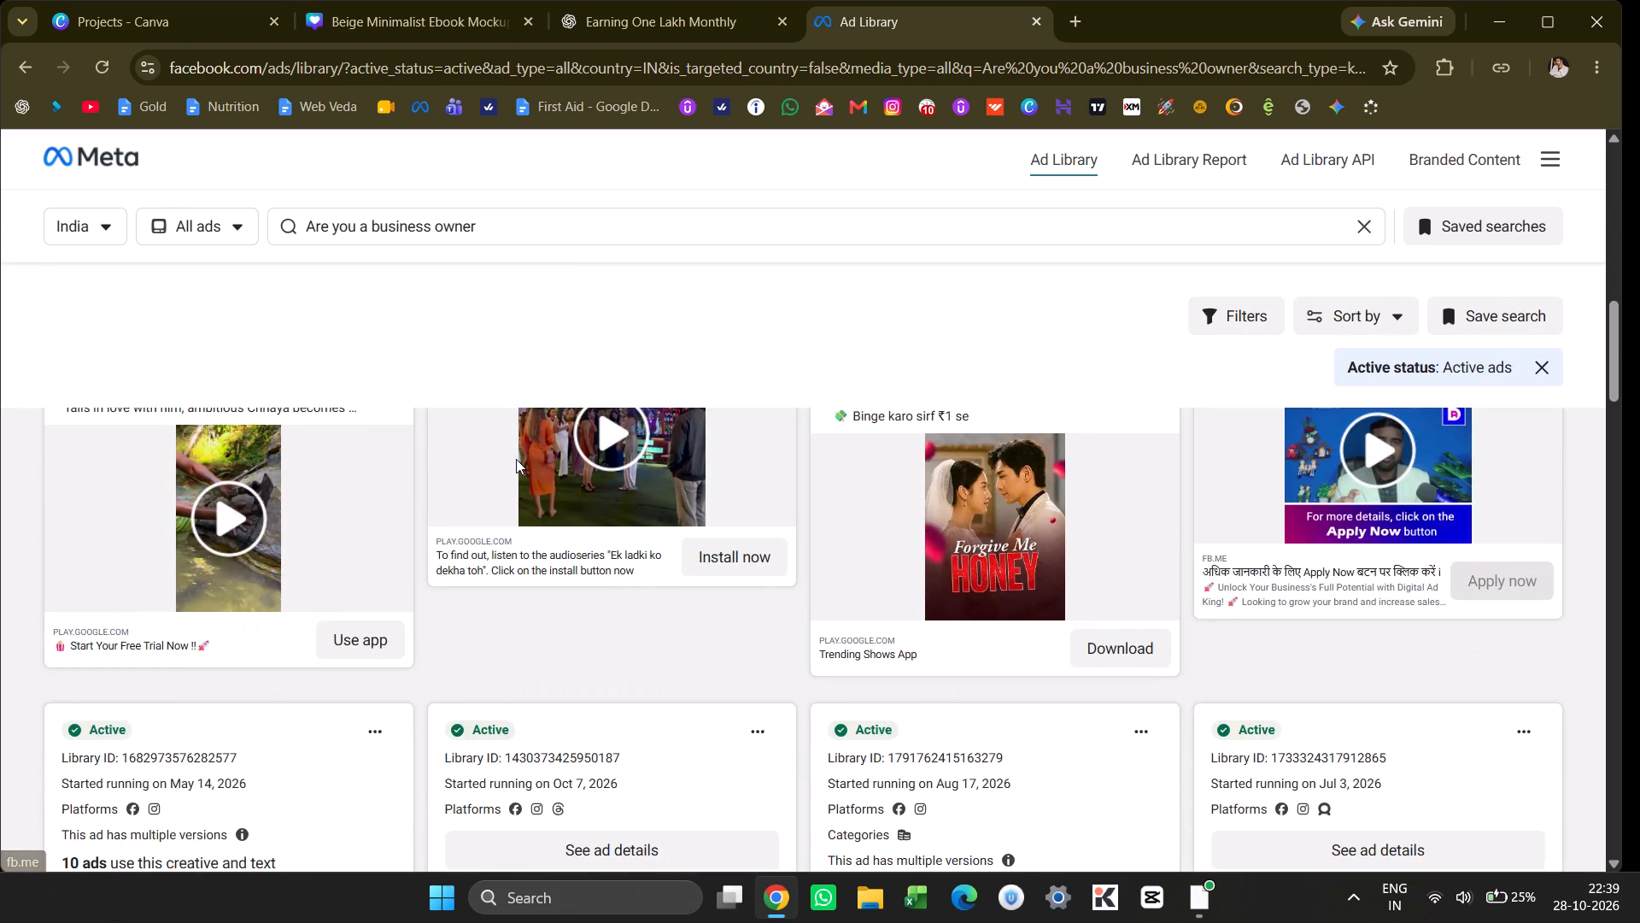
pyautogui.scroll(1, 516, 459)
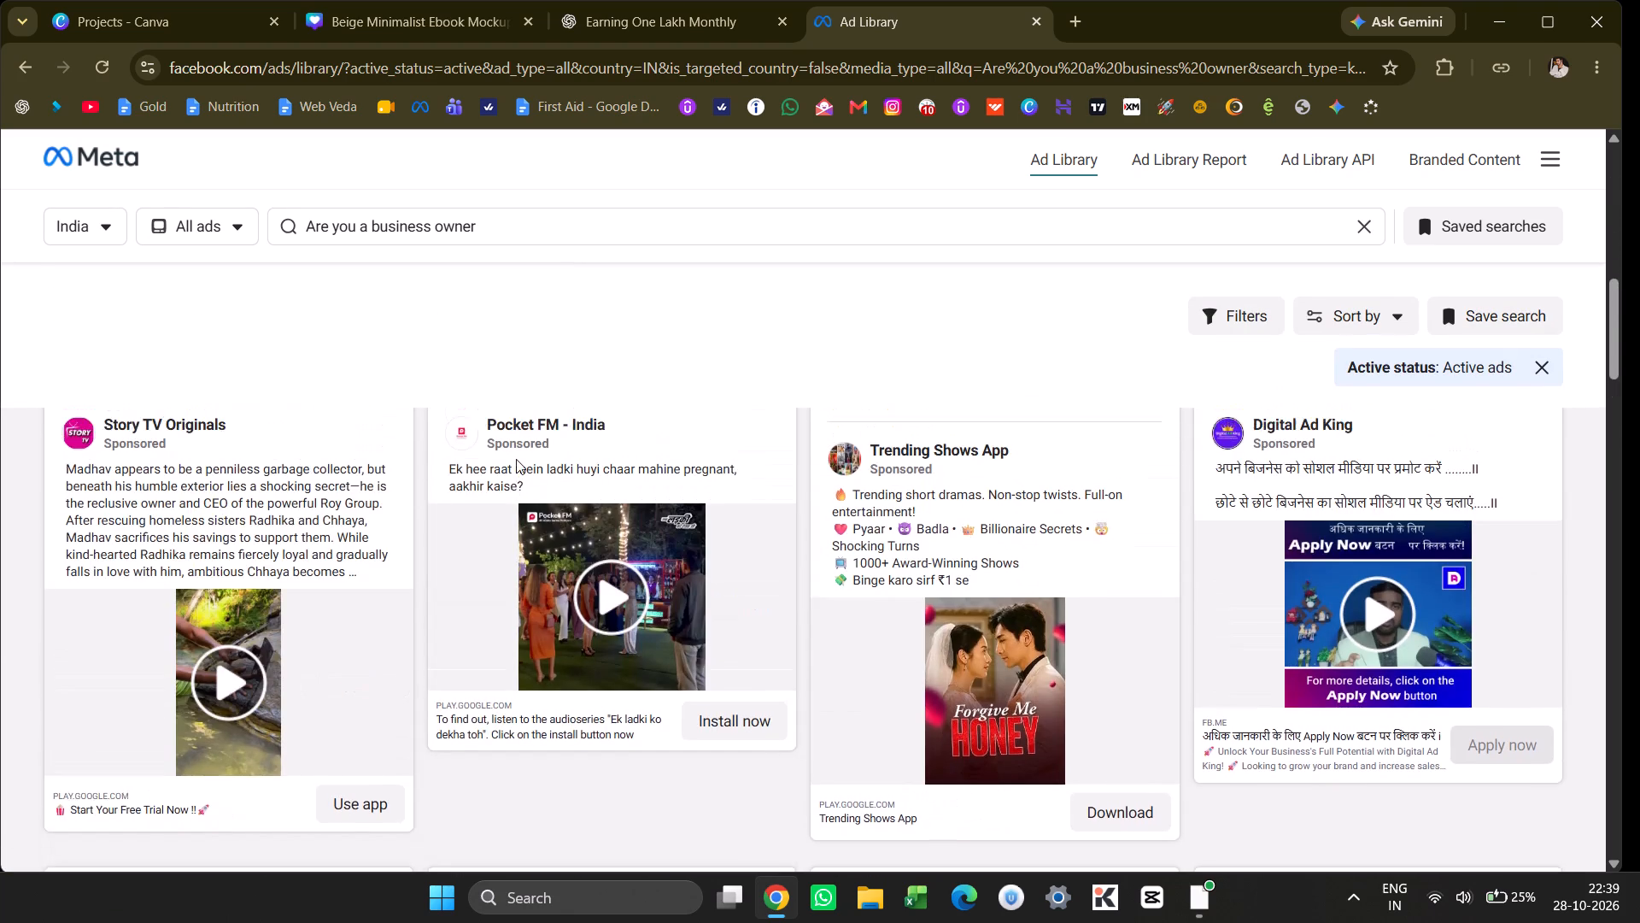
pyautogui.scroll(-6, 516, 459)
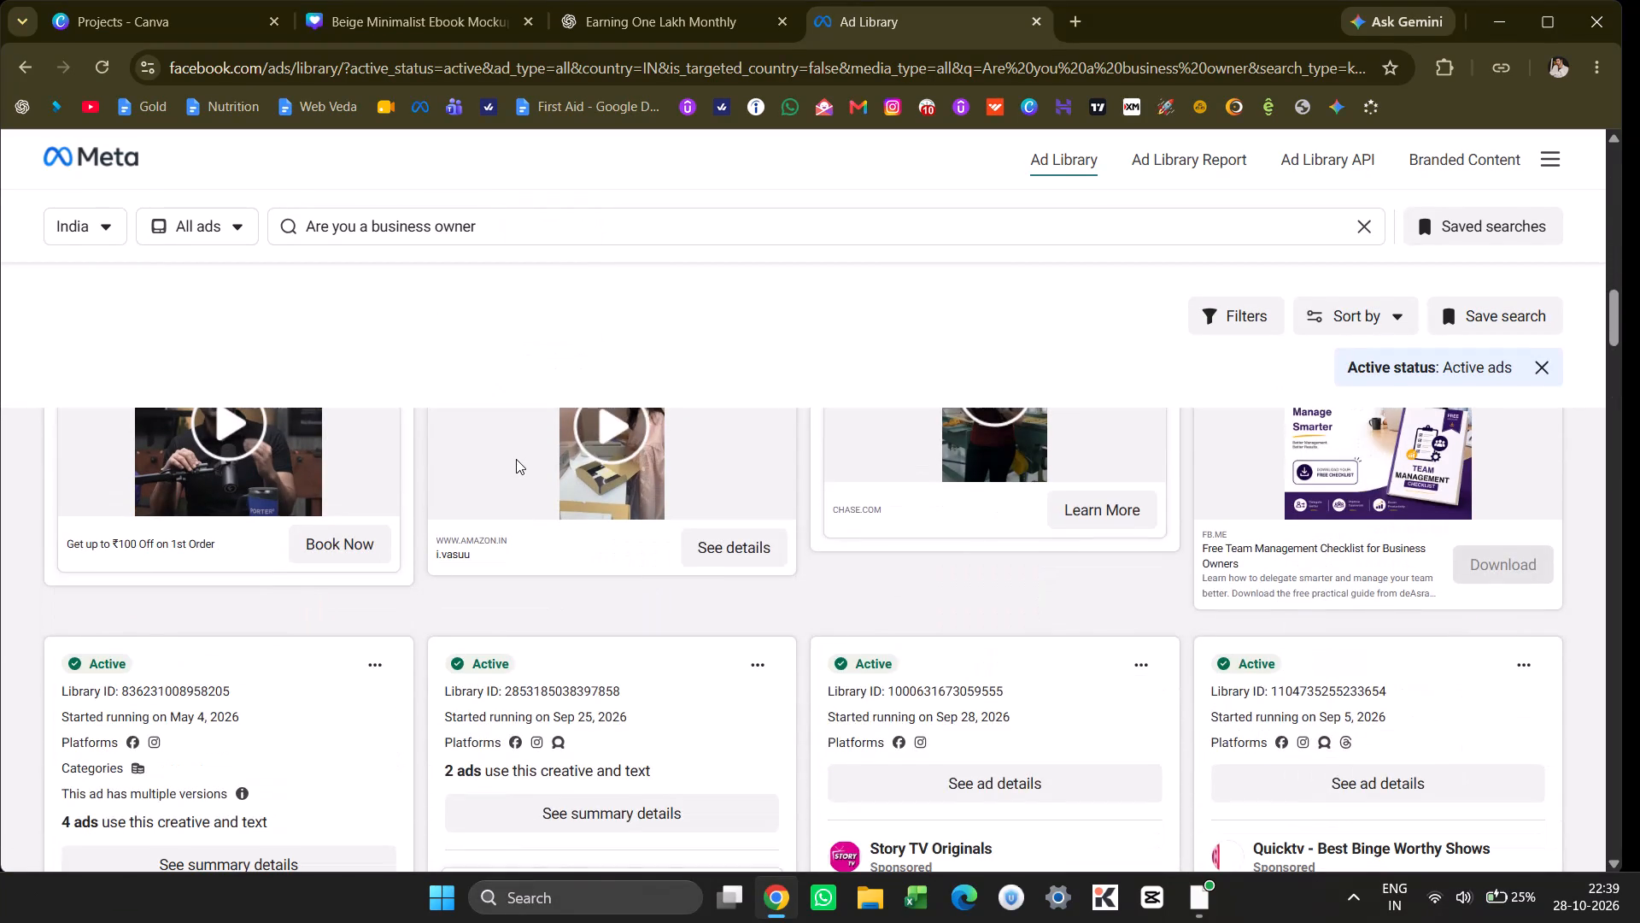
pyautogui.scroll(-7, 516, 459)
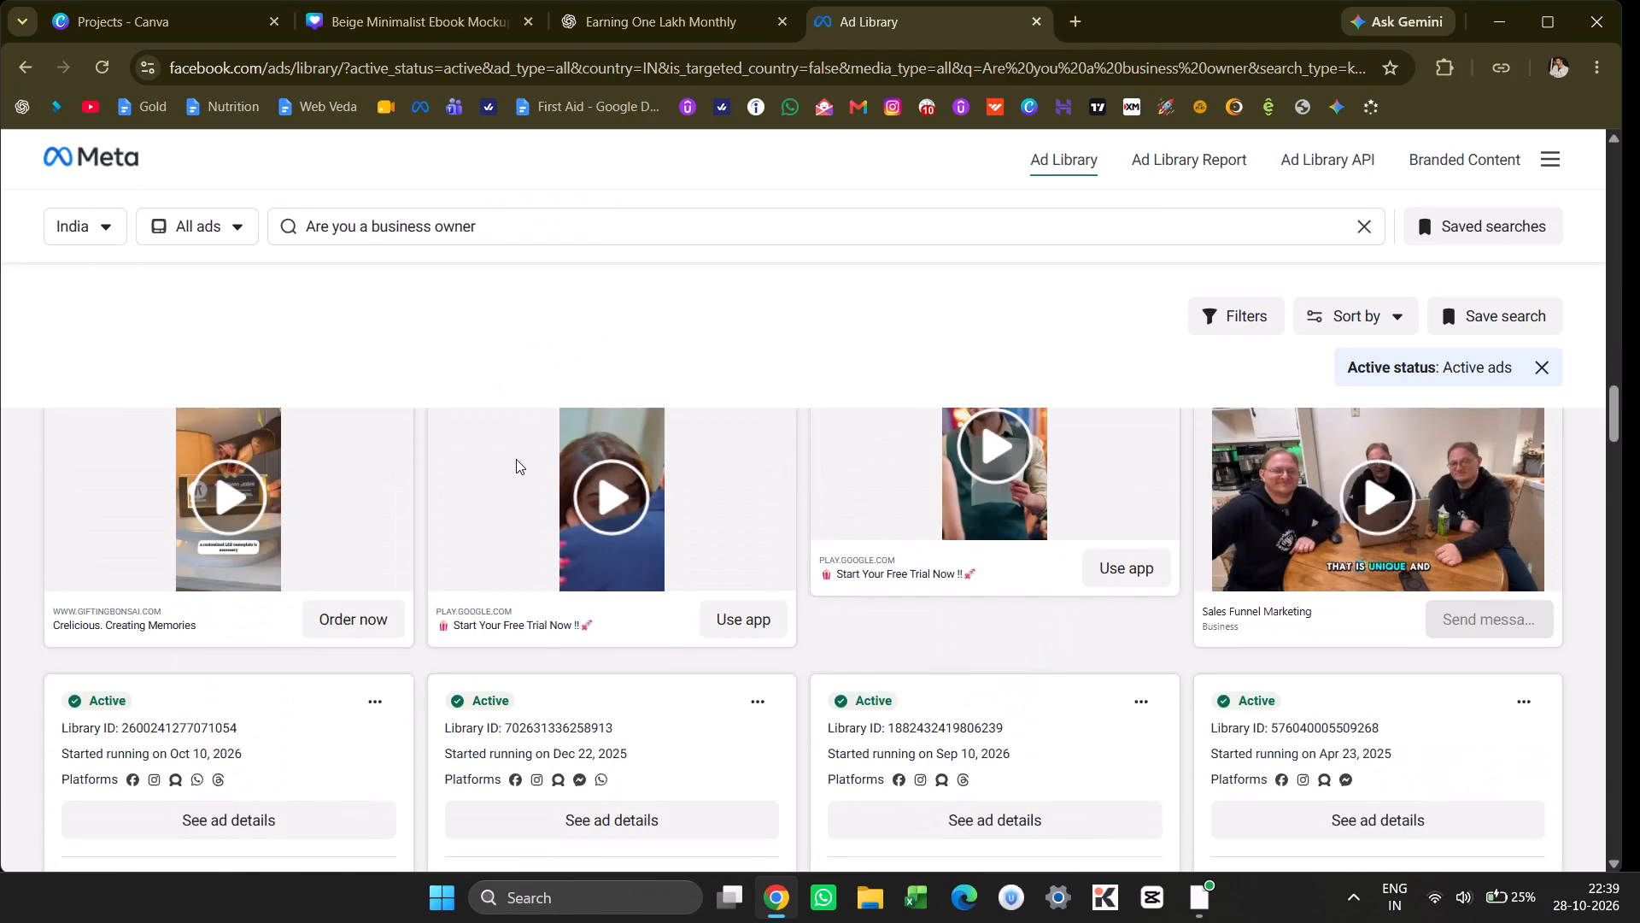
pyautogui.scroll(-9, 516, 459)
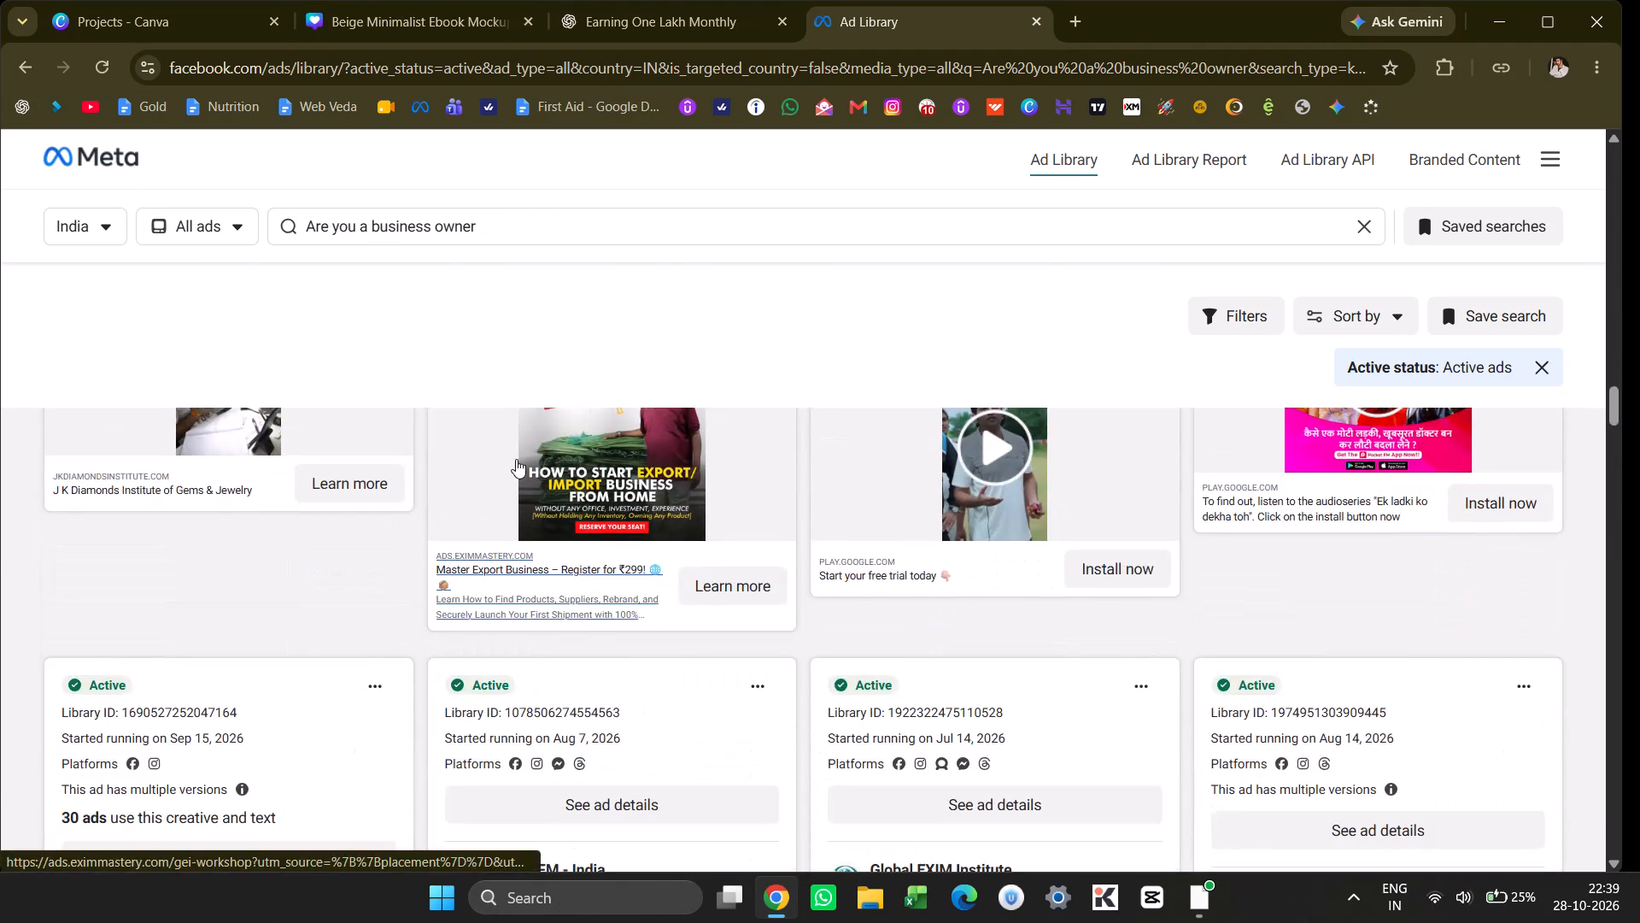
pyautogui.scroll(-8, 516, 459)
pyautogui.scroll(2, 516, 459)
pyautogui.hscroll(2, 516, 459)
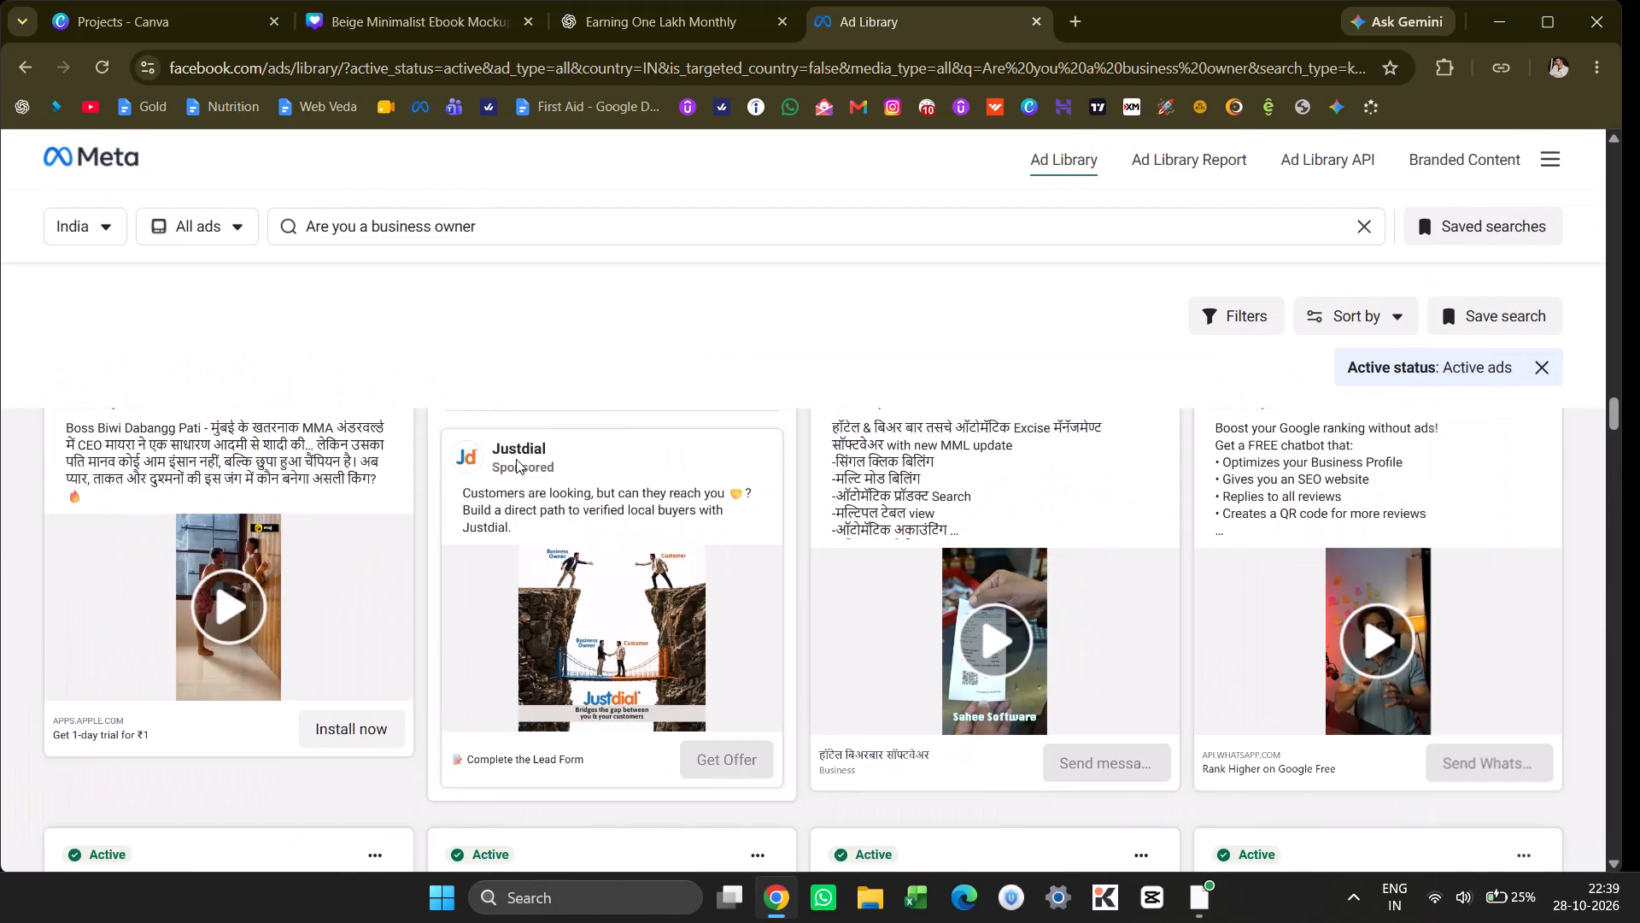
pyautogui.scroll(-7, 516, 459)
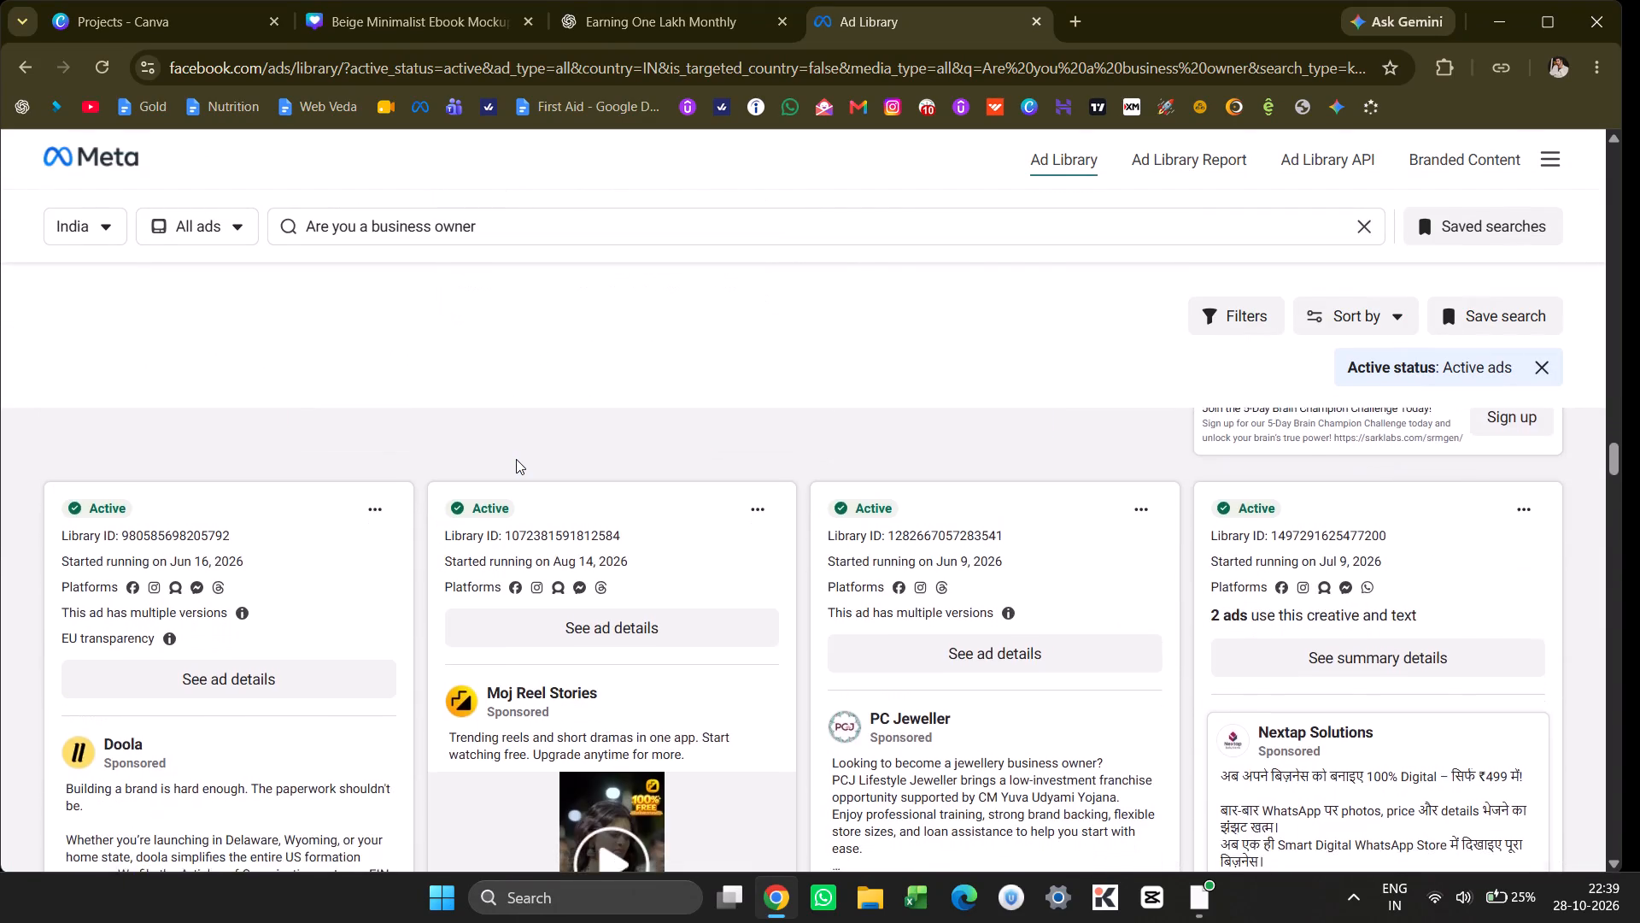
pyautogui.scroll(-6, 516, 459)
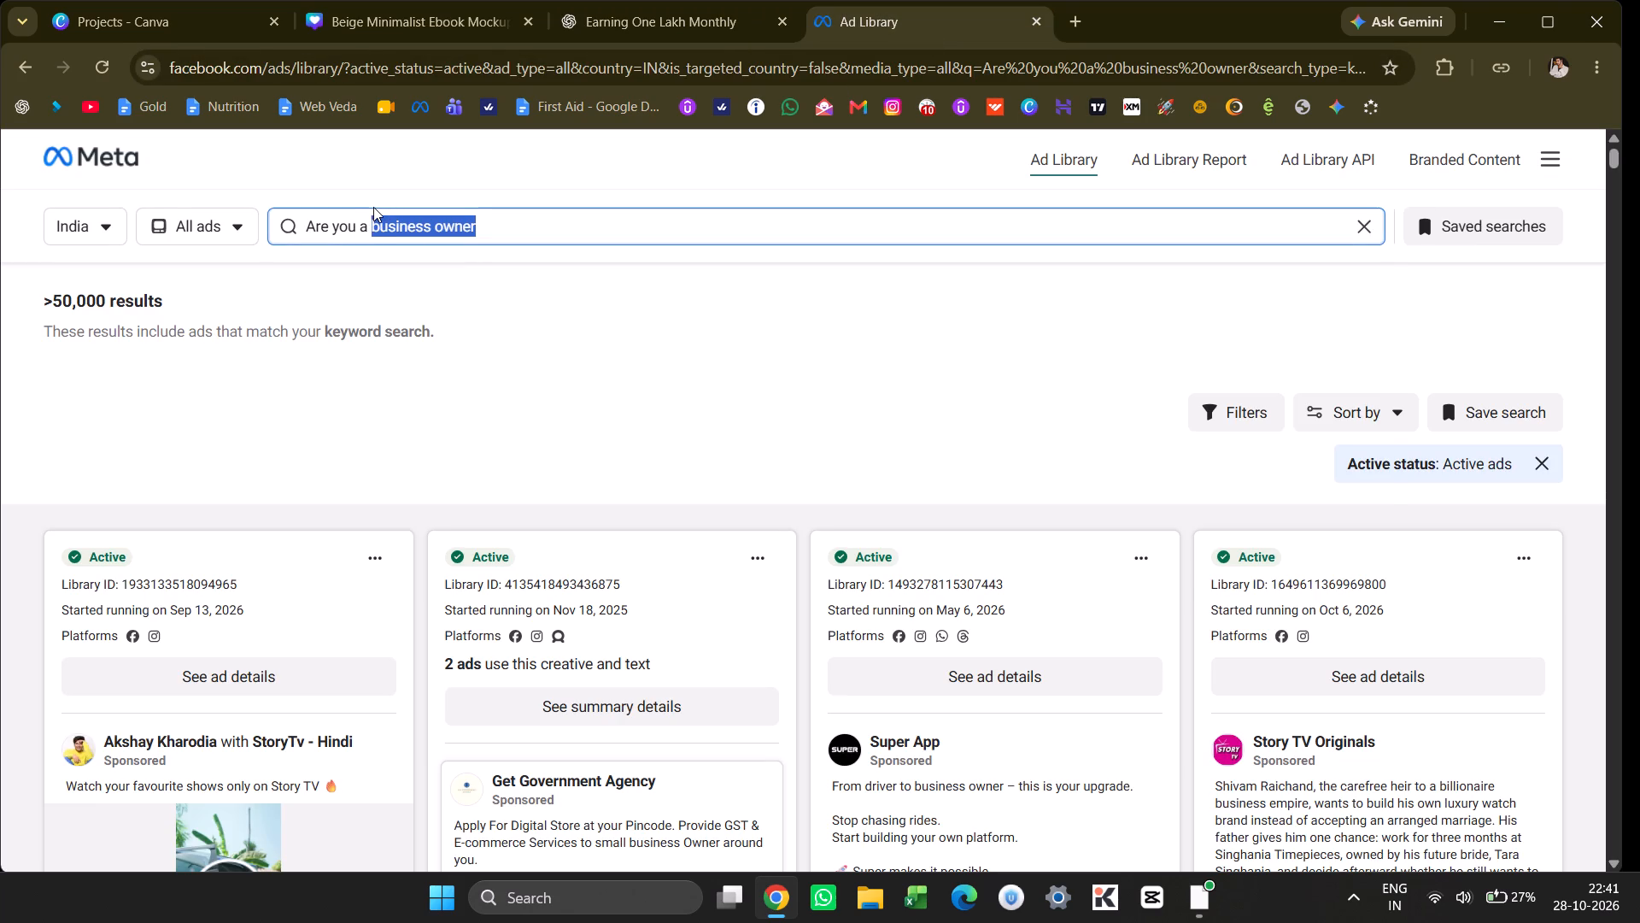
pyautogui.write('caoch')
pyautogui.press('Return')
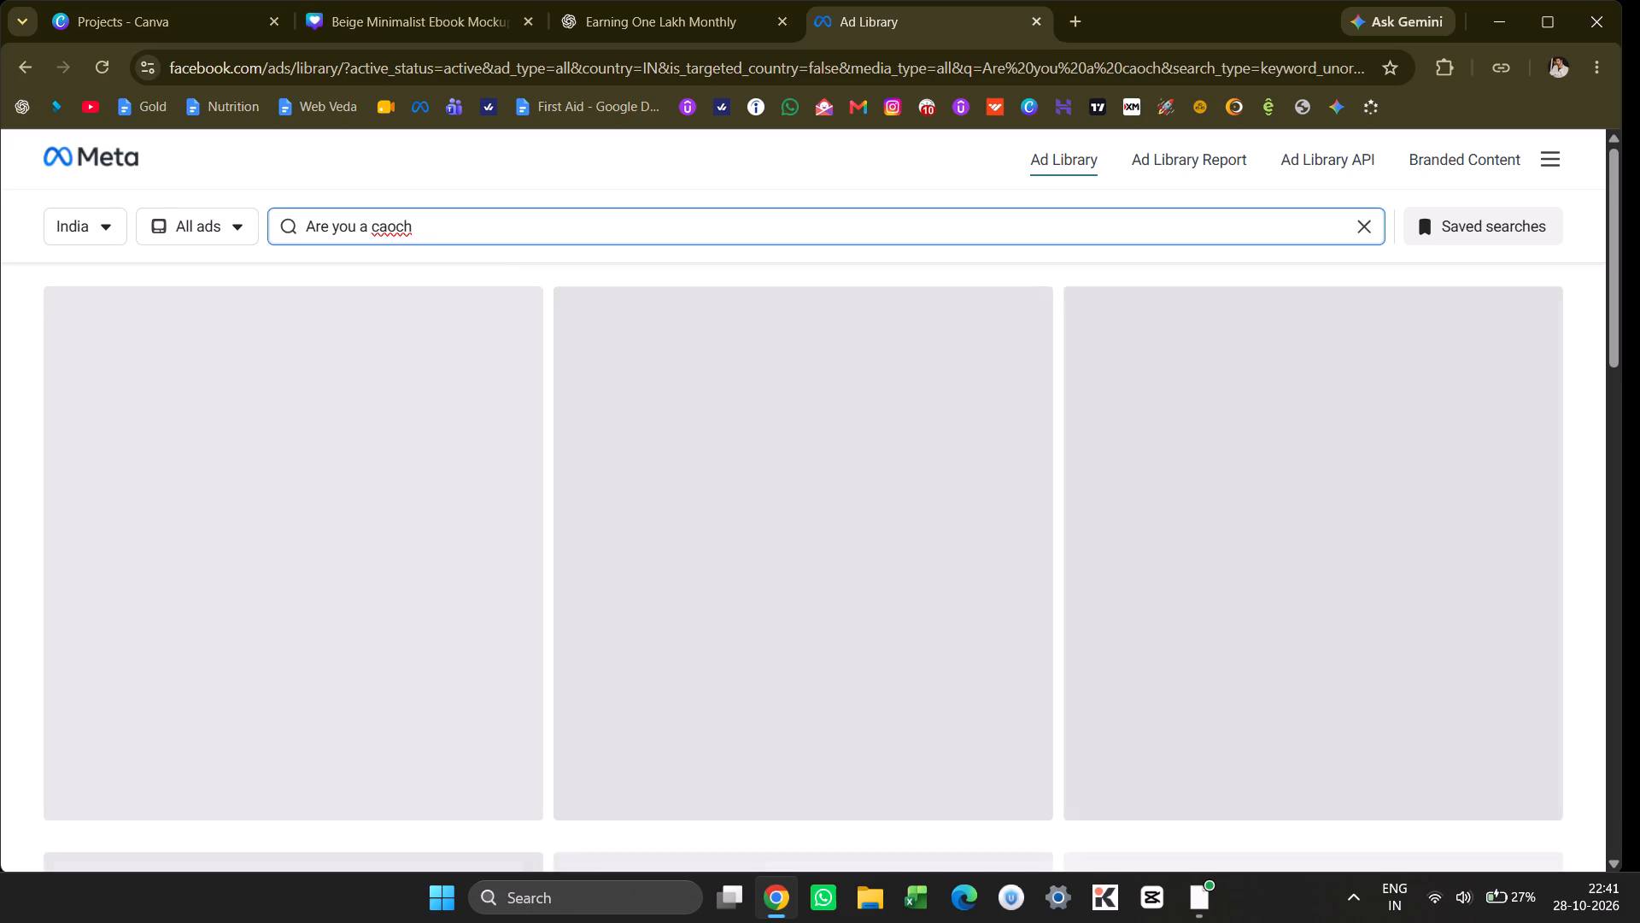
pyautogui.click(396, 231)
pyautogui.press('BackSpace')
pyautogui.press('BackSpace')
pyautogui.write('oac')
pyautogui.press('BackSpace')
pyautogui.press('Return')
pyautogui.click(515, 258)
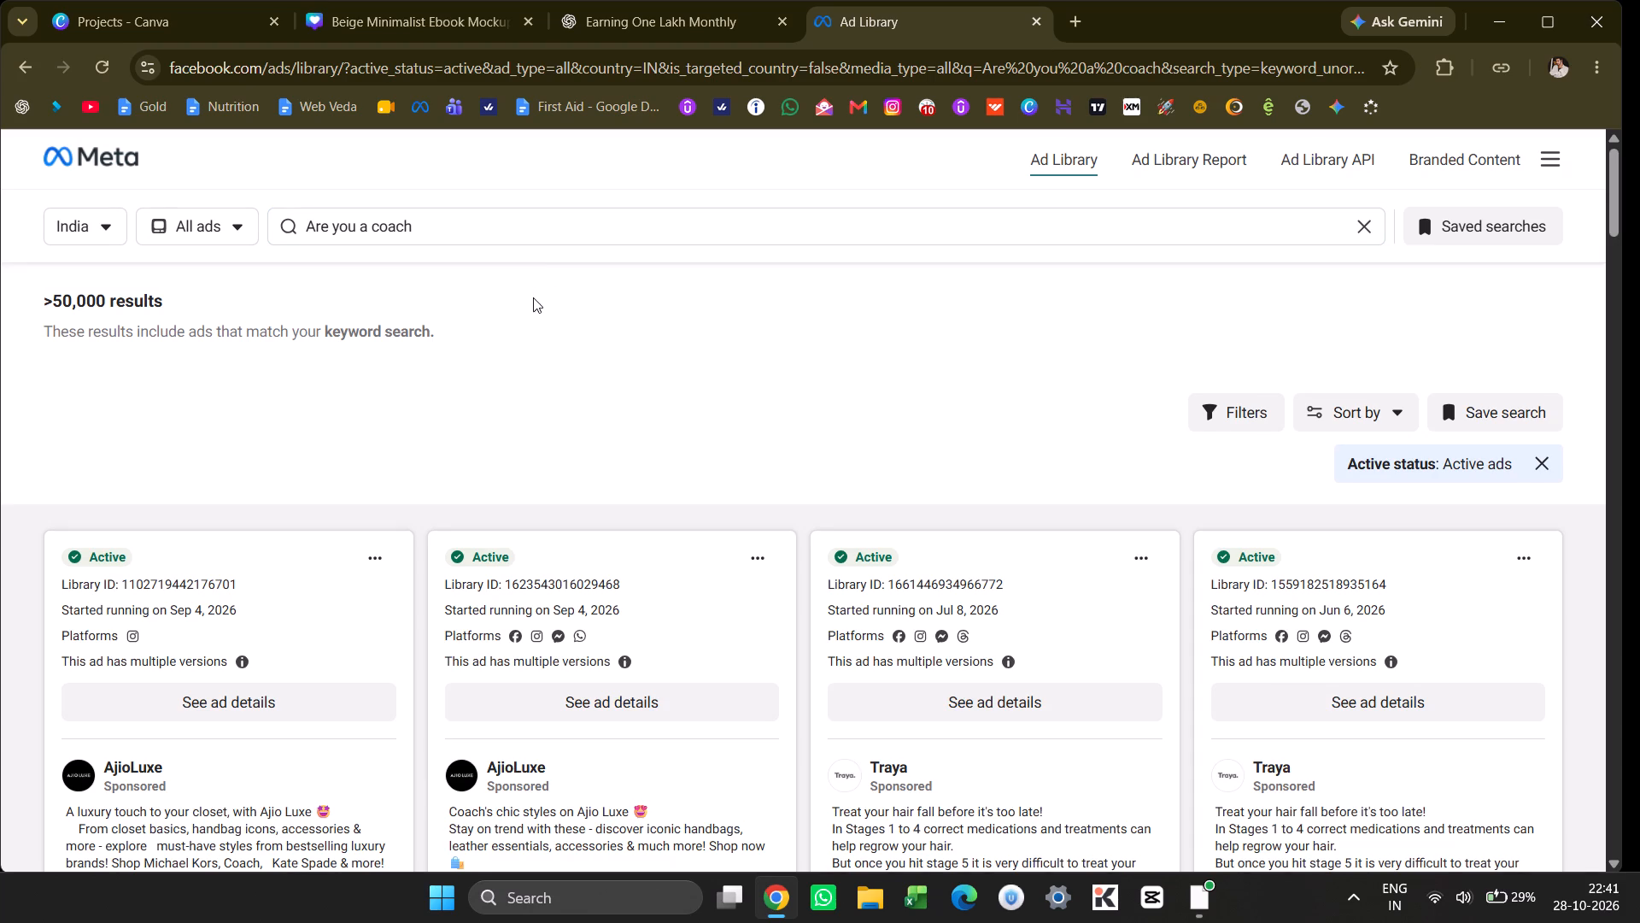
# Browse the "Are you a coach" ad results for reference headlines and creative layouts.
pyautogui.scroll(-7, 533, 297)
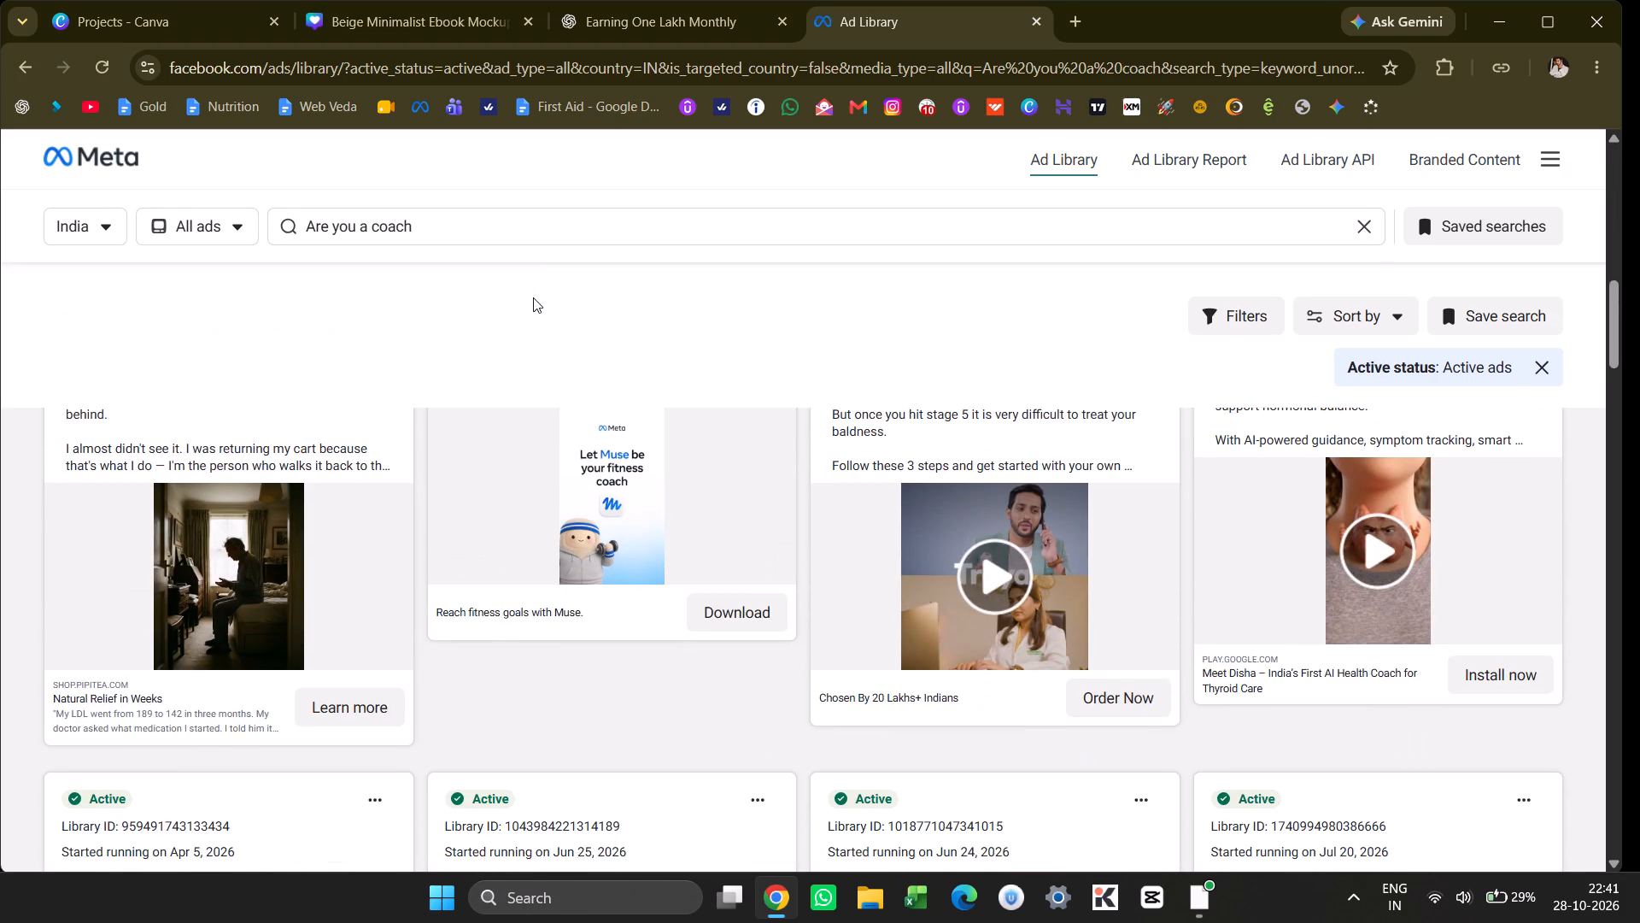
pyautogui.scroll(-7, 521, 433)
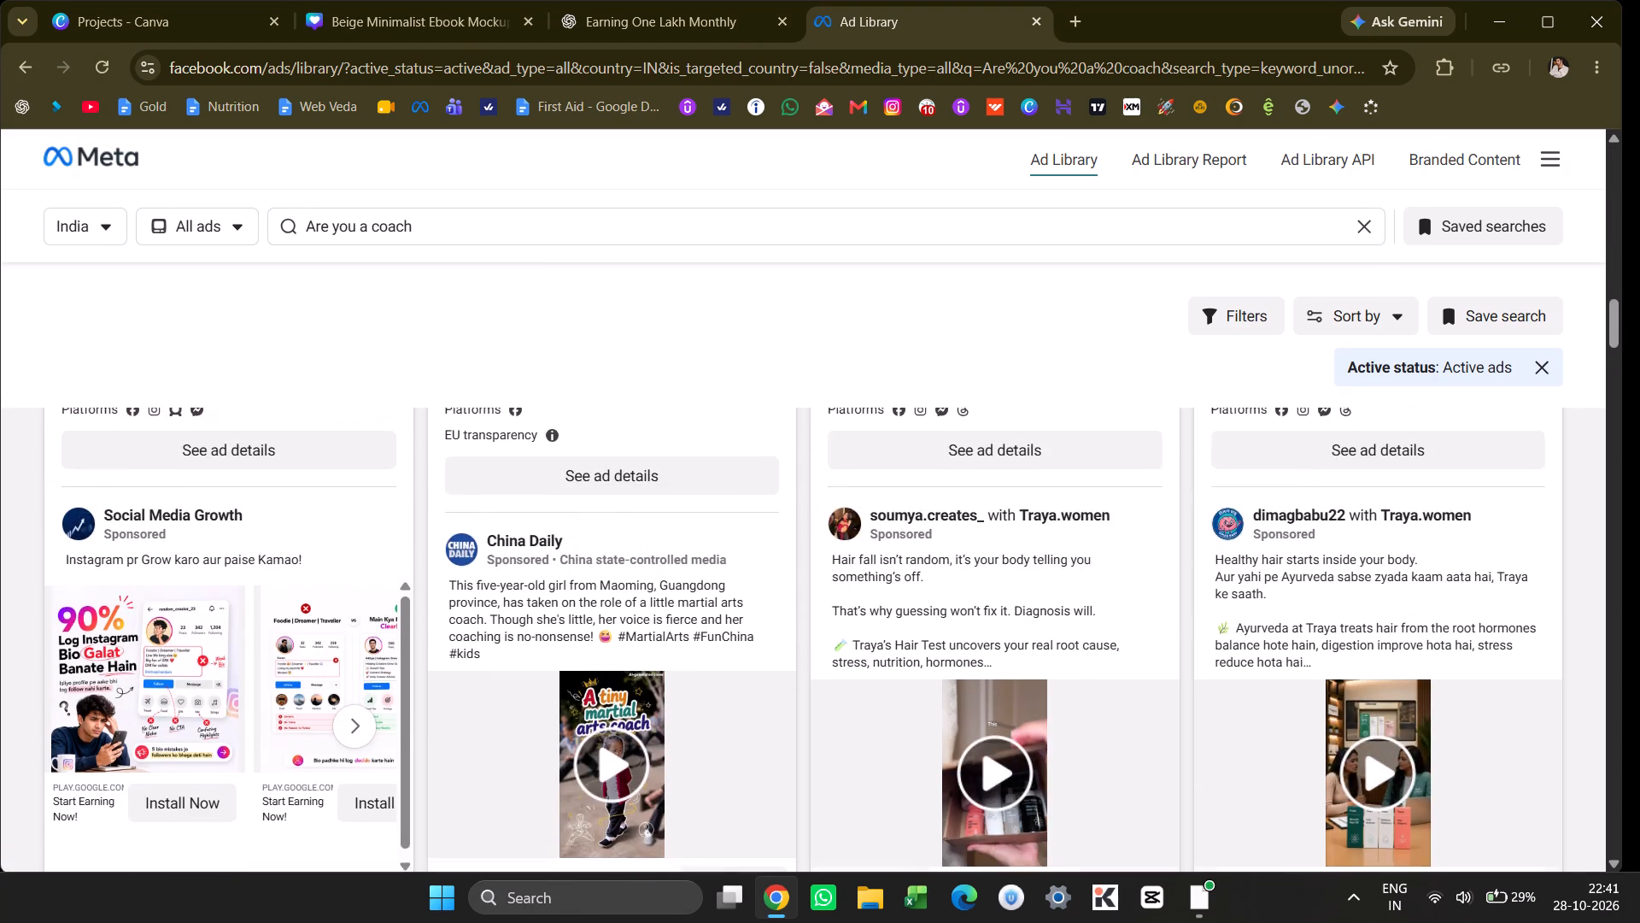
pyautogui.scroll(-7, 521, 433)
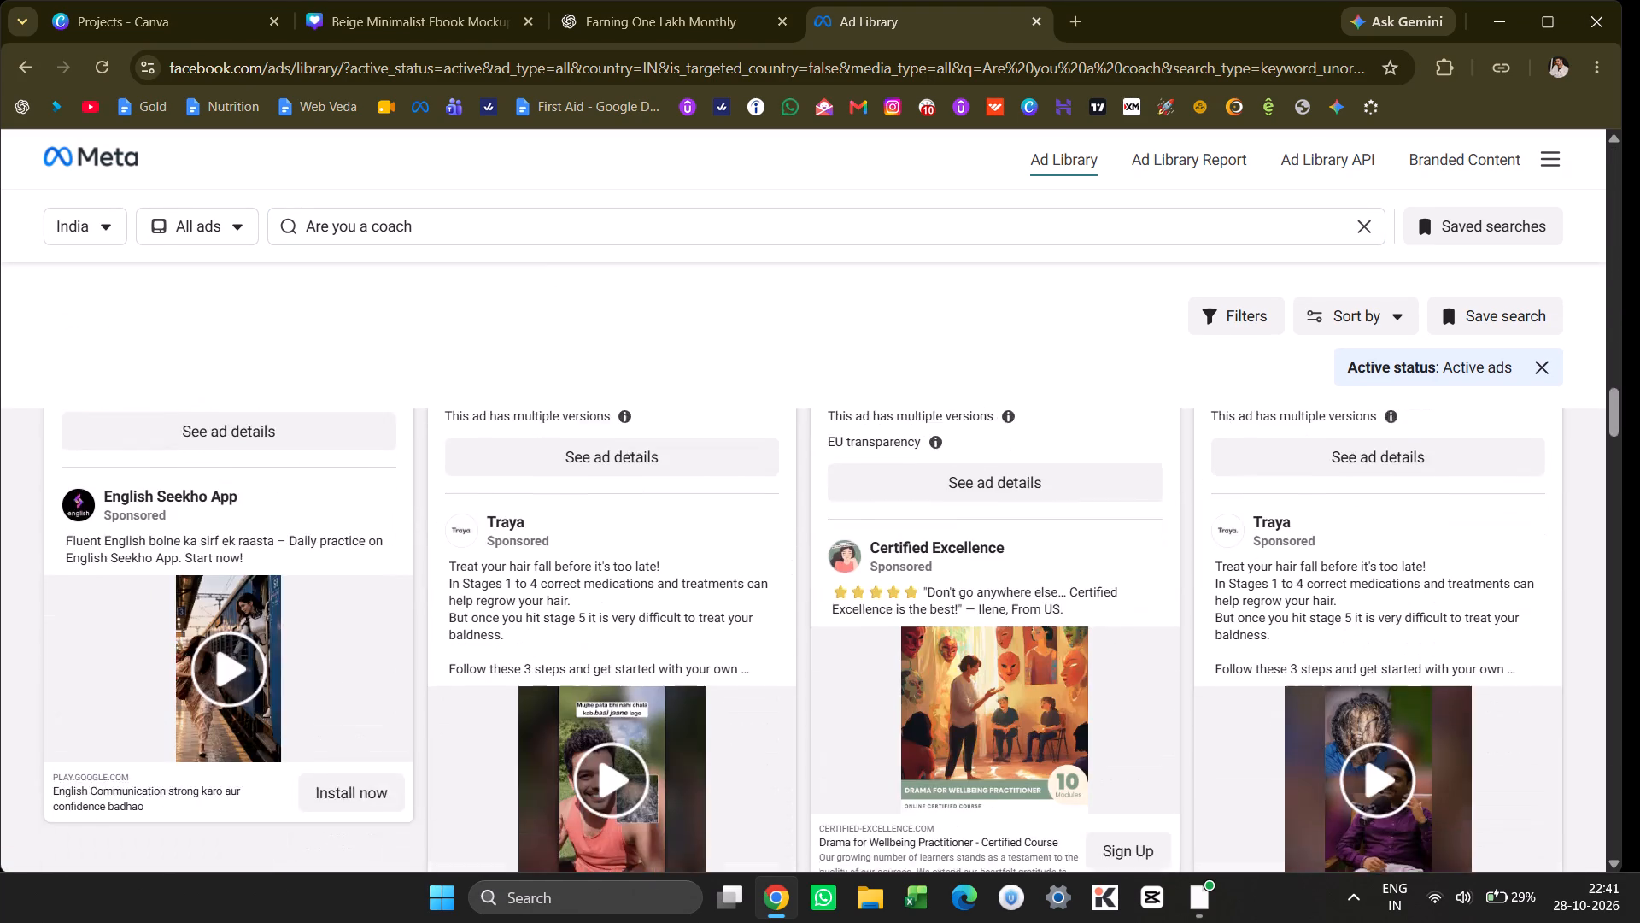
pyautogui.scroll(-3, 521, 433)
pyautogui.scroll(2, 521, 433)
pyautogui.scroll(-1, 521, 433)
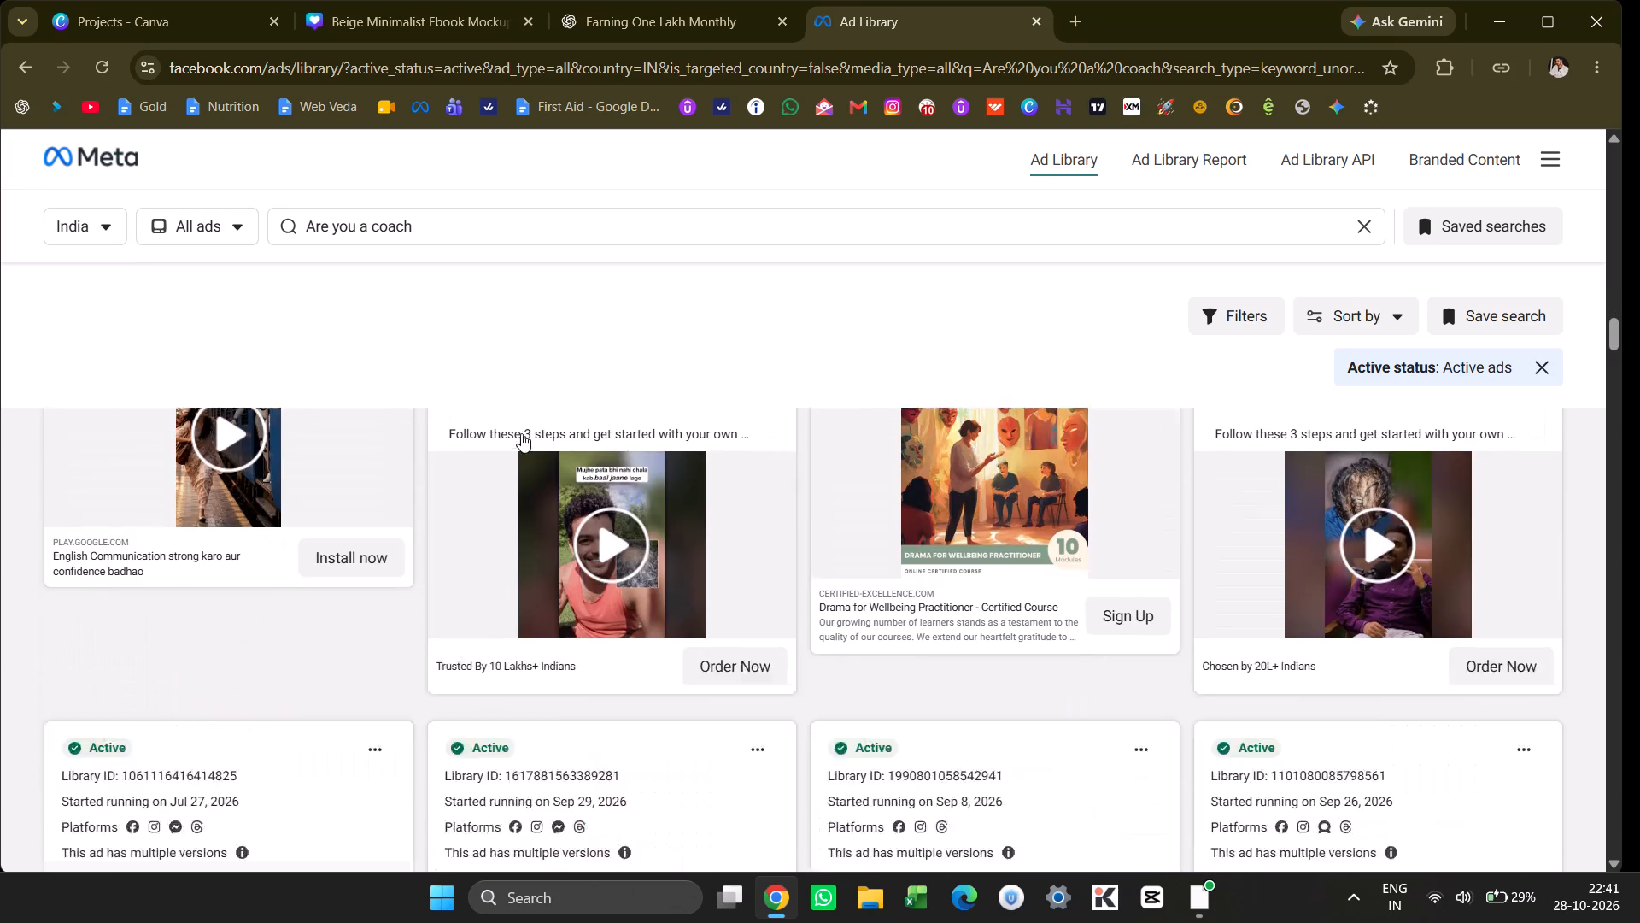
pyautogui.scroll(-4, 521, 433)
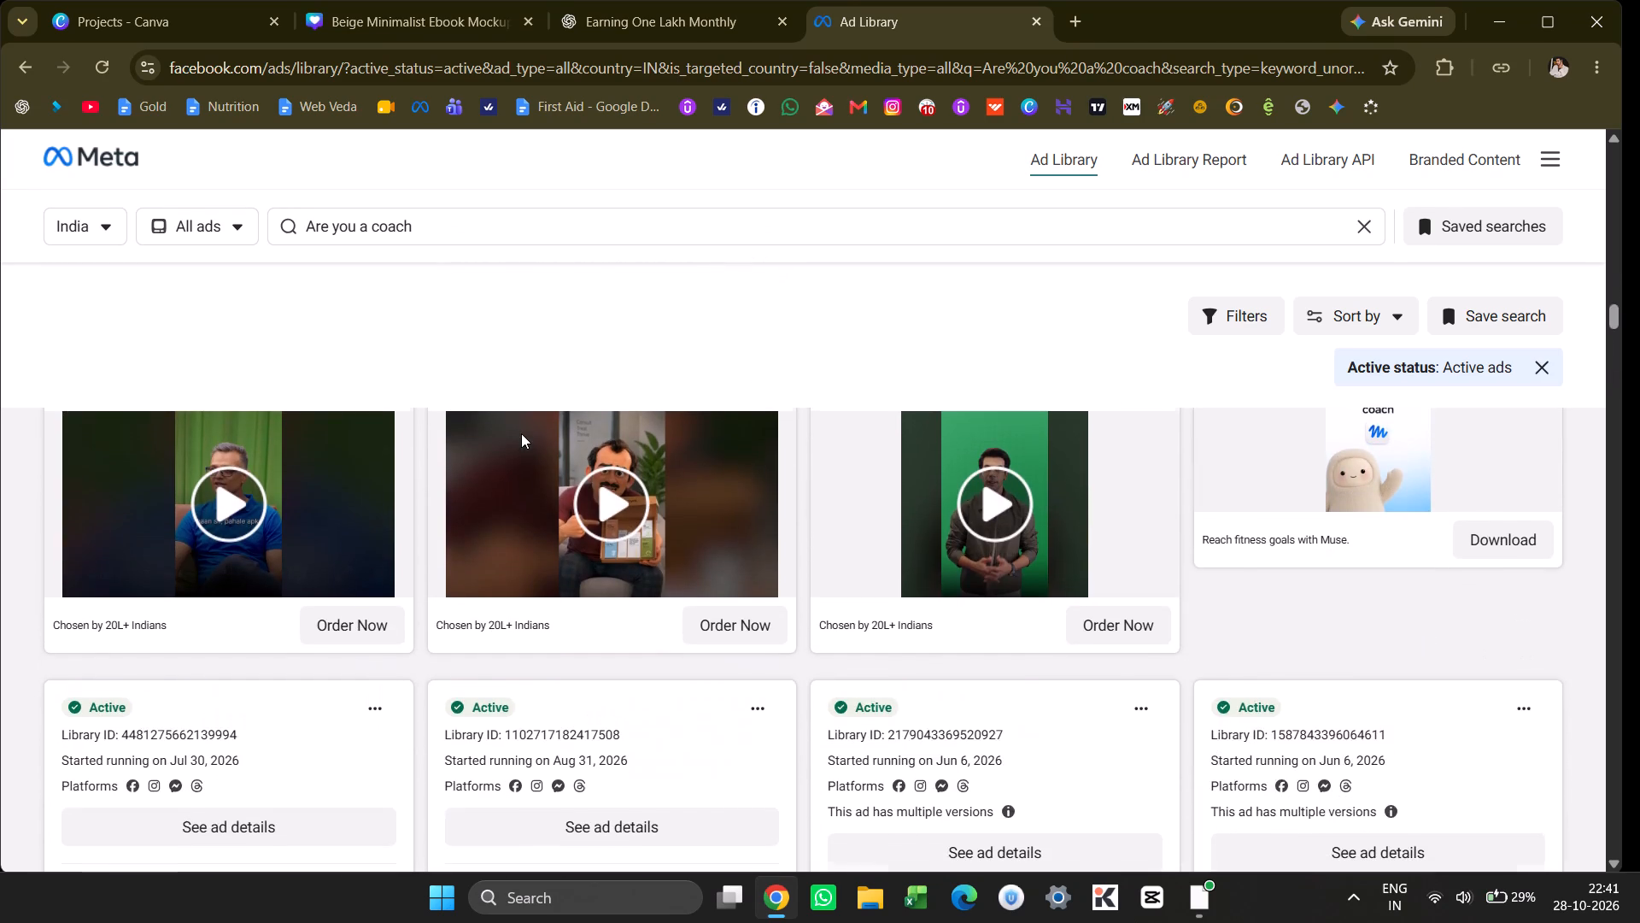
pyautogui.scroll(-6, 521, 433)
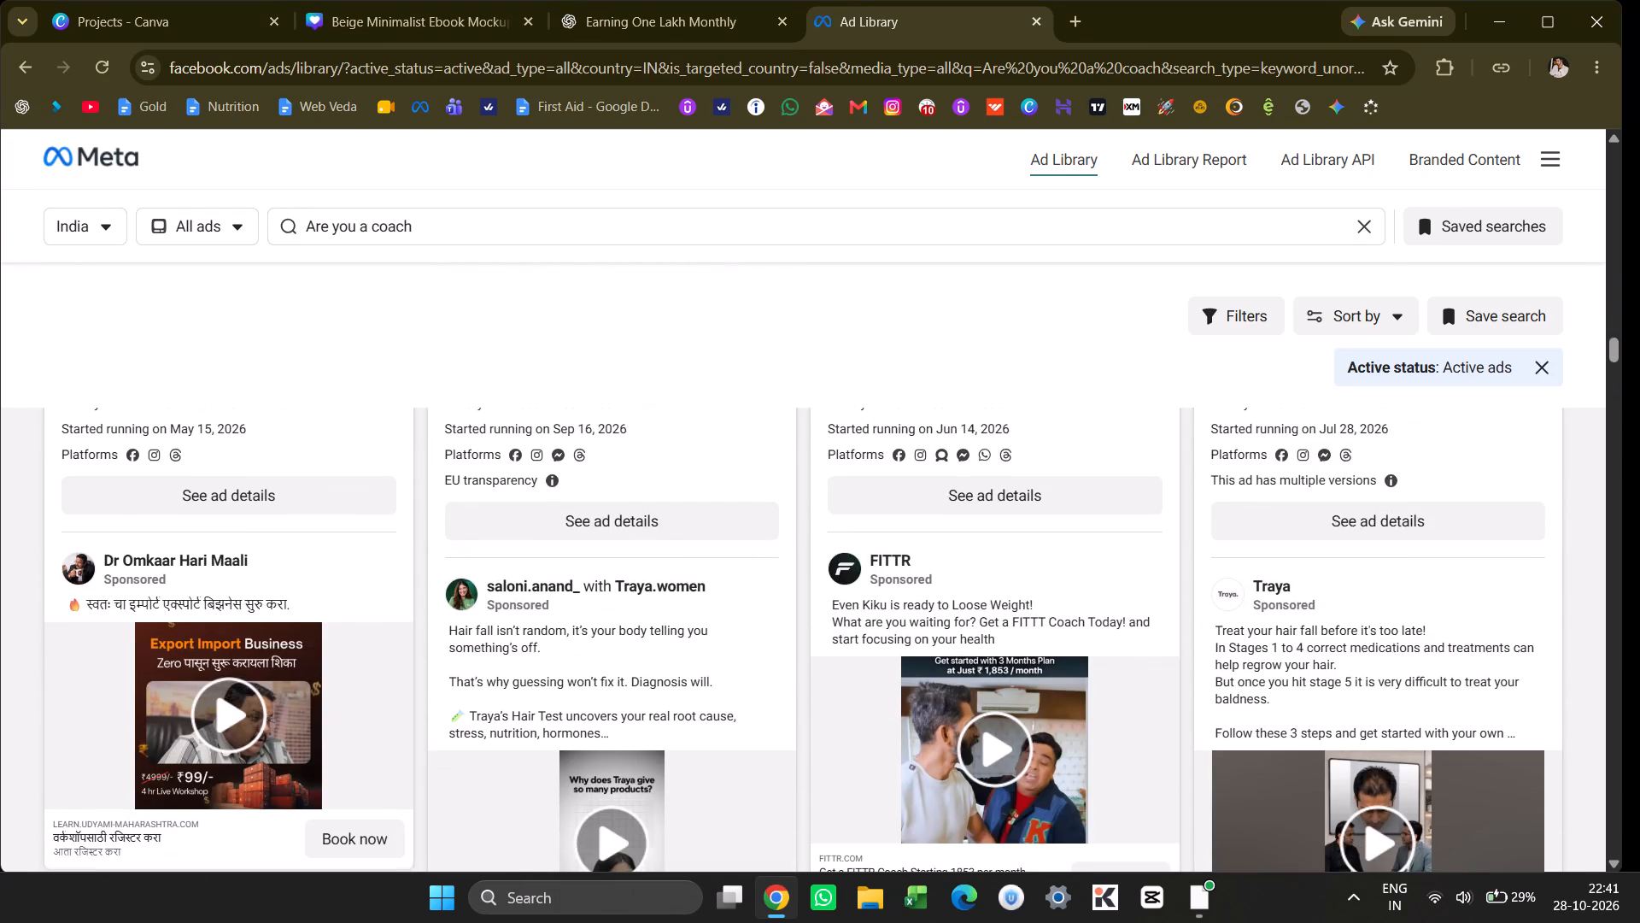
# Continue browsing the "Are you a coach" ad results for reference headlines and creative layouts.
pyautogui.scroll(-5, 521, 433)
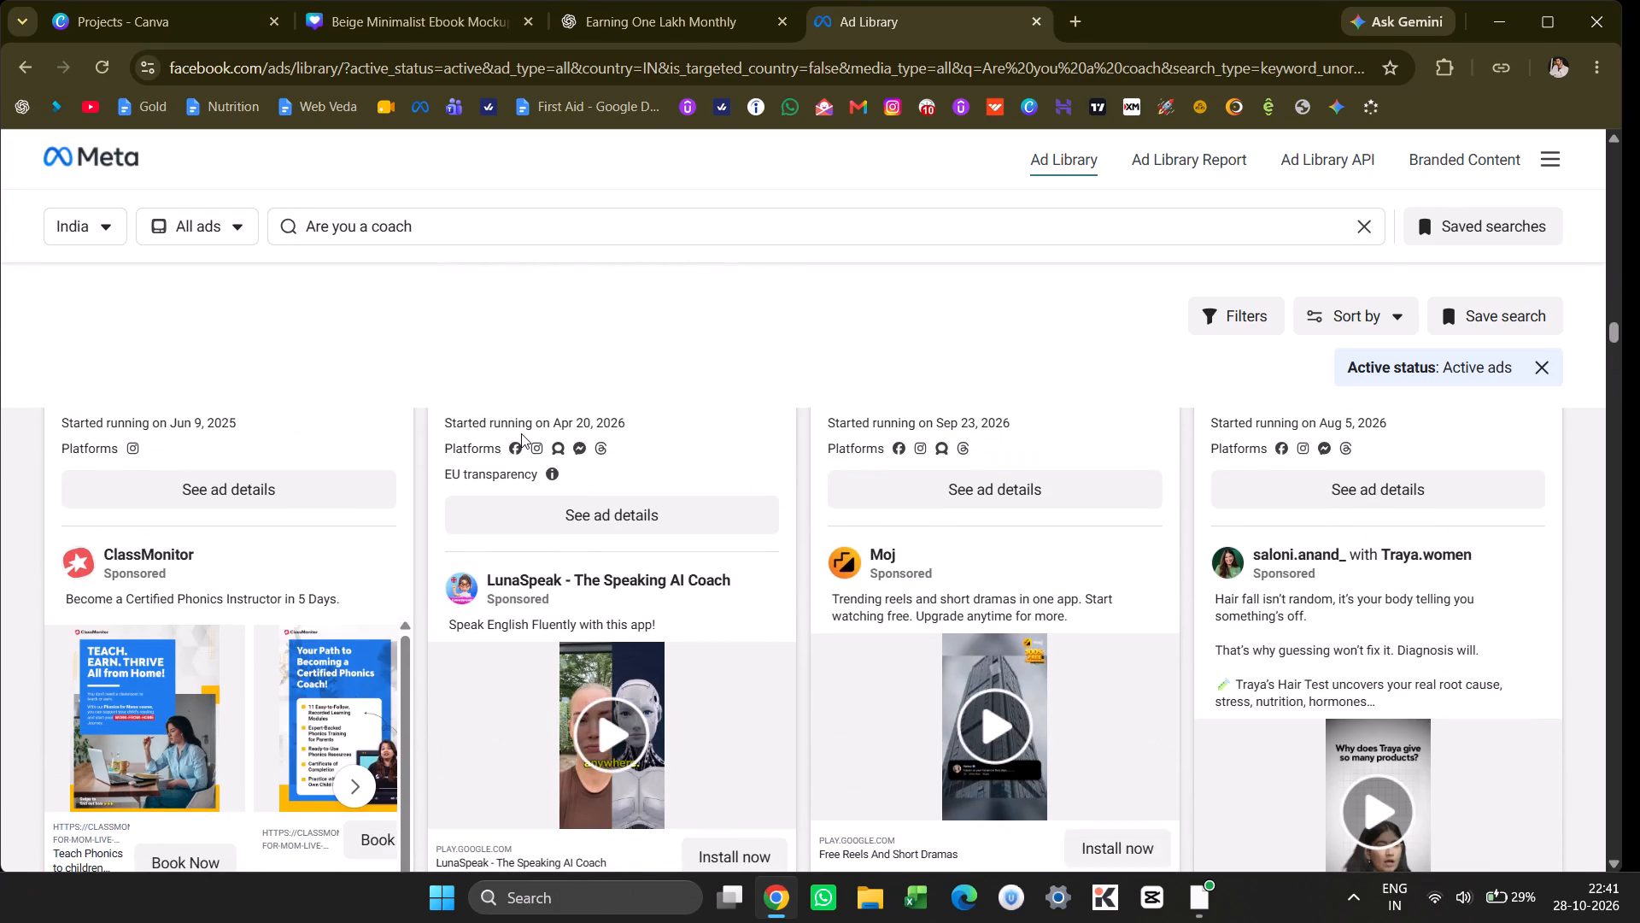
pyautogui.scroll(-9, 521, 433)
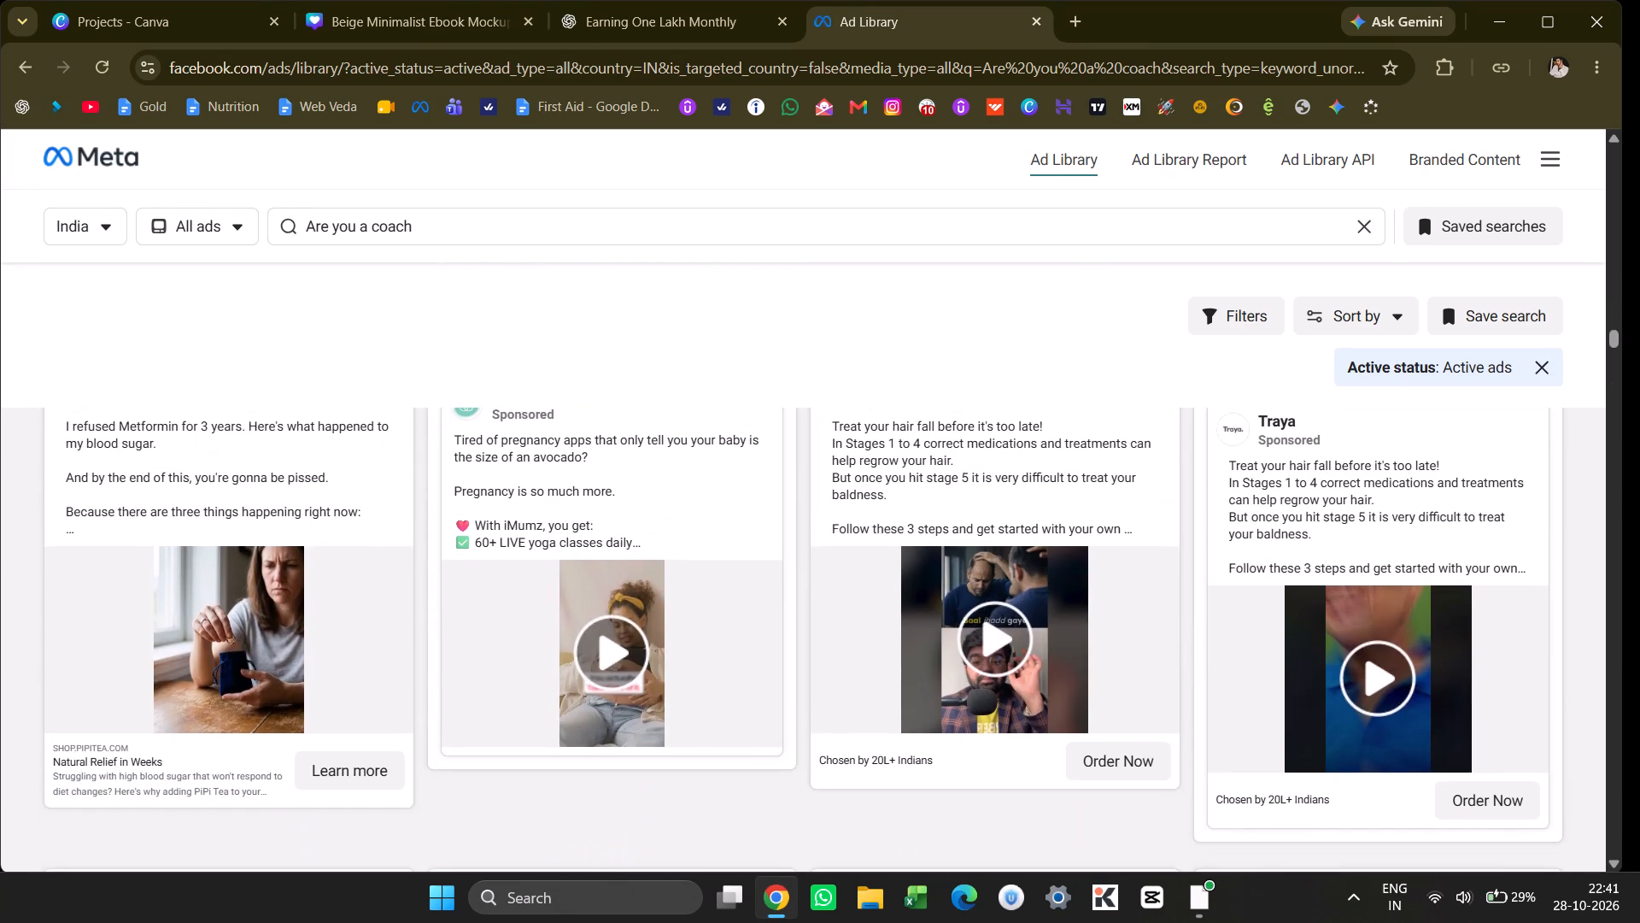
pyautogui.scroll(-5, 521, 433)
pyautogui.scroll(13, 521, 433)
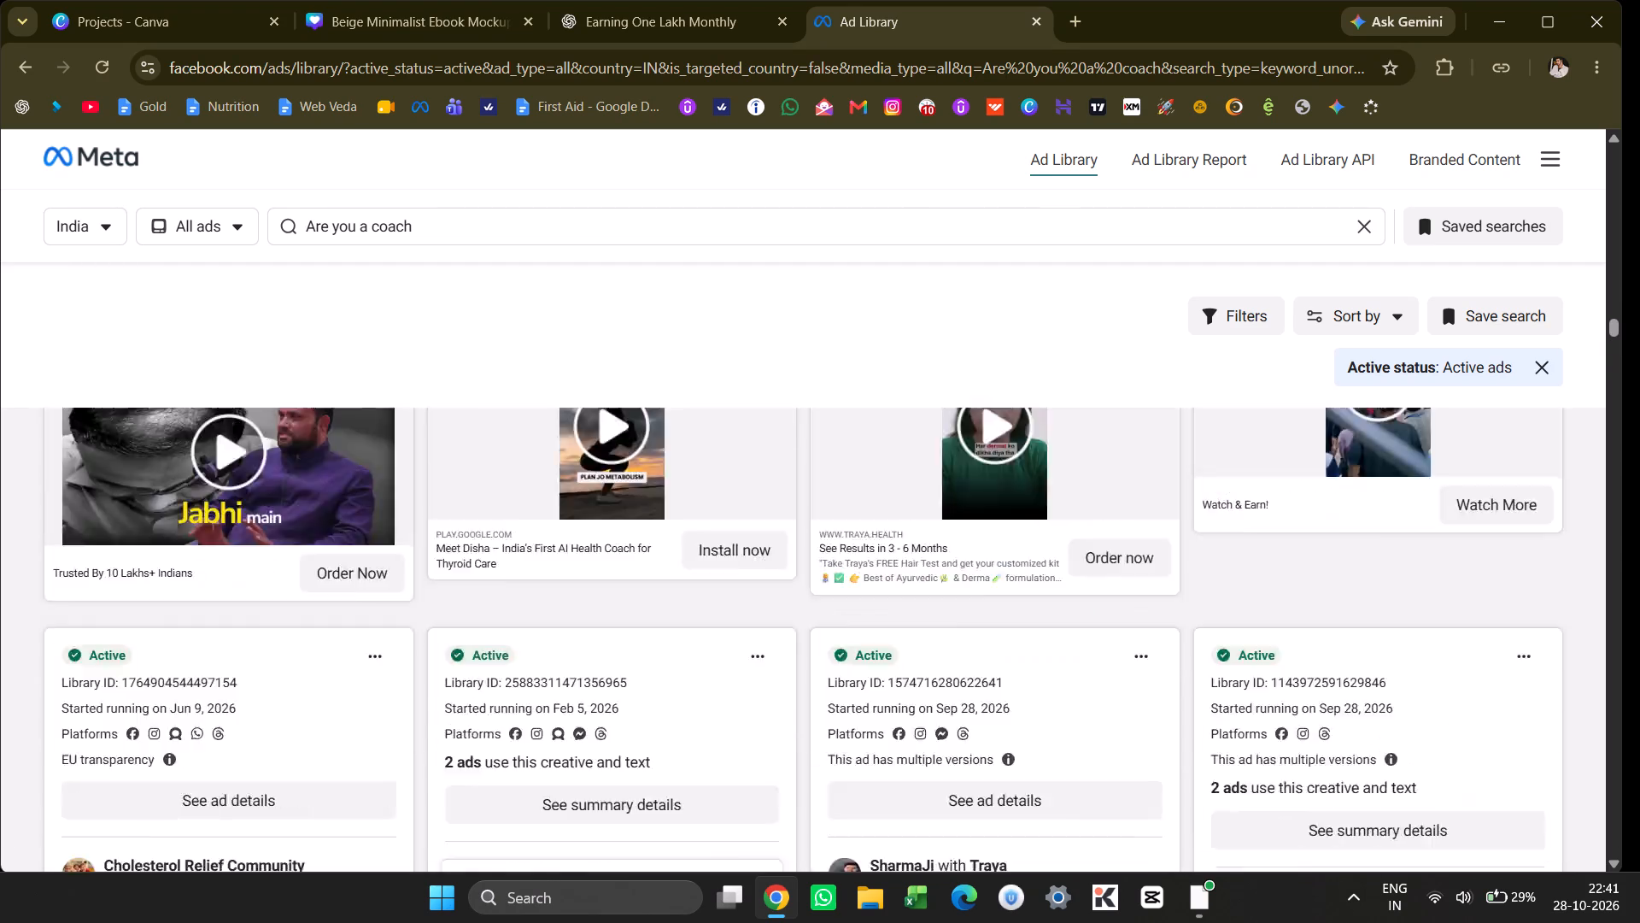
pyautogui.scroll(14, 521, 433)
# Return to the Canva Instagram post design and delete the blank page 7.
pyautogui.click(402, 0)
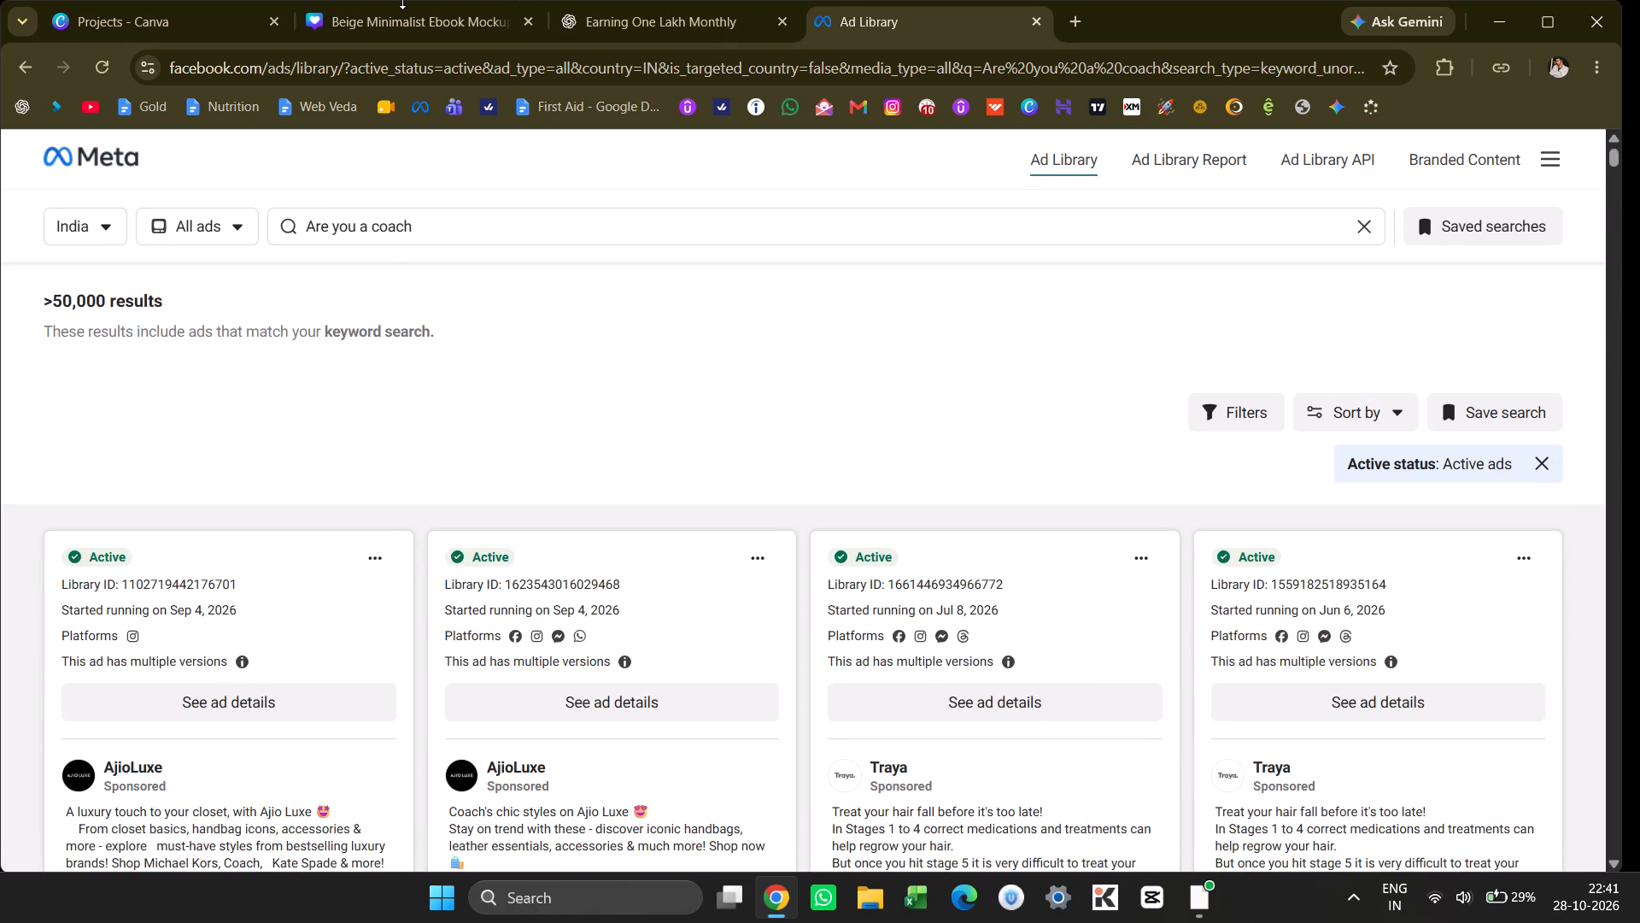
pyautogui.click(407, 15)
pyautogui.scroll(3, 827, 470)
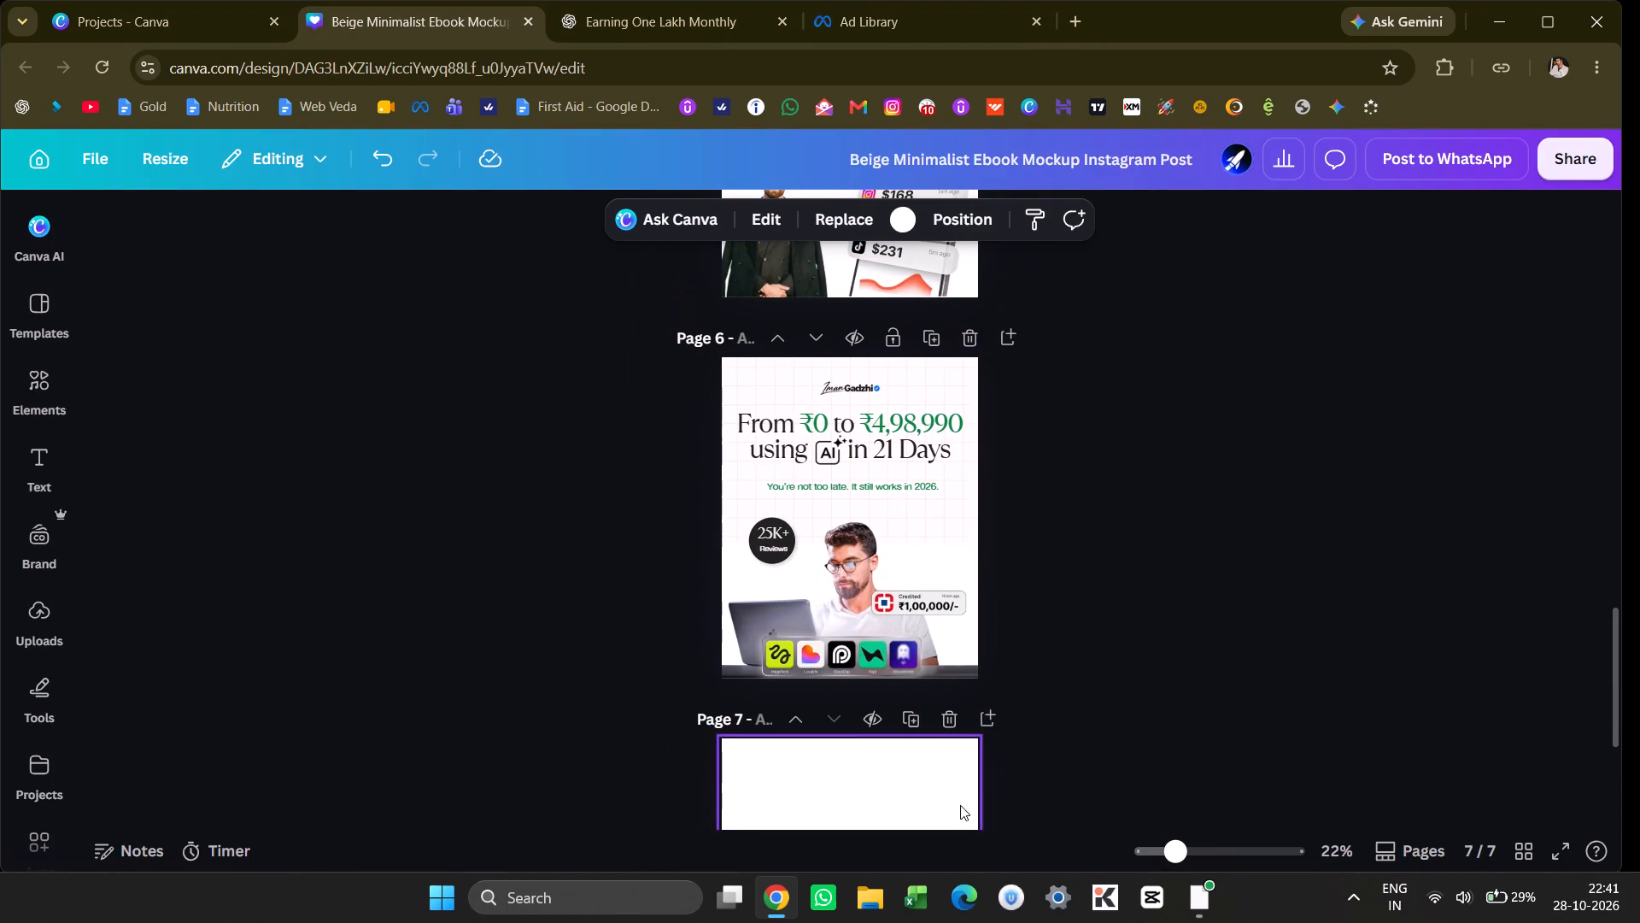
pyautogui.click(946, 725)
# Review the existing ad pages and duplicate page 6, the "using AI in 21 Days" ad, as the base for the new ad.
pyautogui.scroll(1, 1095, 514)
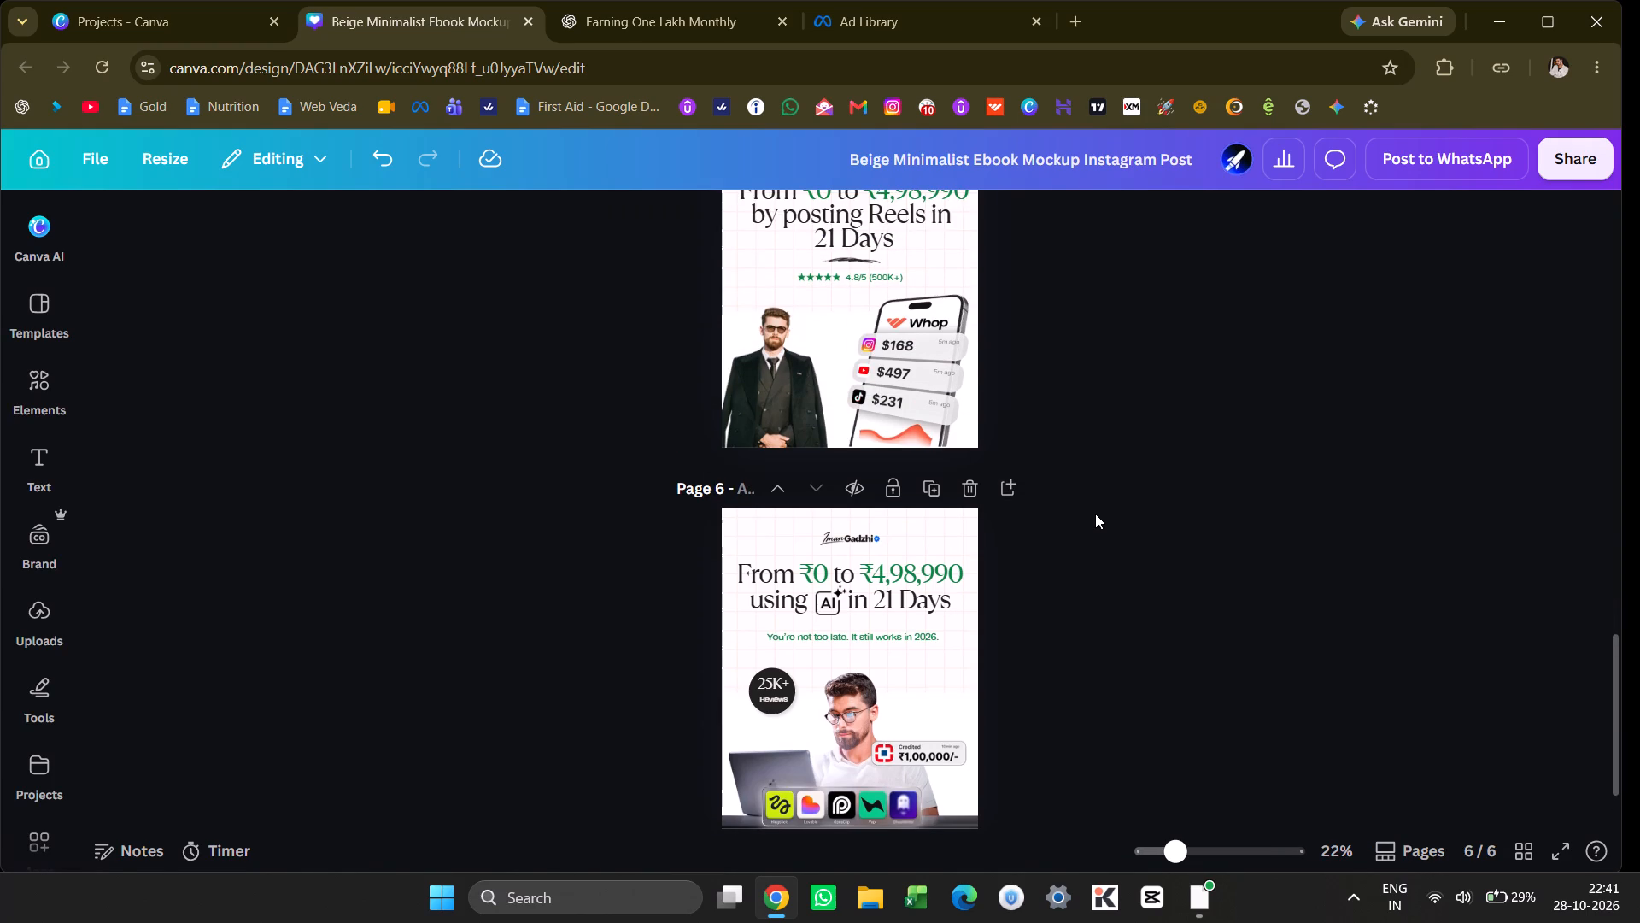
pyautogui.scroll(9, 1095, 514)
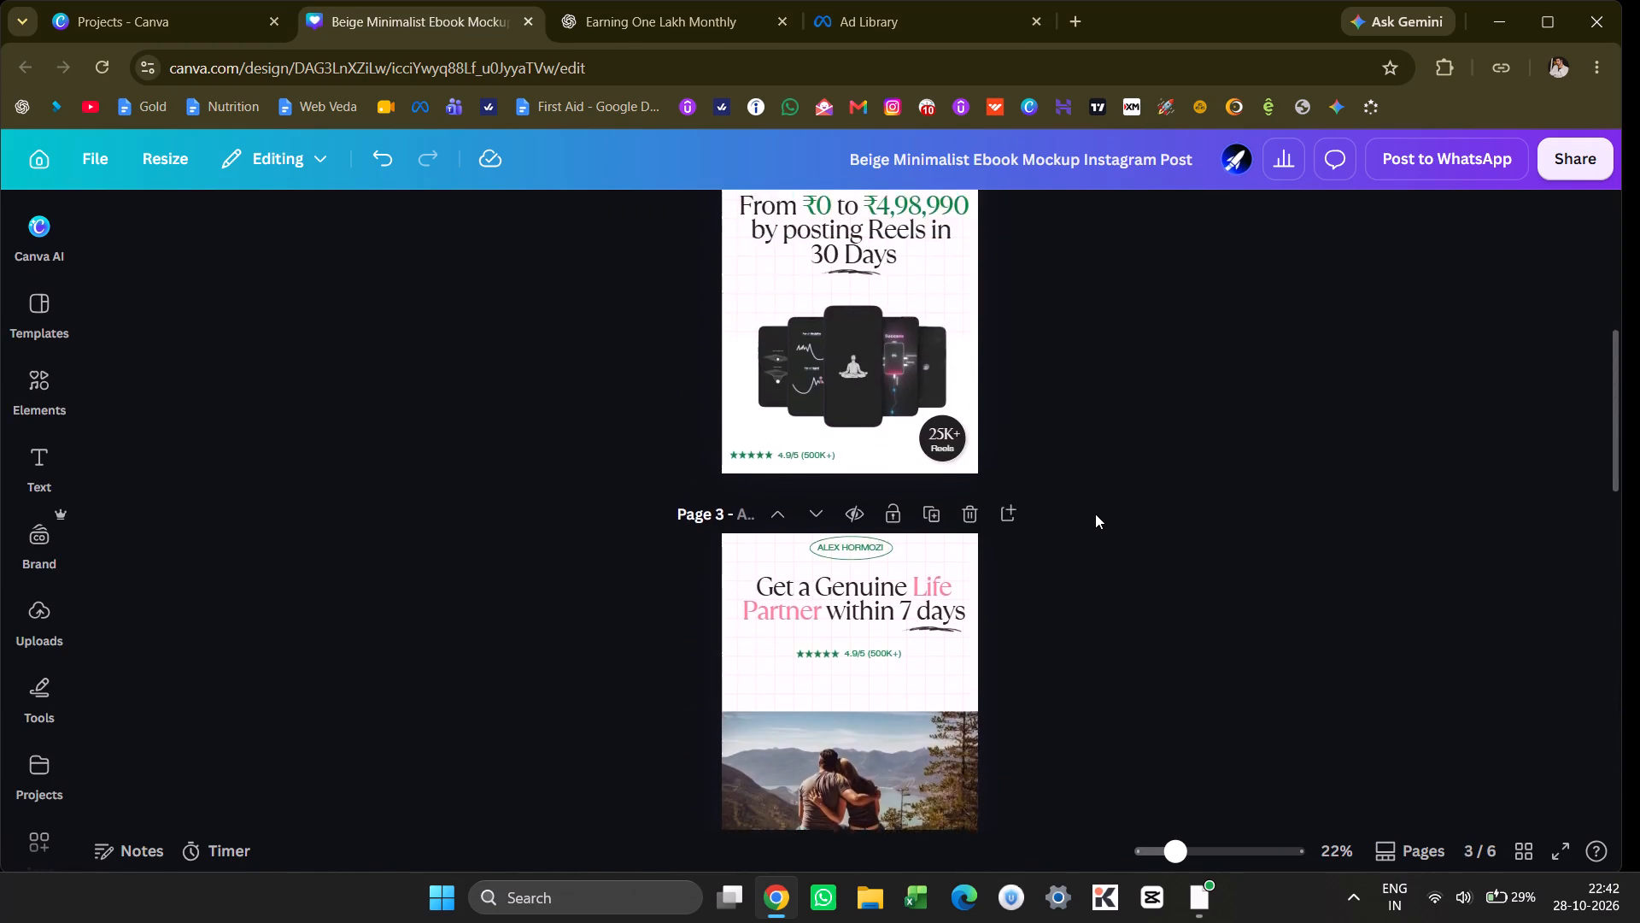
pyautogui.scroll(2, 1095, 514)
pyautogui.scroll(-8, 1095, 514)
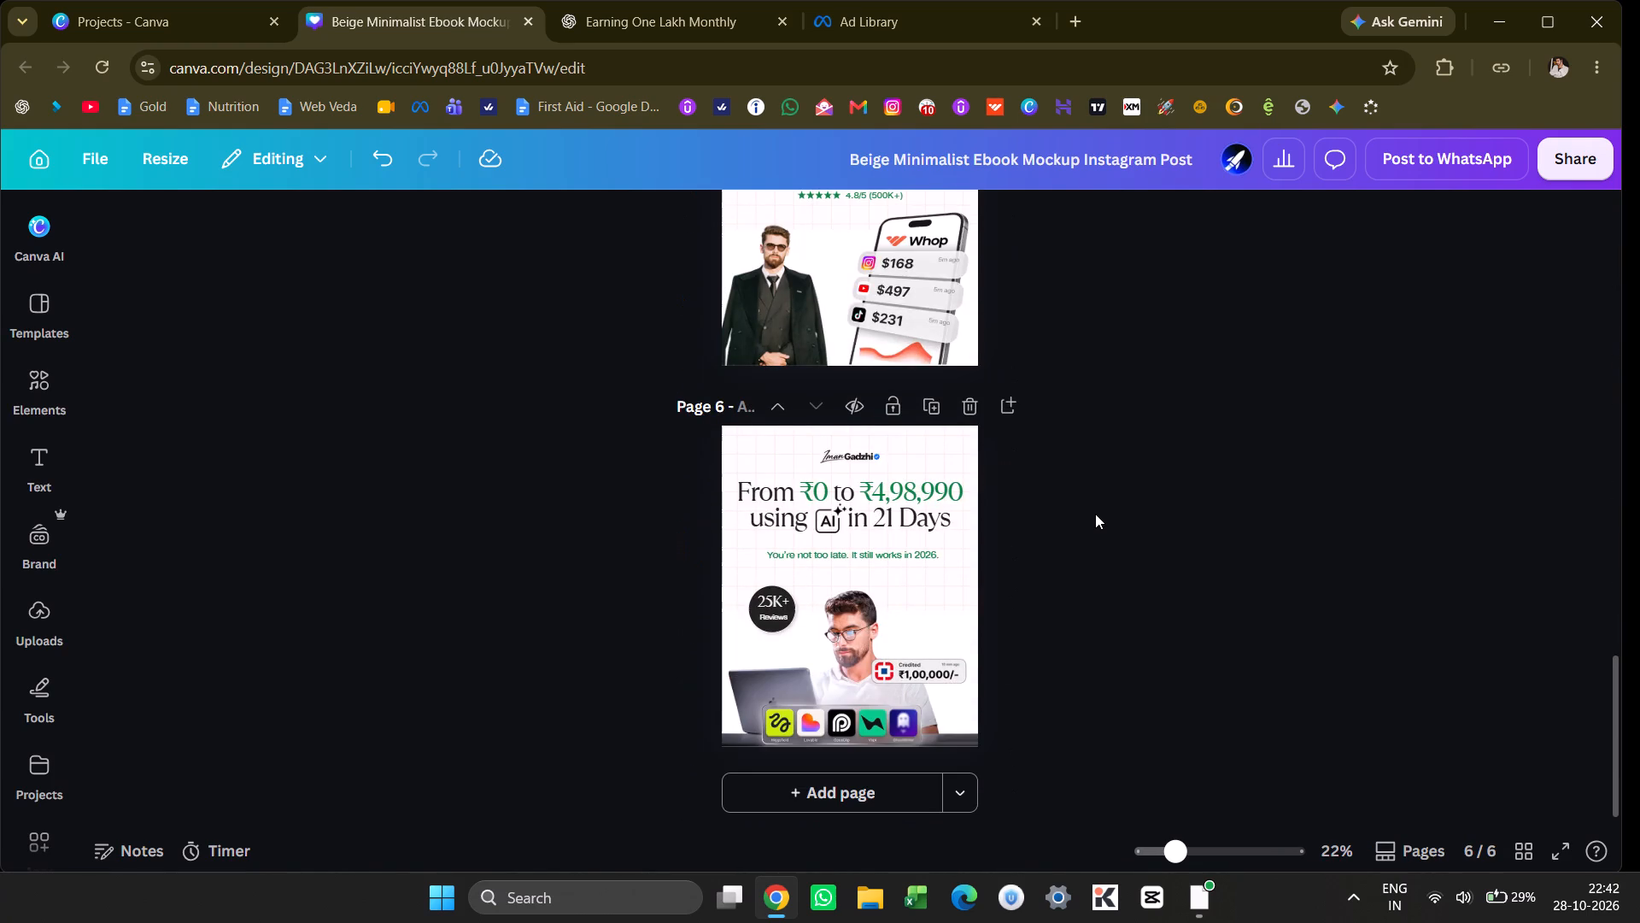
pyautogui.click(933, 410)
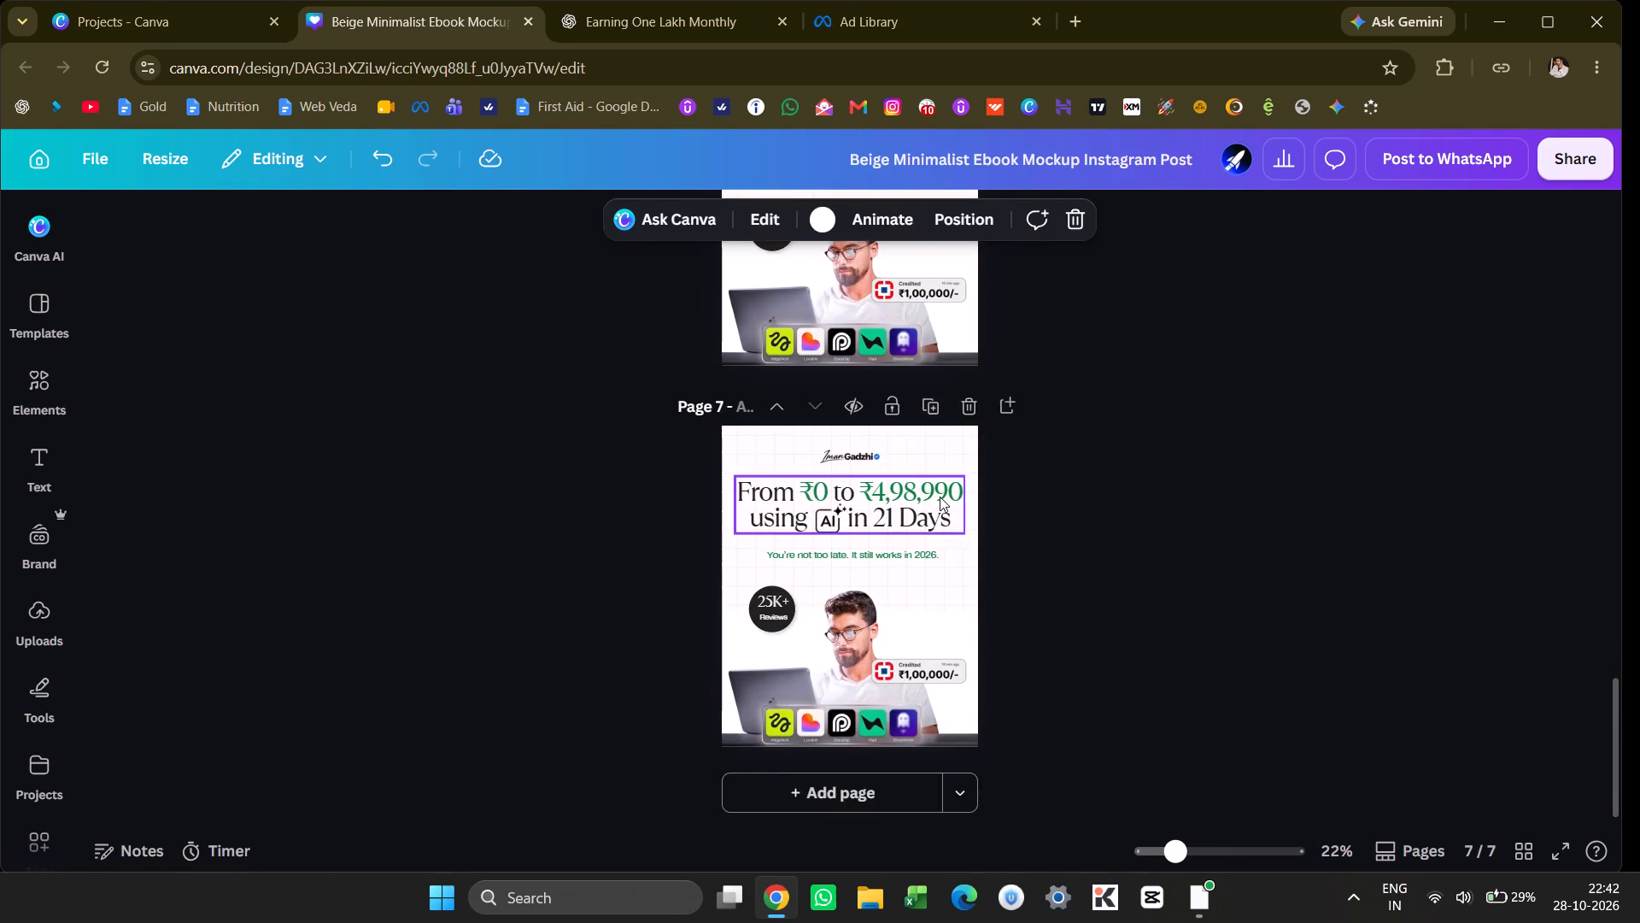
# Delete the AI sparkle icon from the headline on the duplicated page 7.
pyautogui.click(785, 549)
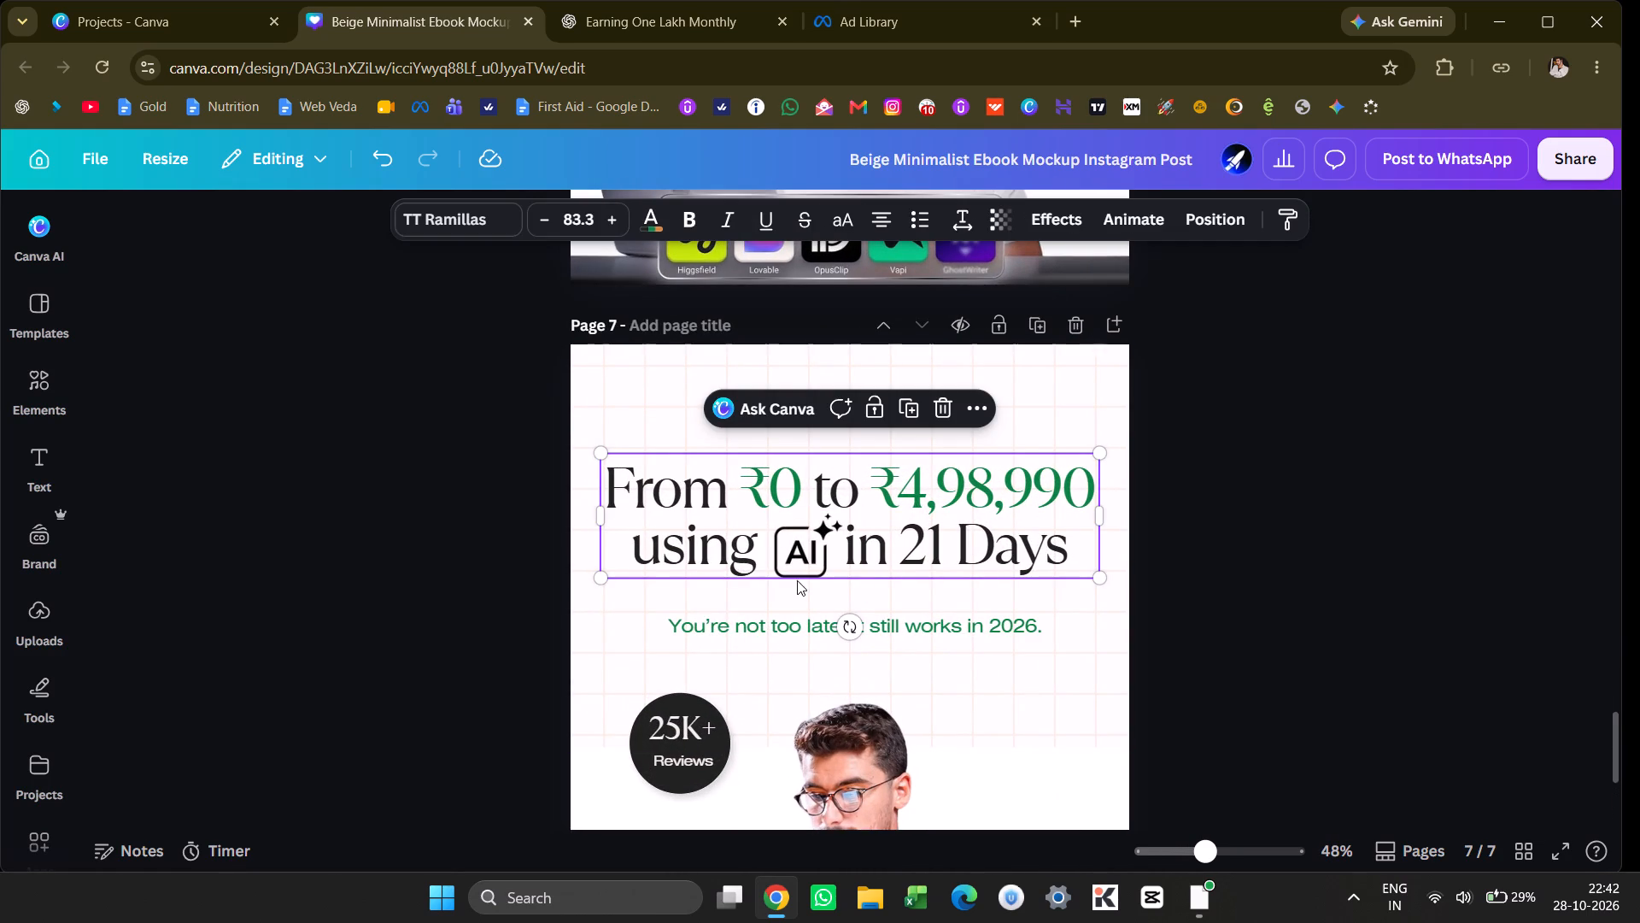
pyautogui.click(793, 587)
pyautogui.press('Delete')
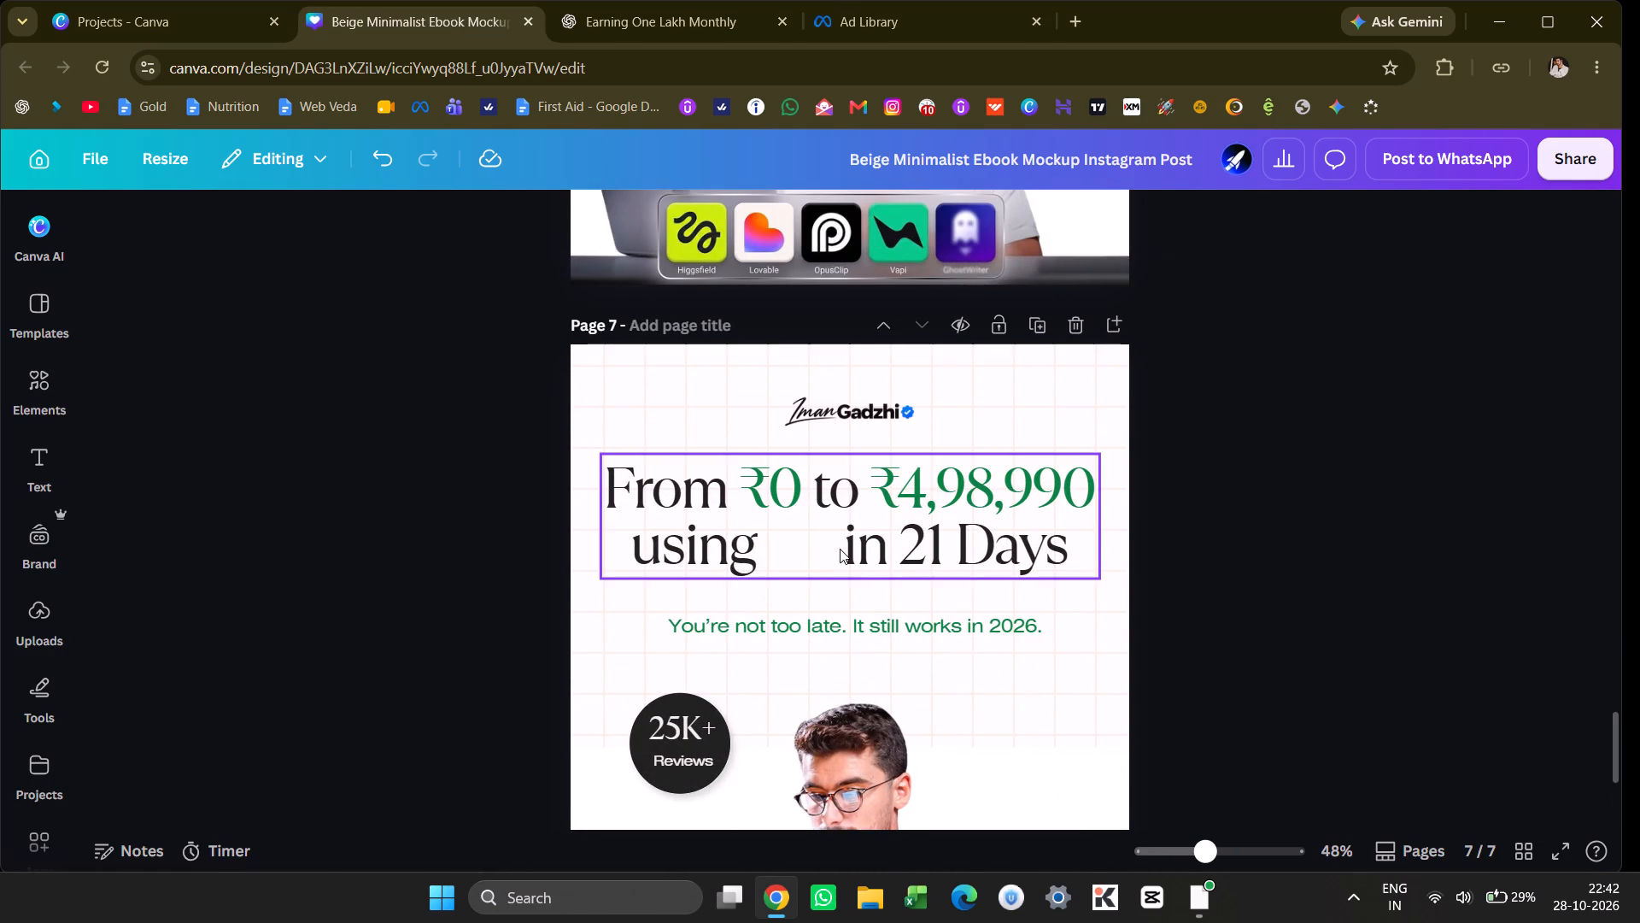
# Open the headline text "From ₹0 to ₹4,98,990 using in 21 Days" on page 7 for editing.
pyautogui.doubleClick(840, 549)
pyautogui.click(846, 554)
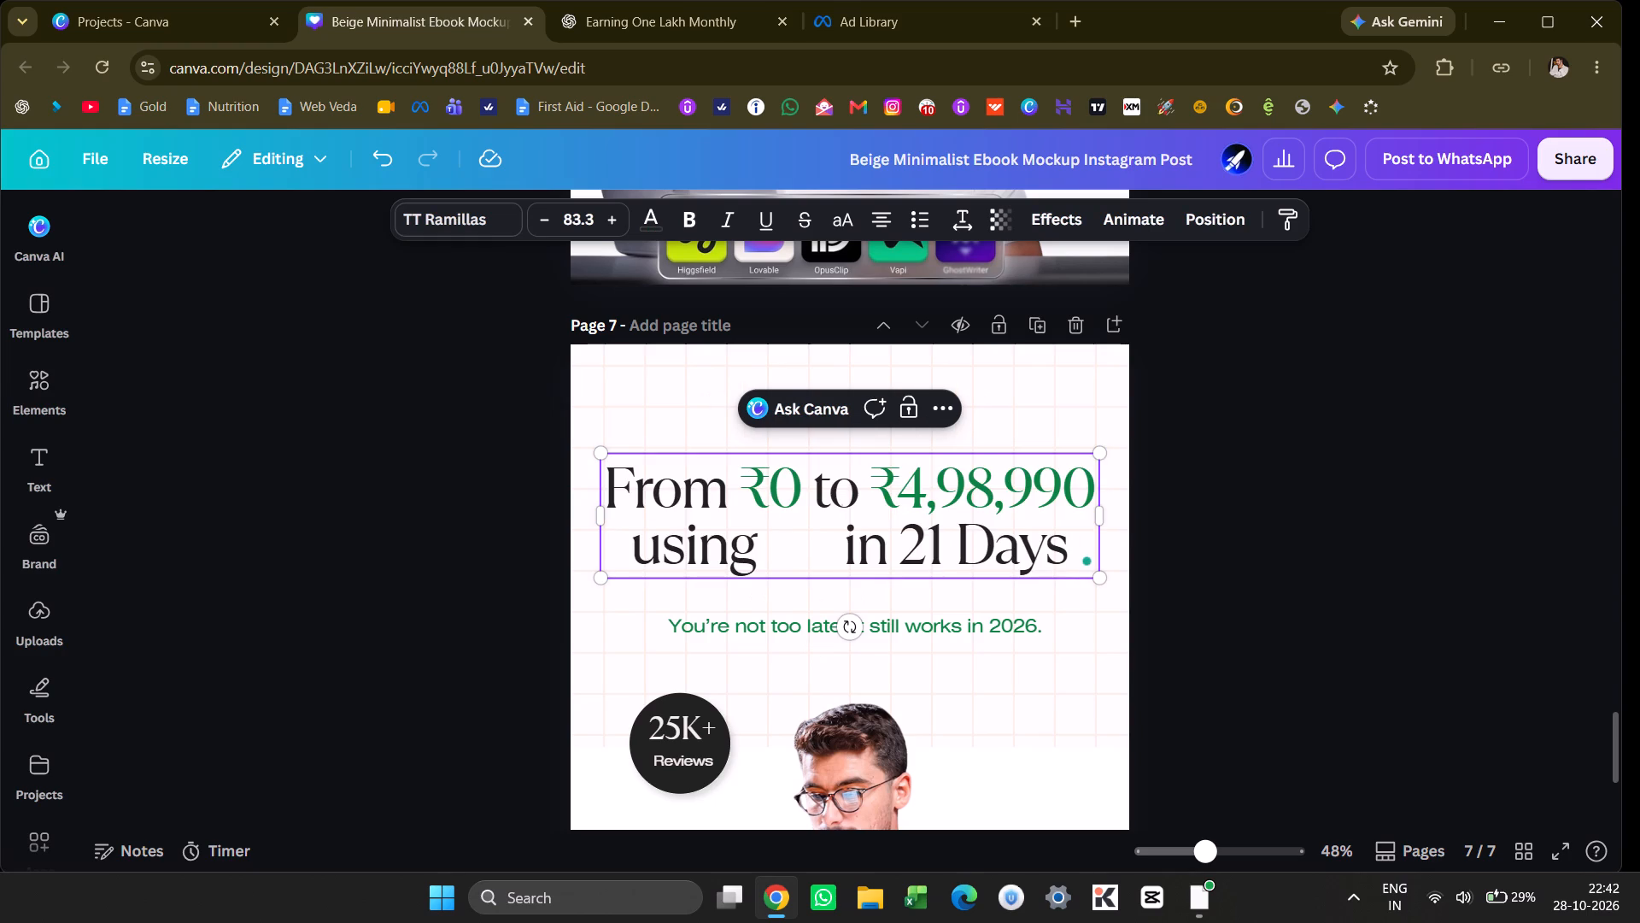
# Replace the word "From" in the page 7 headline with "Are you a".
pyautogui.moveTo(726, 505); pyautogui.dragTo(695, 496)
pyautogui.click(695, 496)
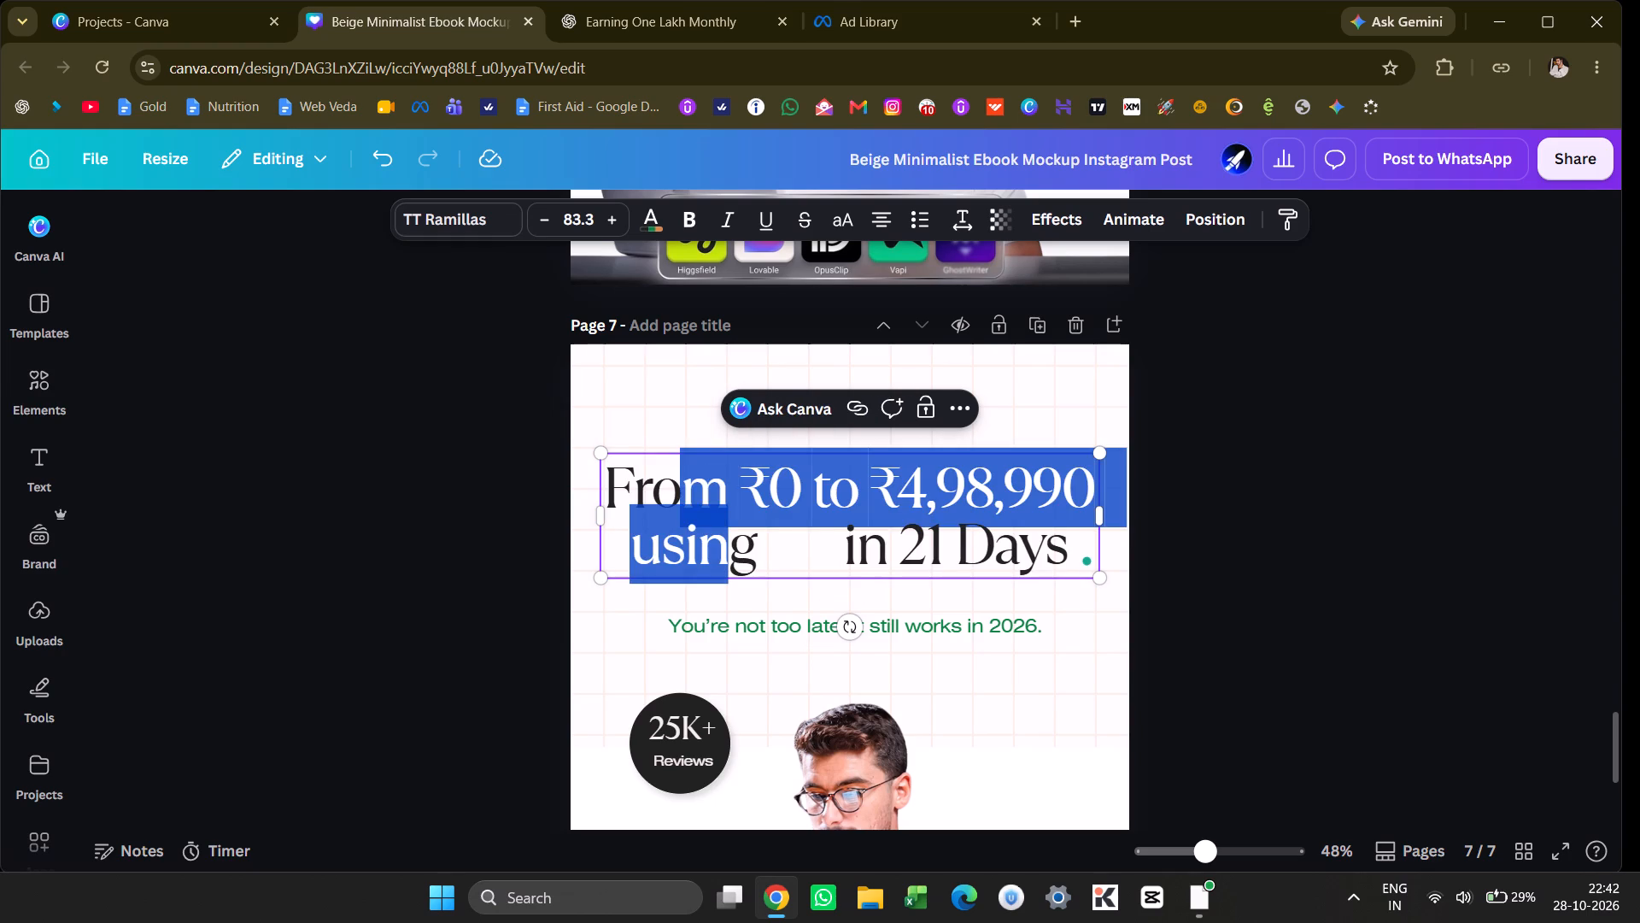
pyautogui.click(727, 499)
pyautogui.moveTo(727, 499); pyautogui.dragTo(638, 488)
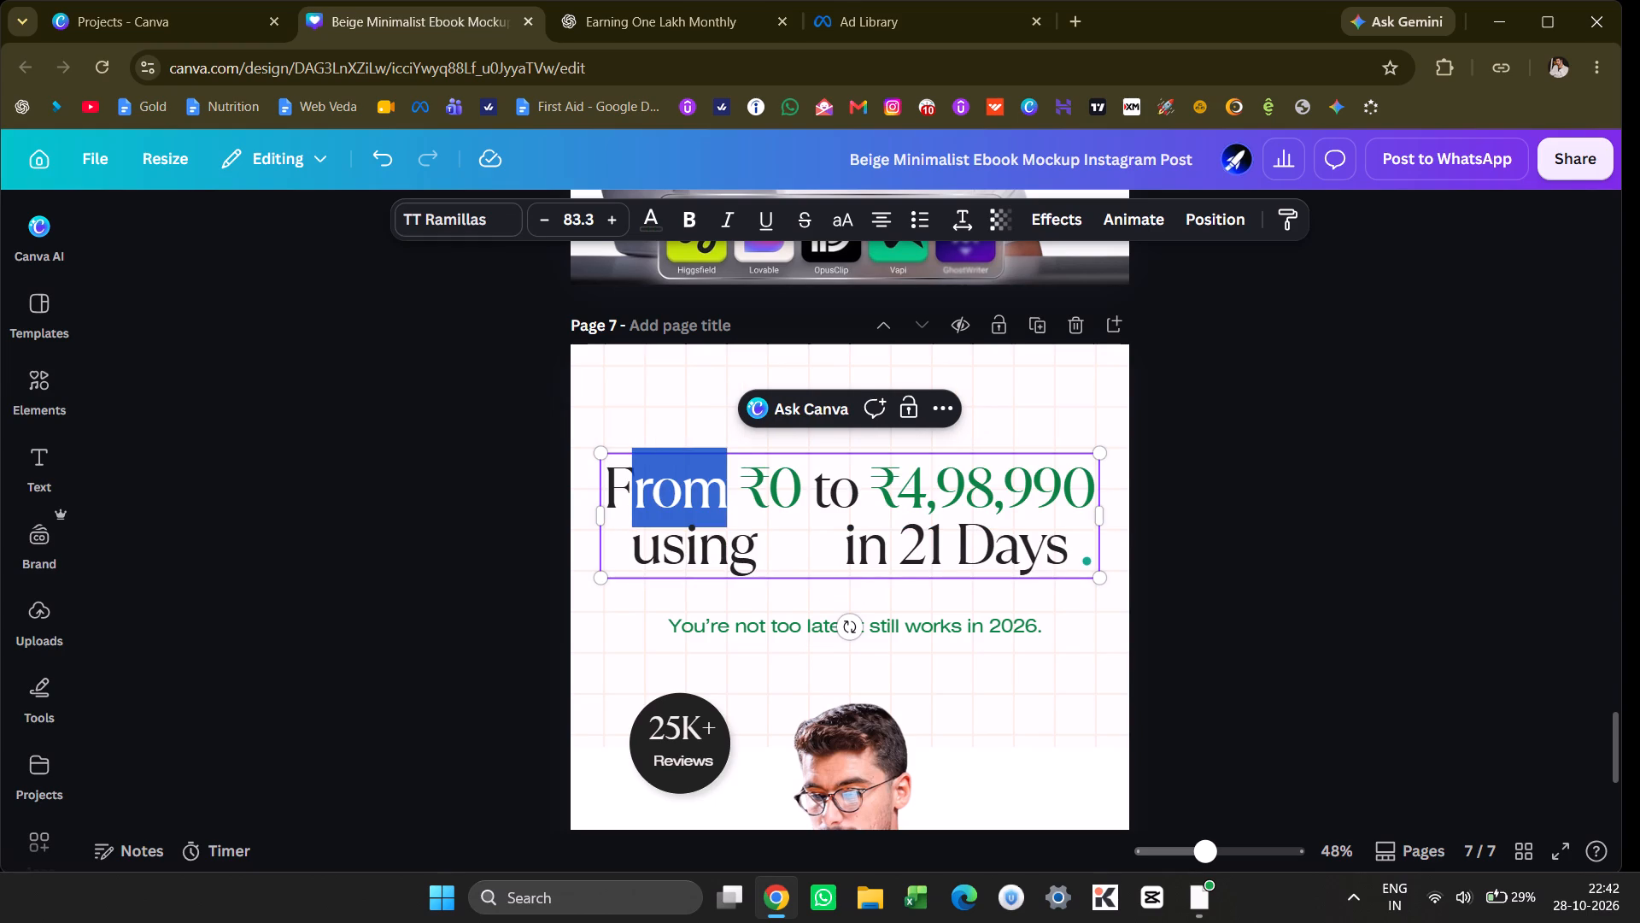
pyautogui.moveTo(638, 488); pyautogui.dragTo(612, 488)
pyautogui.write('Are')
pyautogui.press('space')
pyautogui.write('you a')
pyautogui.press('space')
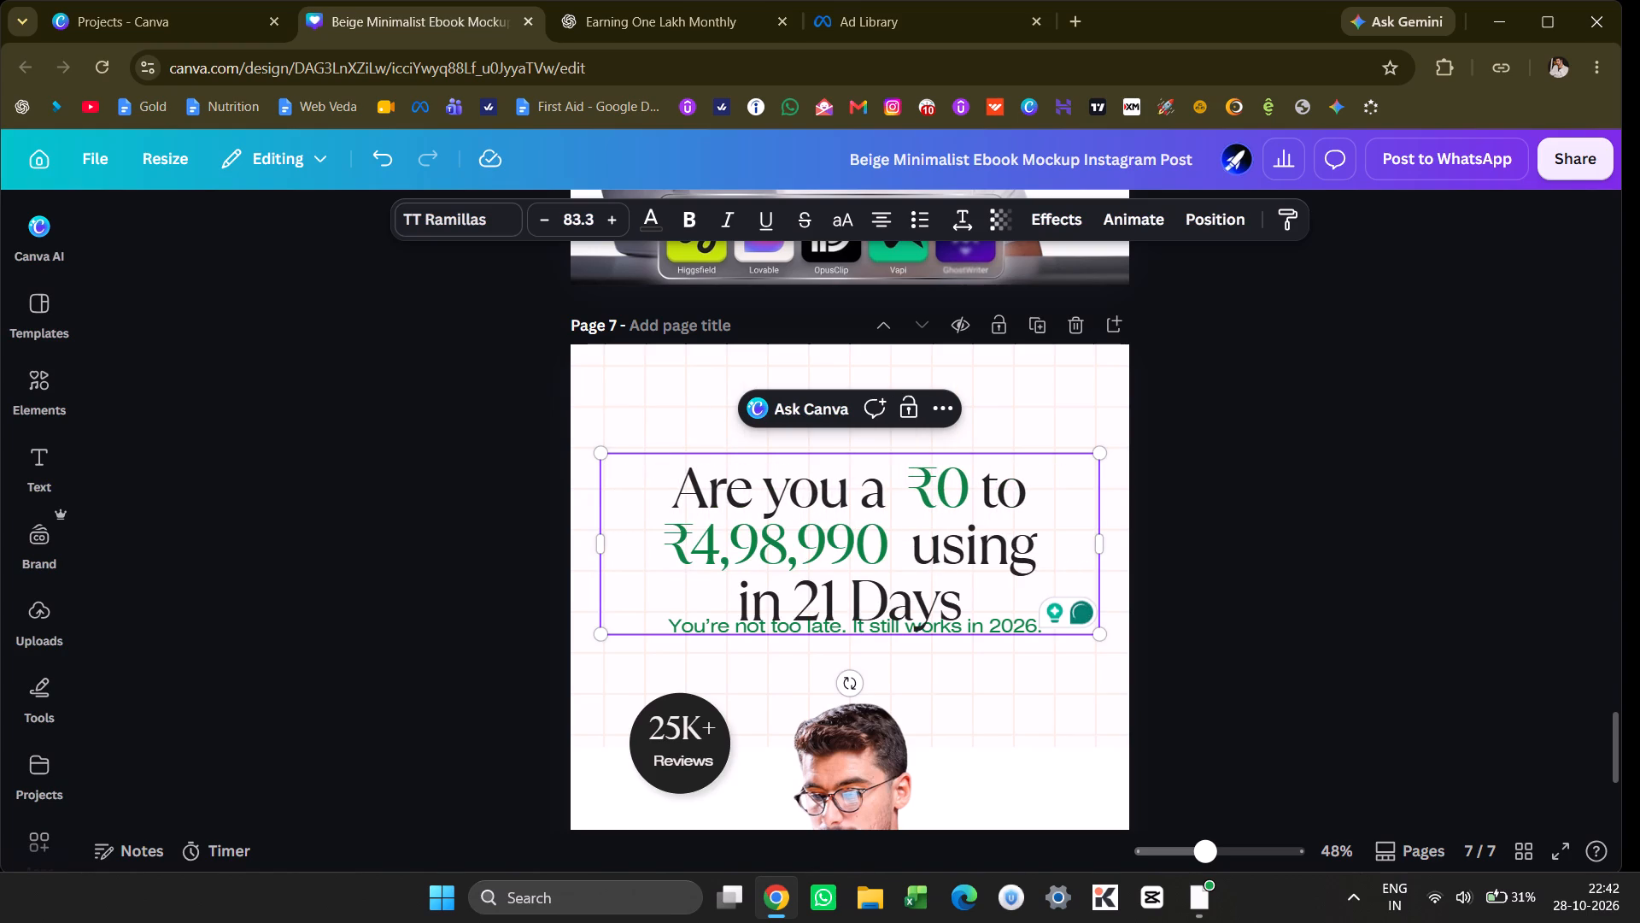
# Replace the green "₹0" in the page 7 headline with "Business Owner".
pyautogui.click(967, 497)
pyautogui.press('BackSpace')
pyautogui.write('Business Onwer')
pyautogui.press('BackSpace')
pyautogui.press('BackSpace')
pyautogui.press('BackSpace')
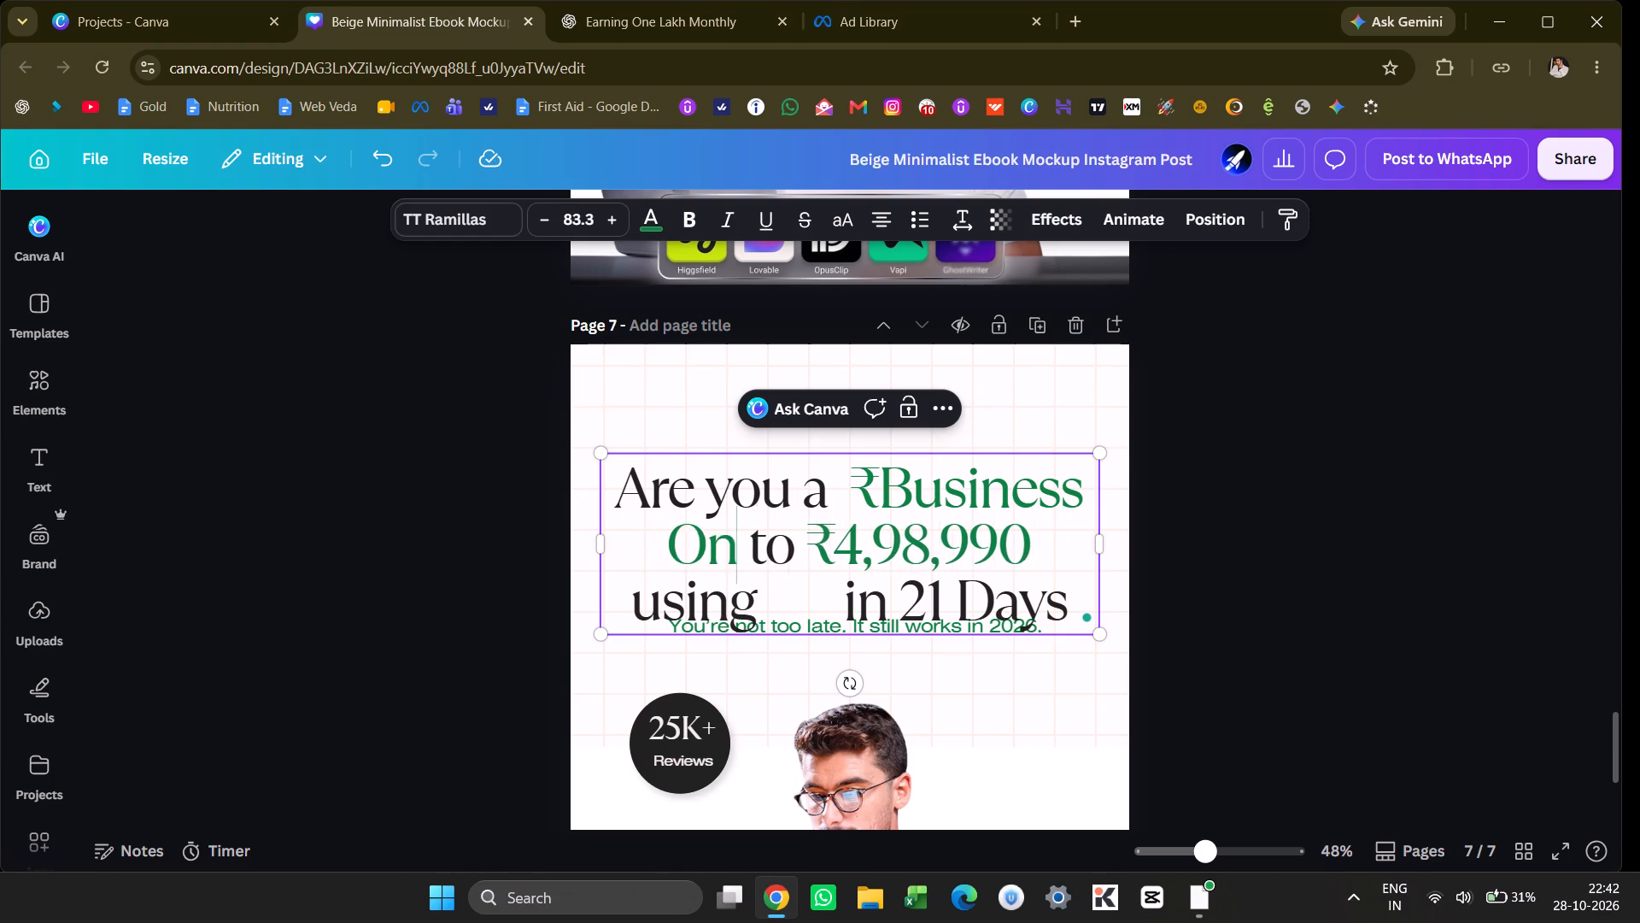
pyautogui.press('BackSpace')
pyautogui.write('wner')
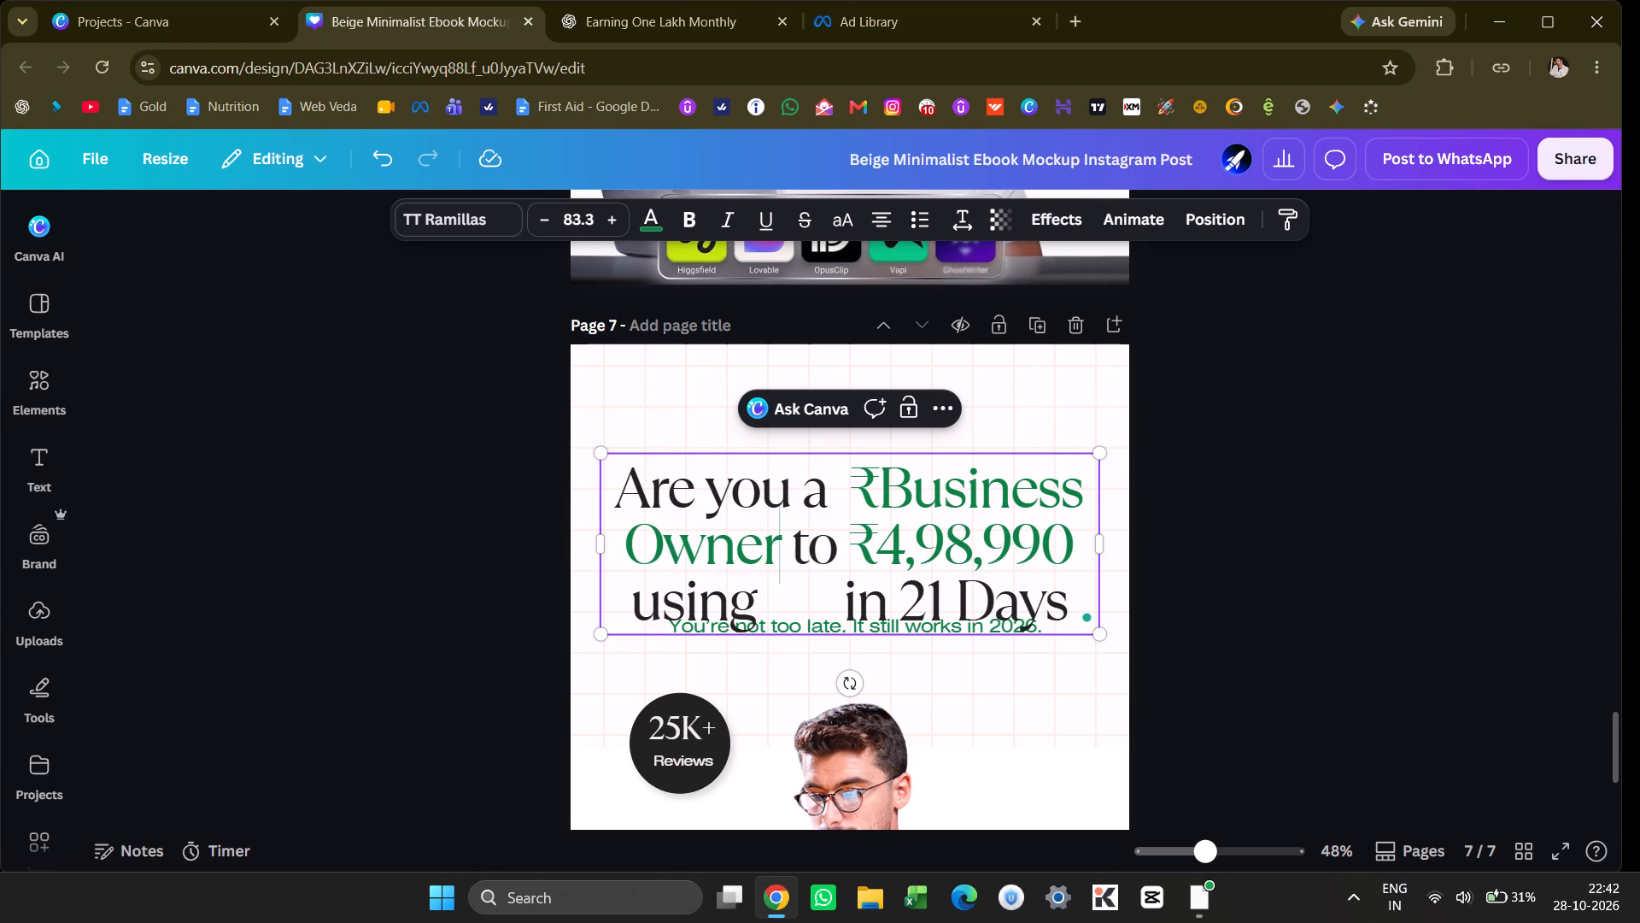
pyautogui.click(874, 495)
pyautogui.press('BackSpace')
pyautogui.press('BackSpace')
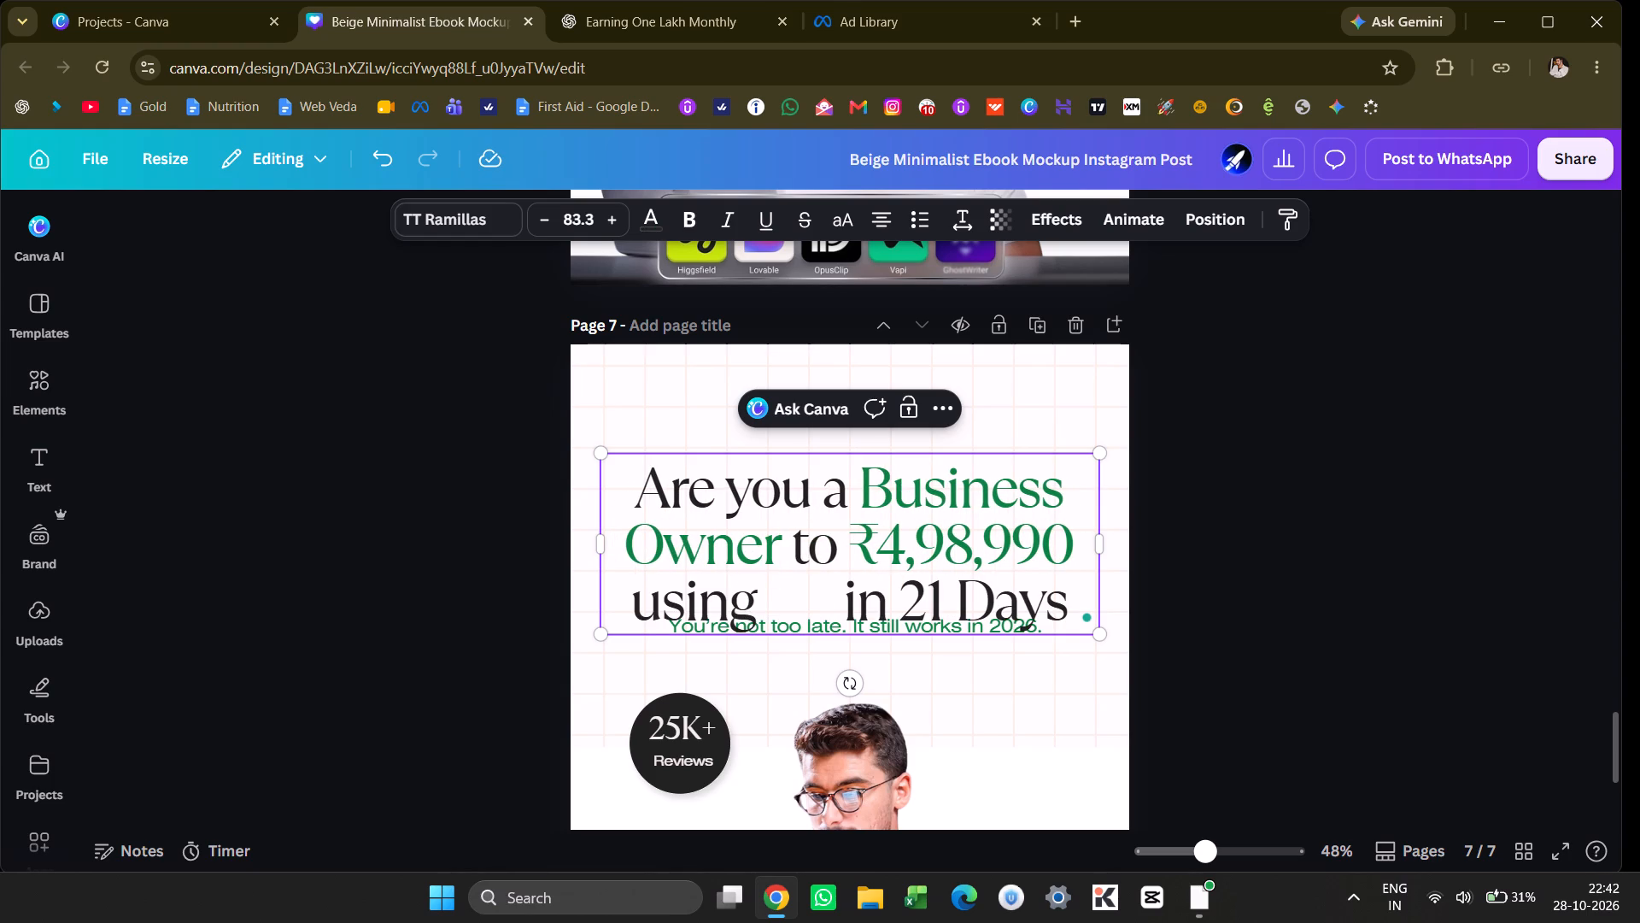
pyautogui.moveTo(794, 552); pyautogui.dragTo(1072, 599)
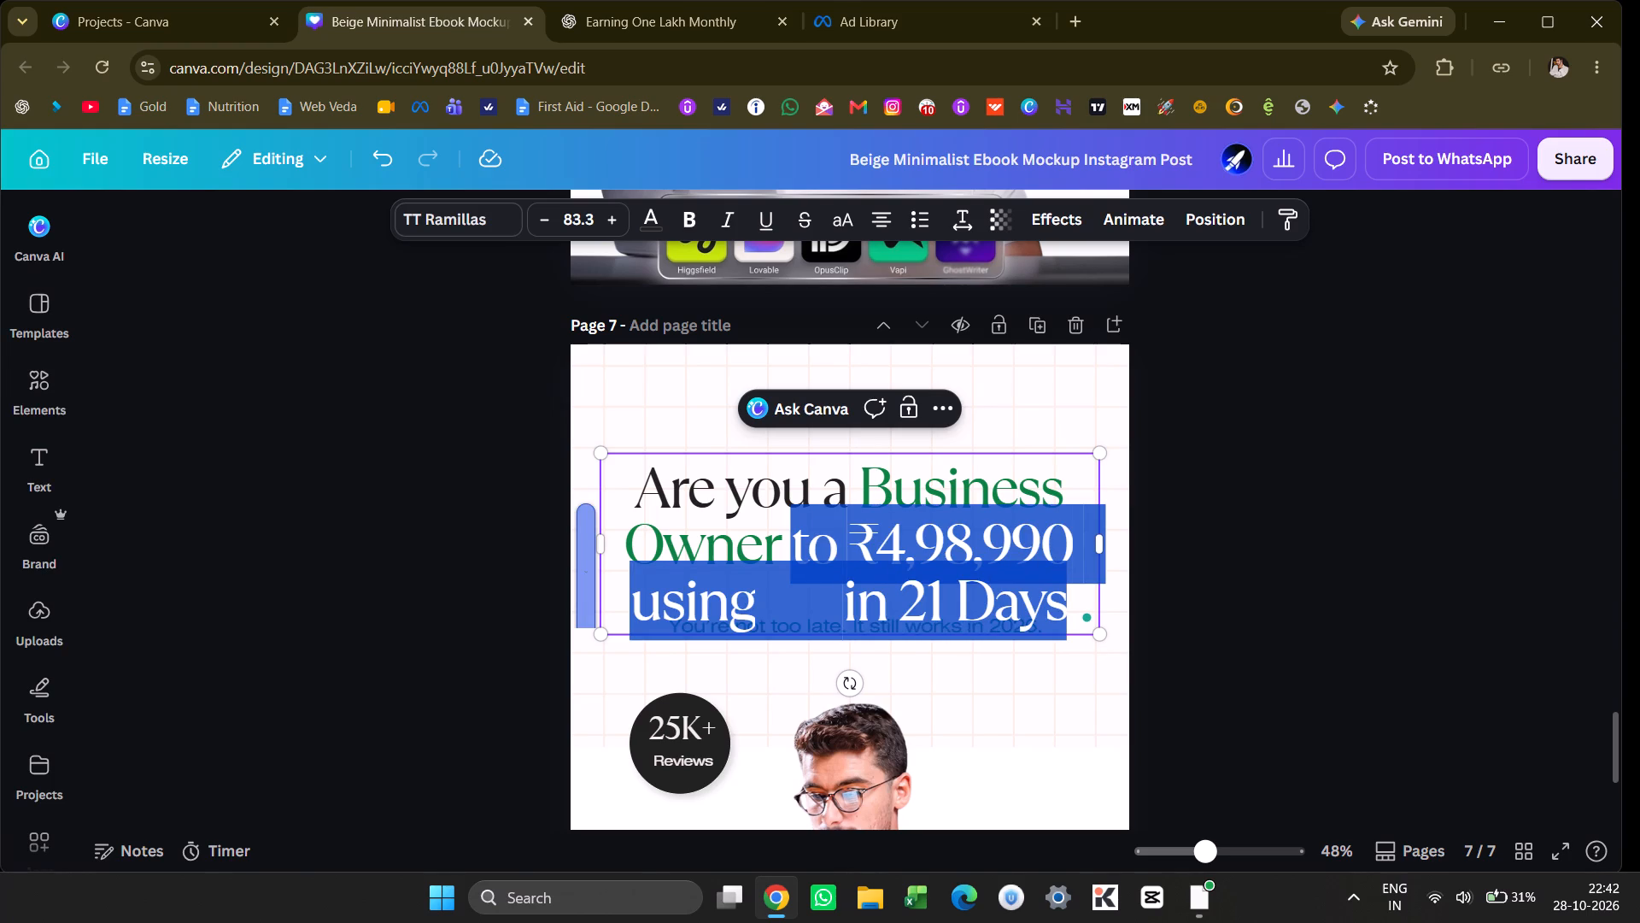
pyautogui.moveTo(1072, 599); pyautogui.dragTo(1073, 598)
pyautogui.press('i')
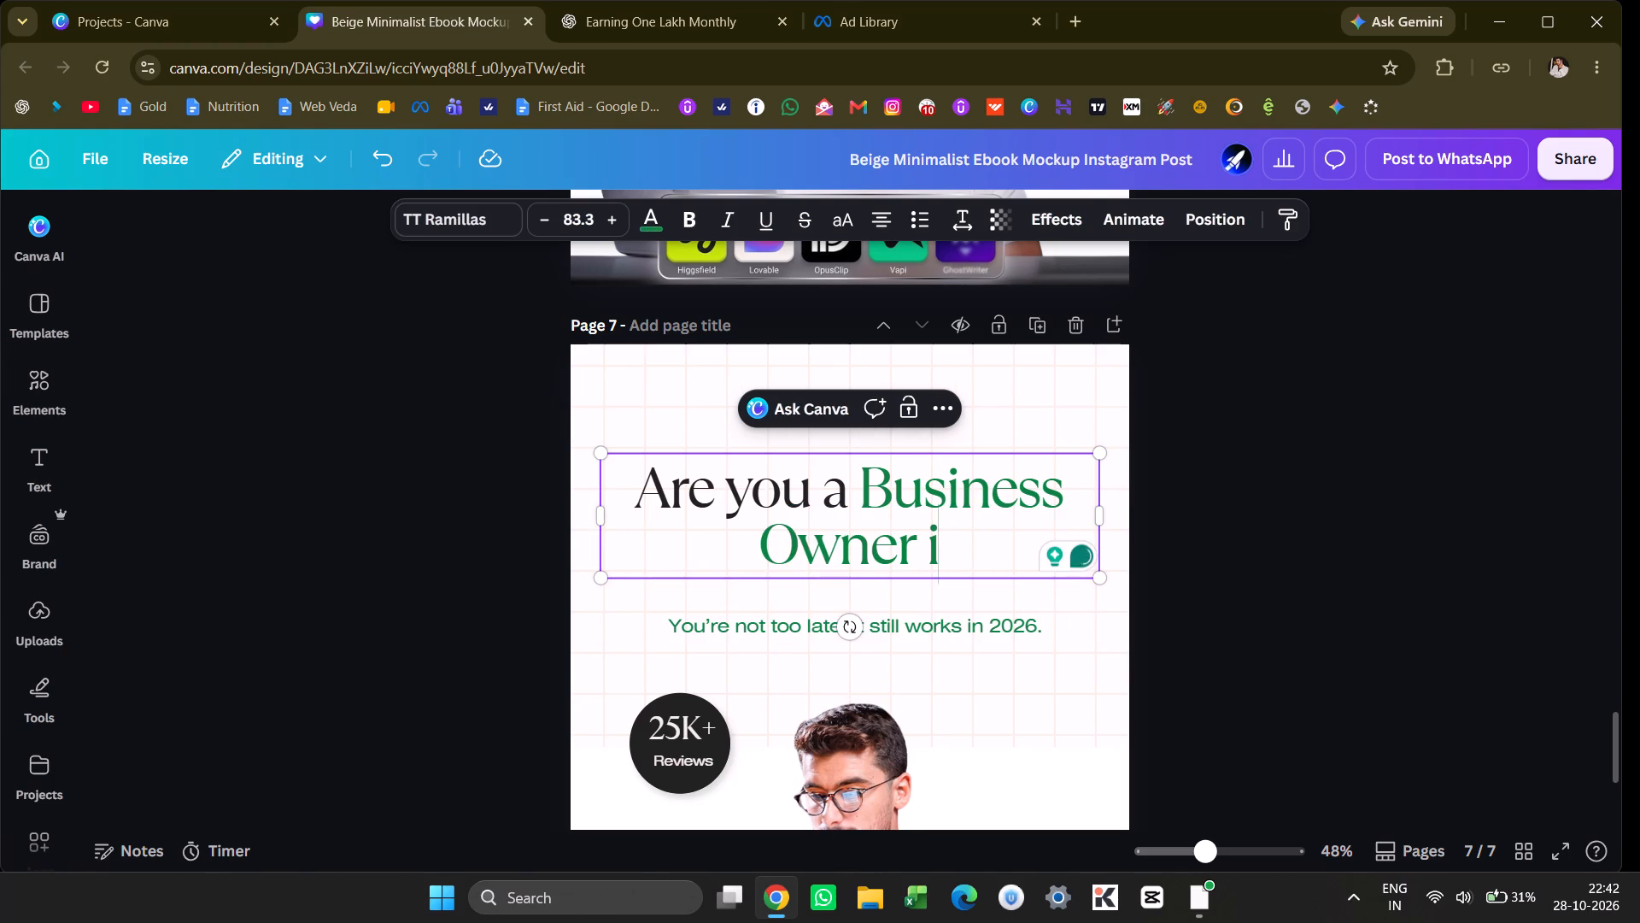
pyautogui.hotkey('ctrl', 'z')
# Delete "₹4,98,990 using in 21 Days" from the end of the page 7 headline.
pyautogui.moveTo(854, 547); pyautogui.dragTo(1078, 610)
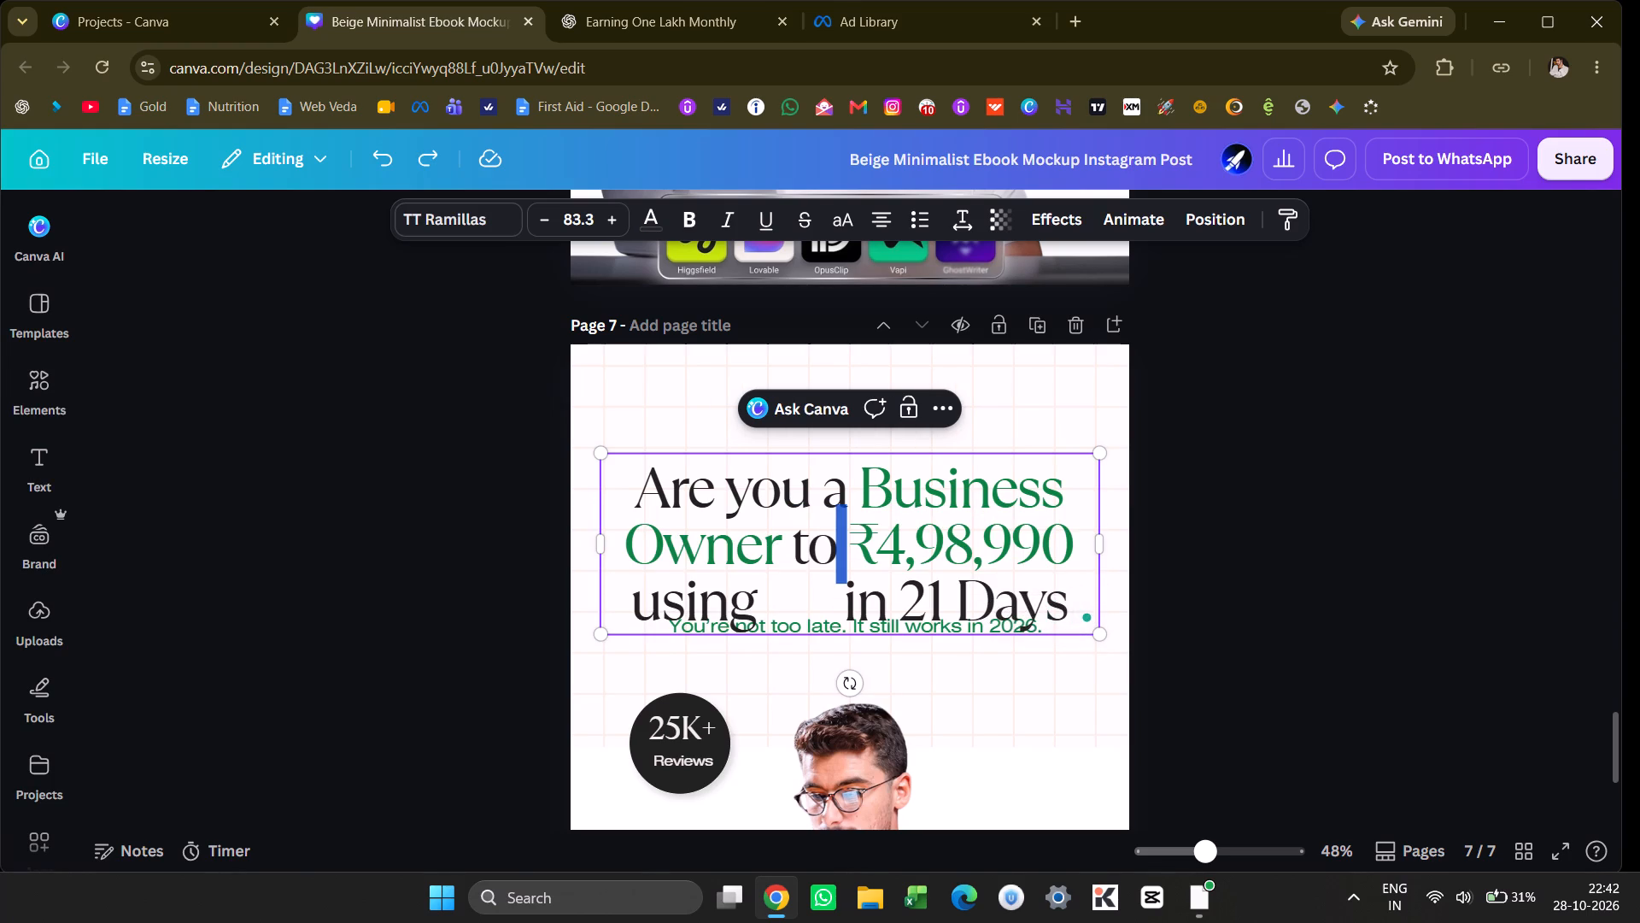
pyautogui.click(854, 538)
pyautogui.moveTo(854, 538); pyautogui.dragTo(993, 597)
pyautogui.press('BackSpace')
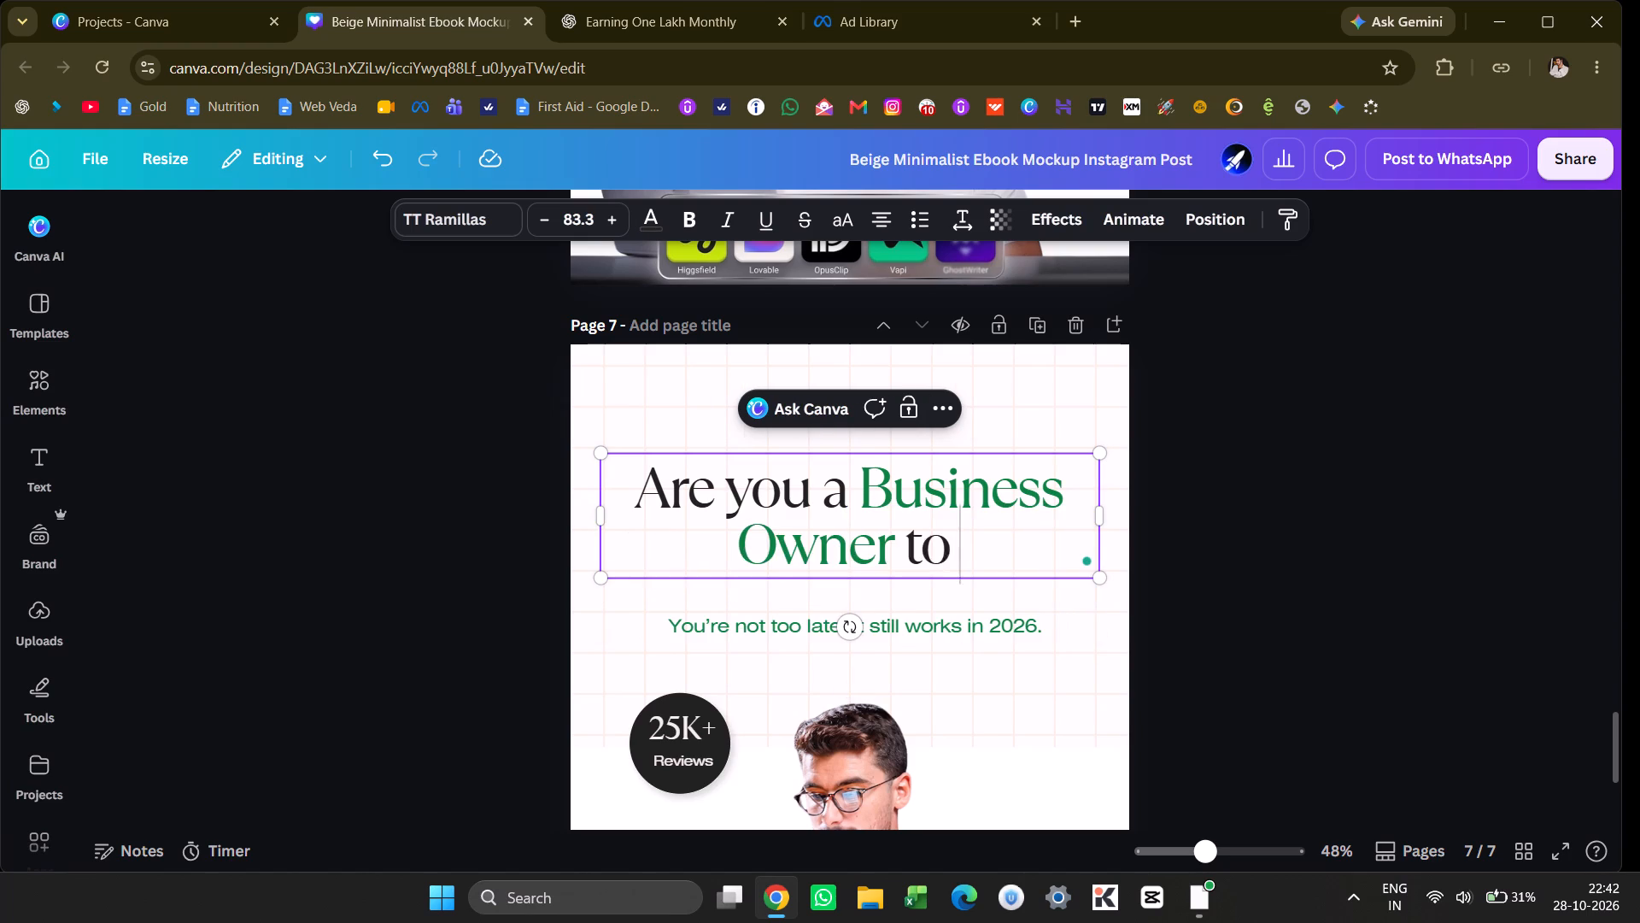
# Replace the trailing word "to" in the page 7 headline with "in Odisha".
pyautogui.press('BackSpace')
pyautogui.press('BackSpace')
pyautogui.write('in POdi')
pyautogui.press('BackSpace')
pyautogui.press('BackSpace')
pyautogui.press('i')
pyautogui.press('BackSpace')
pyautogui.write('disha')
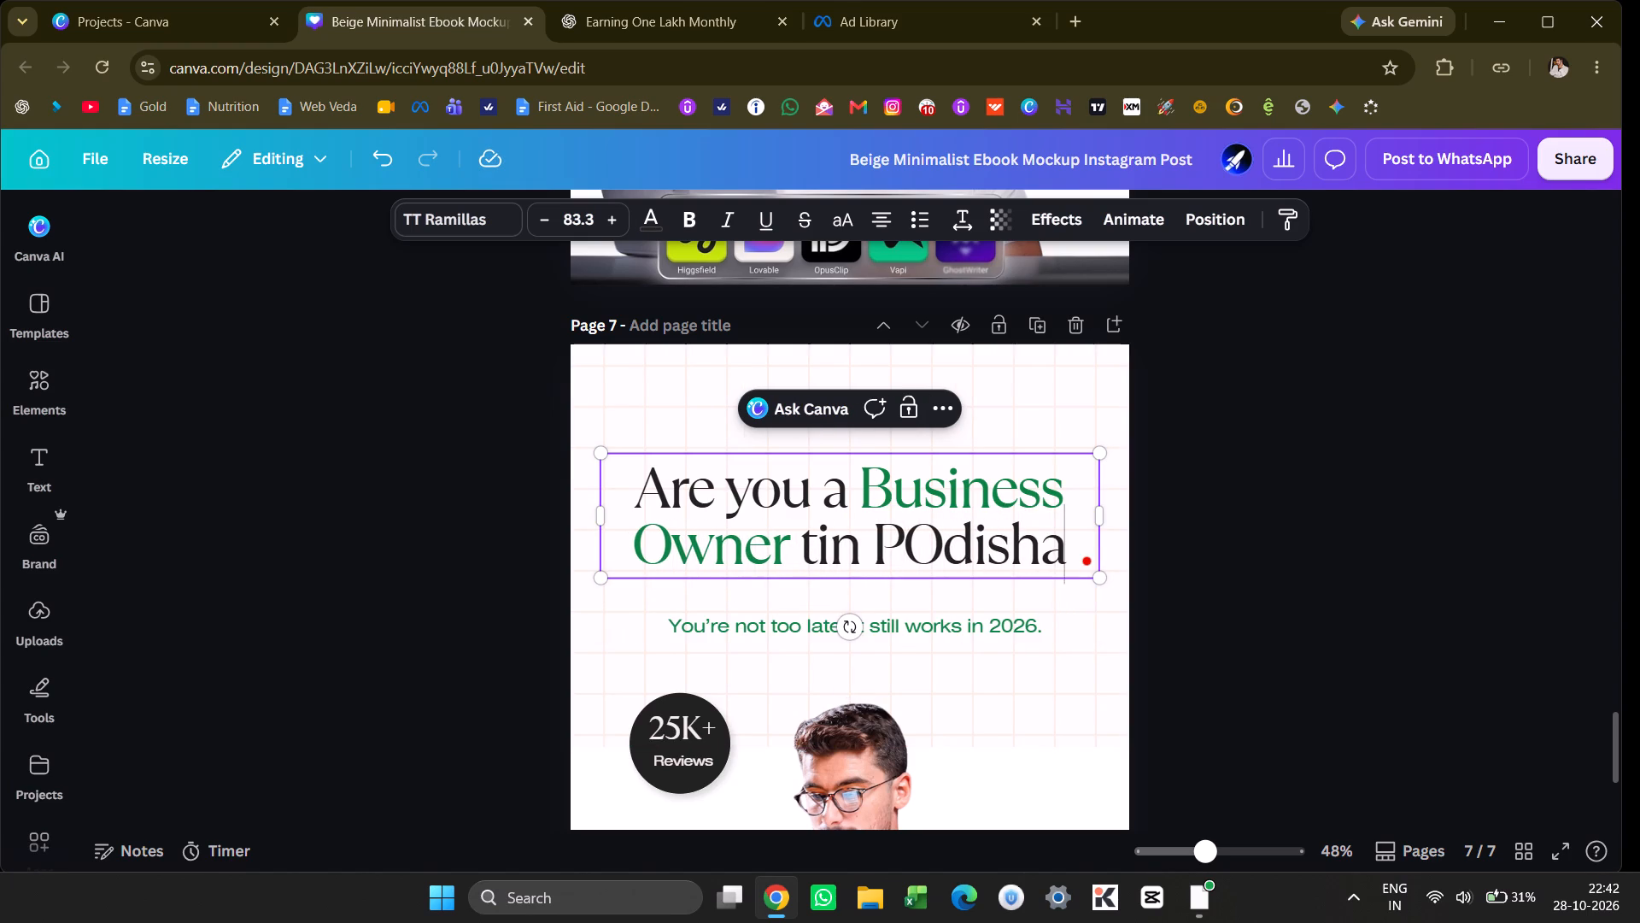
pyautogui.click(899, 560)
pyautogui.press('BackSpace')
pyautogui.click(844, 556)
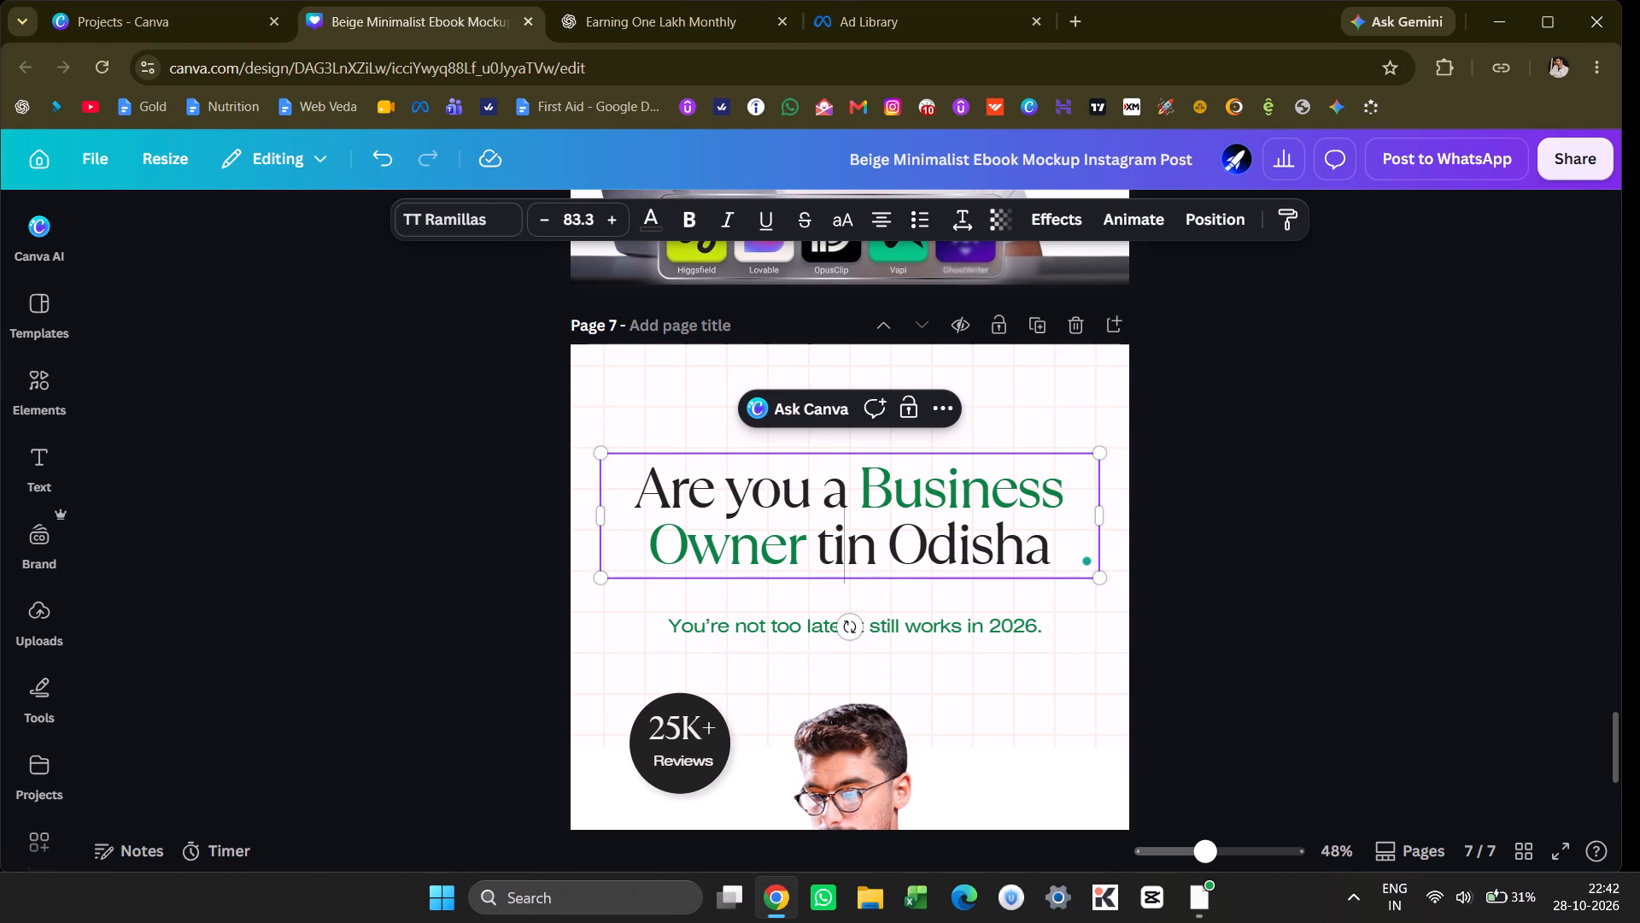
pyautogui.click(836, 556)
pyautogui.press('BackSpace')
pyautogui.click(546, 613)
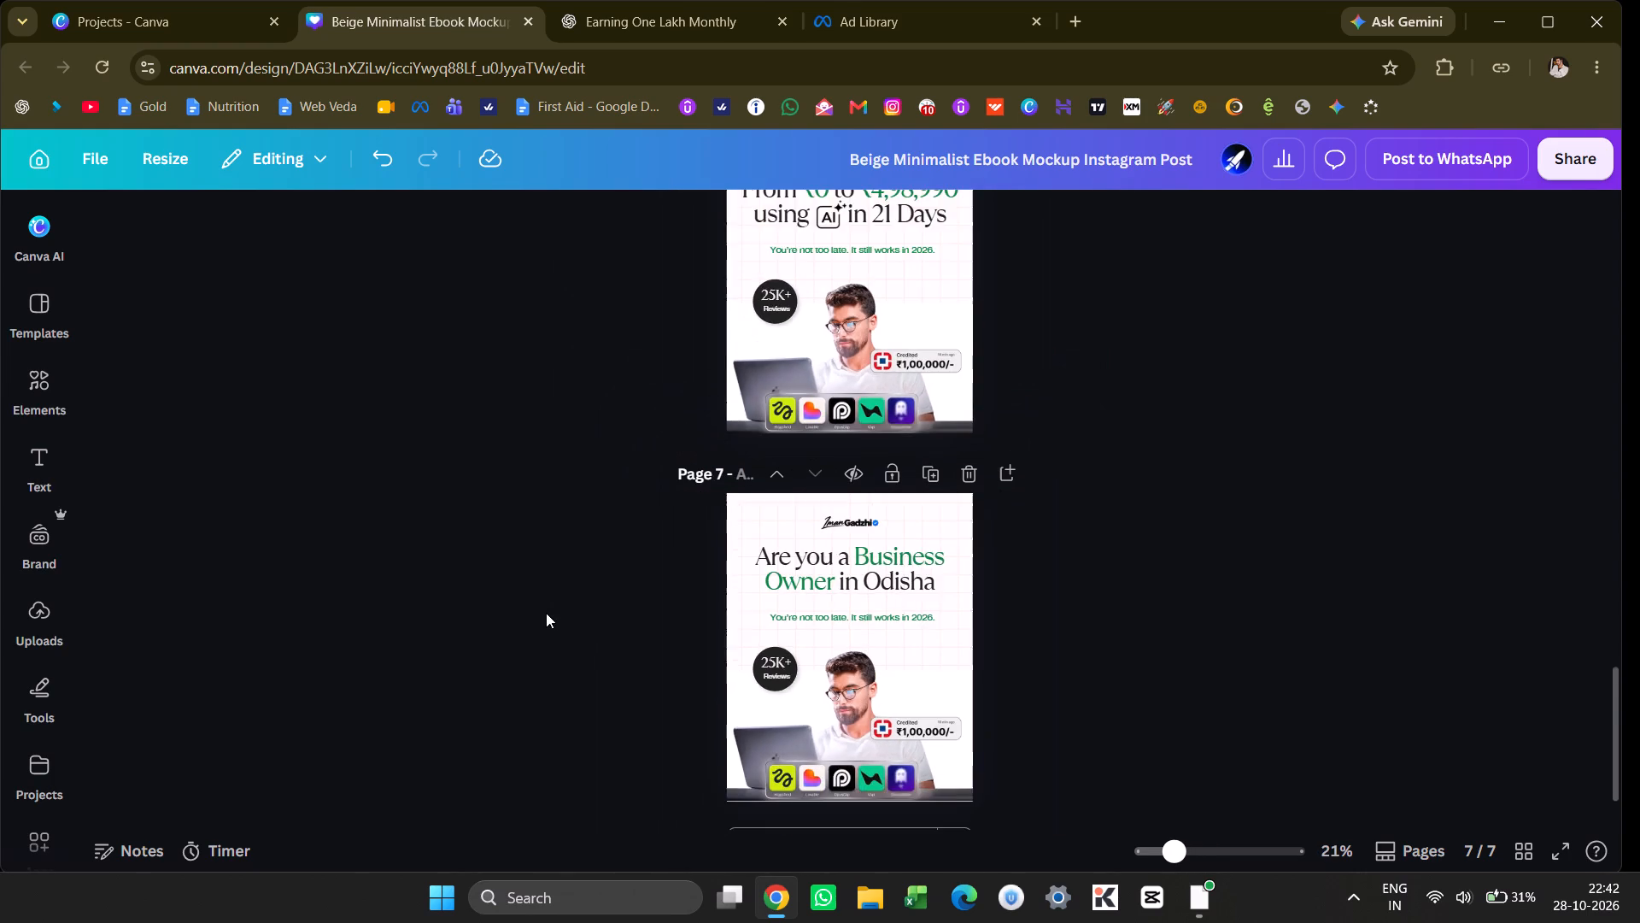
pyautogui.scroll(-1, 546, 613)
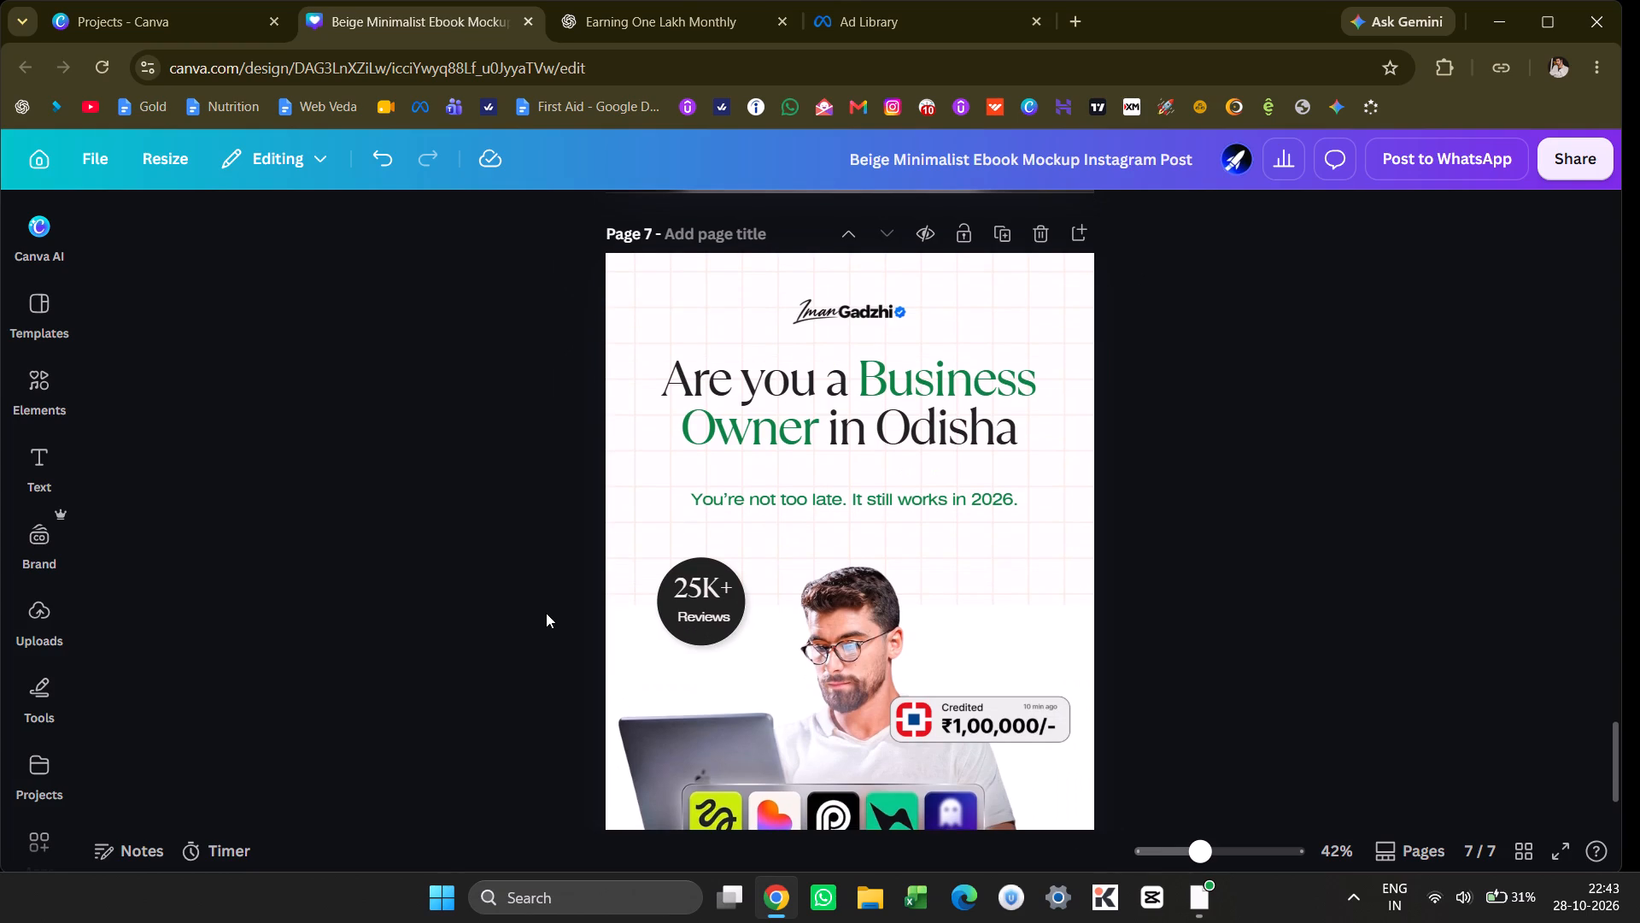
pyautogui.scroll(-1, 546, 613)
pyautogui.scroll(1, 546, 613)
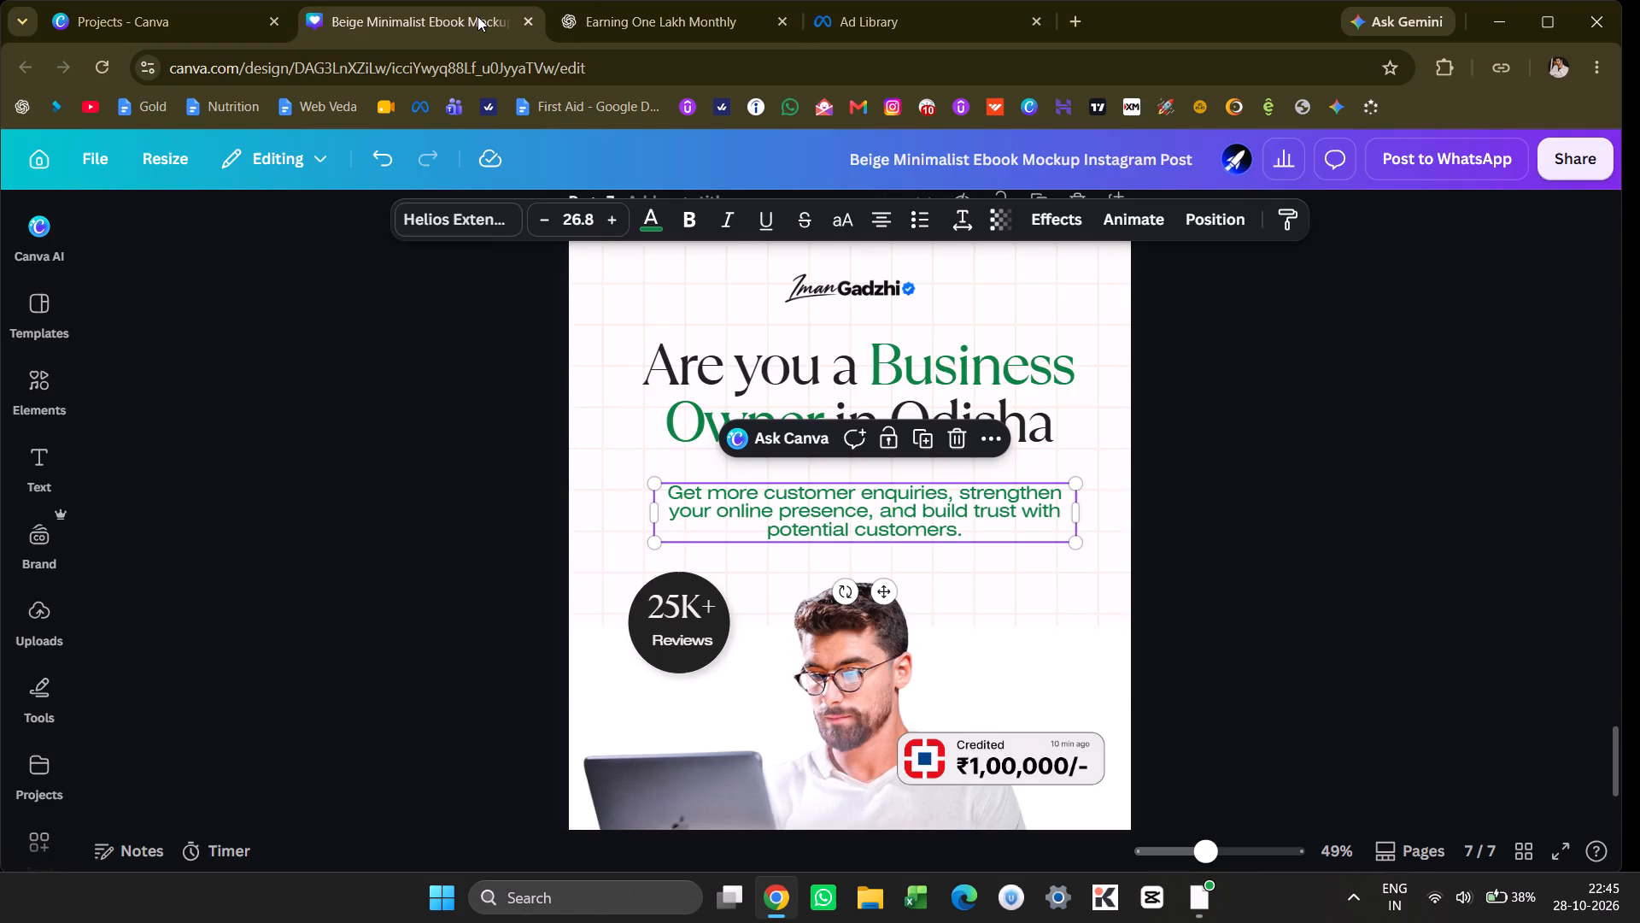
pyautogui.click(1261, 420)
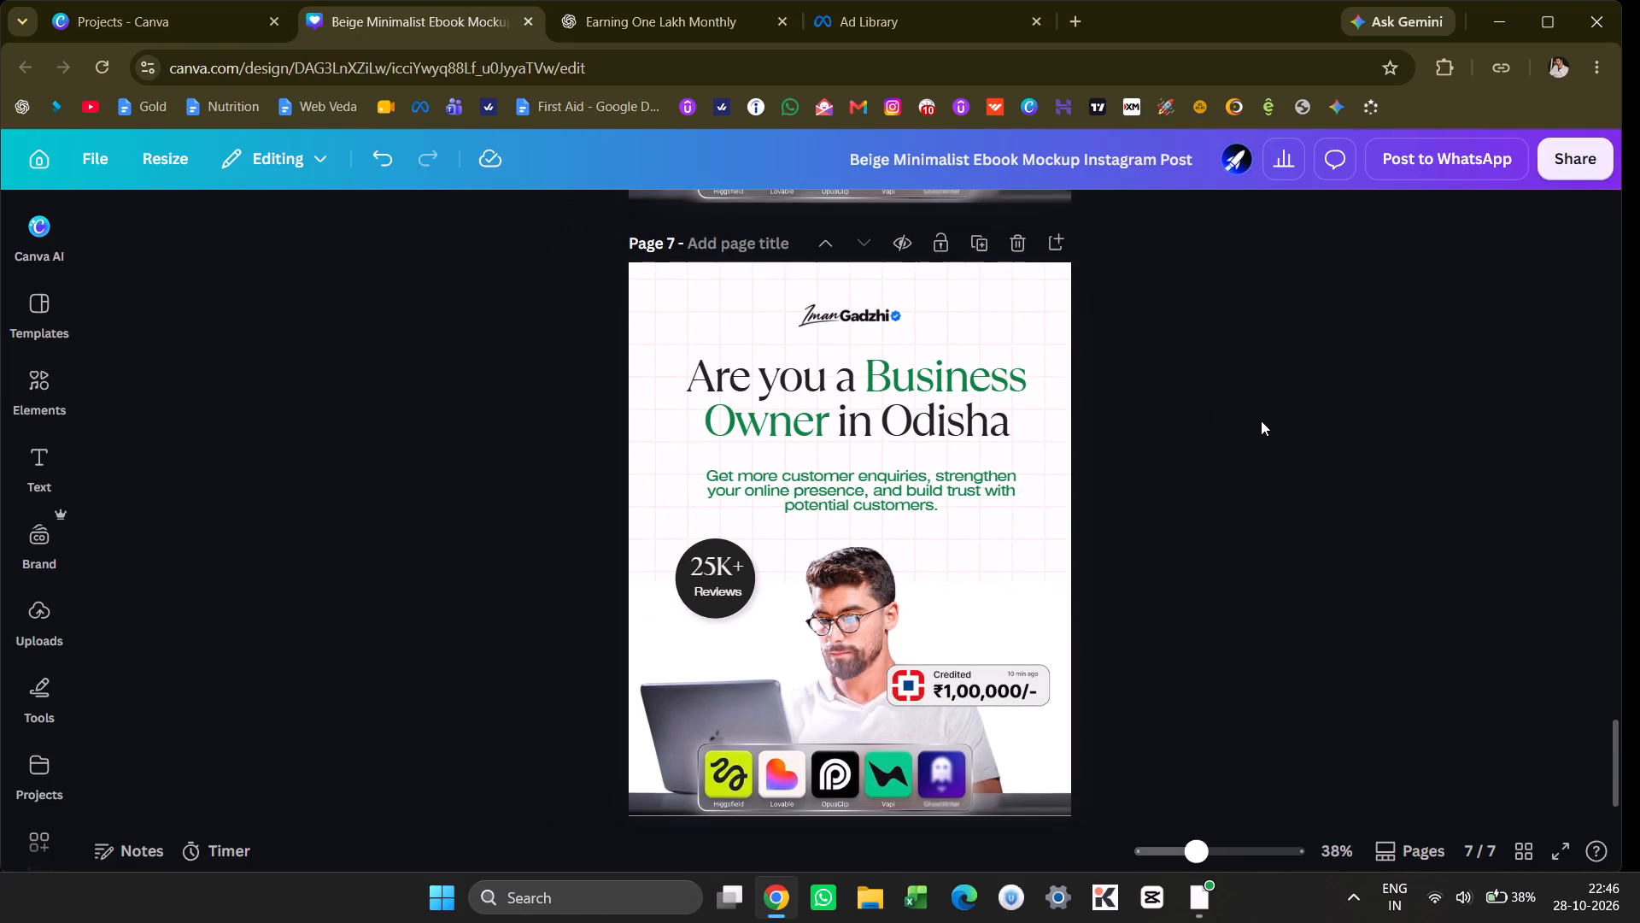
pyautogui.doubleClick(970, 492)
pyautogui.hotkey('ctrl', 'a')
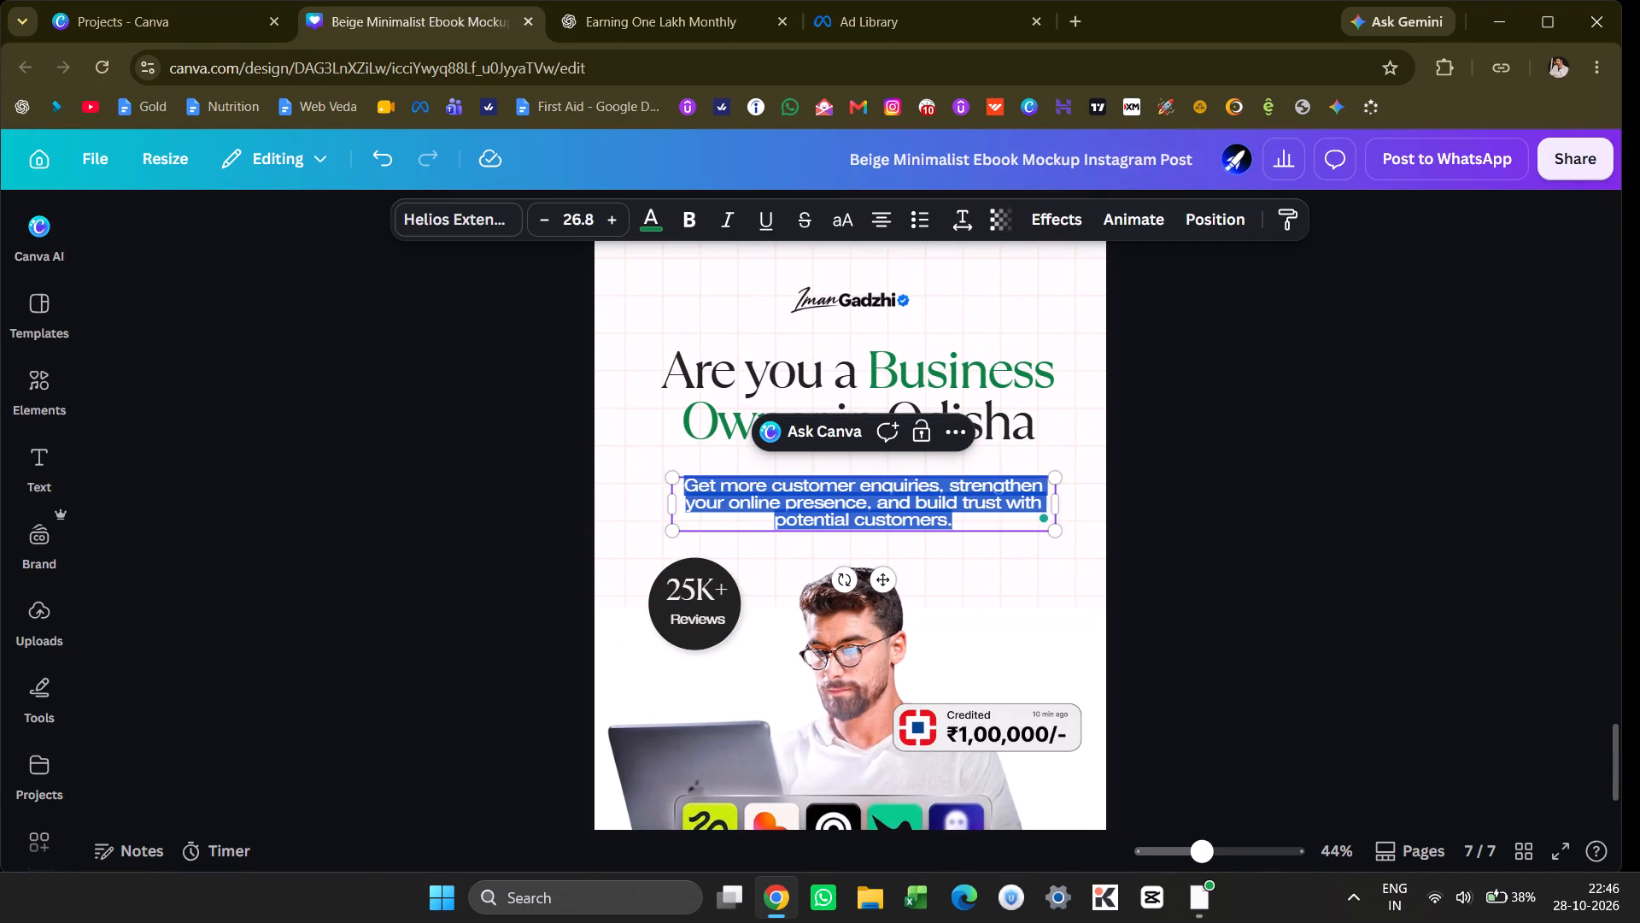
pyautogui.hotkey('ctrl', 'v')
pyautogui.click(1192, 490)
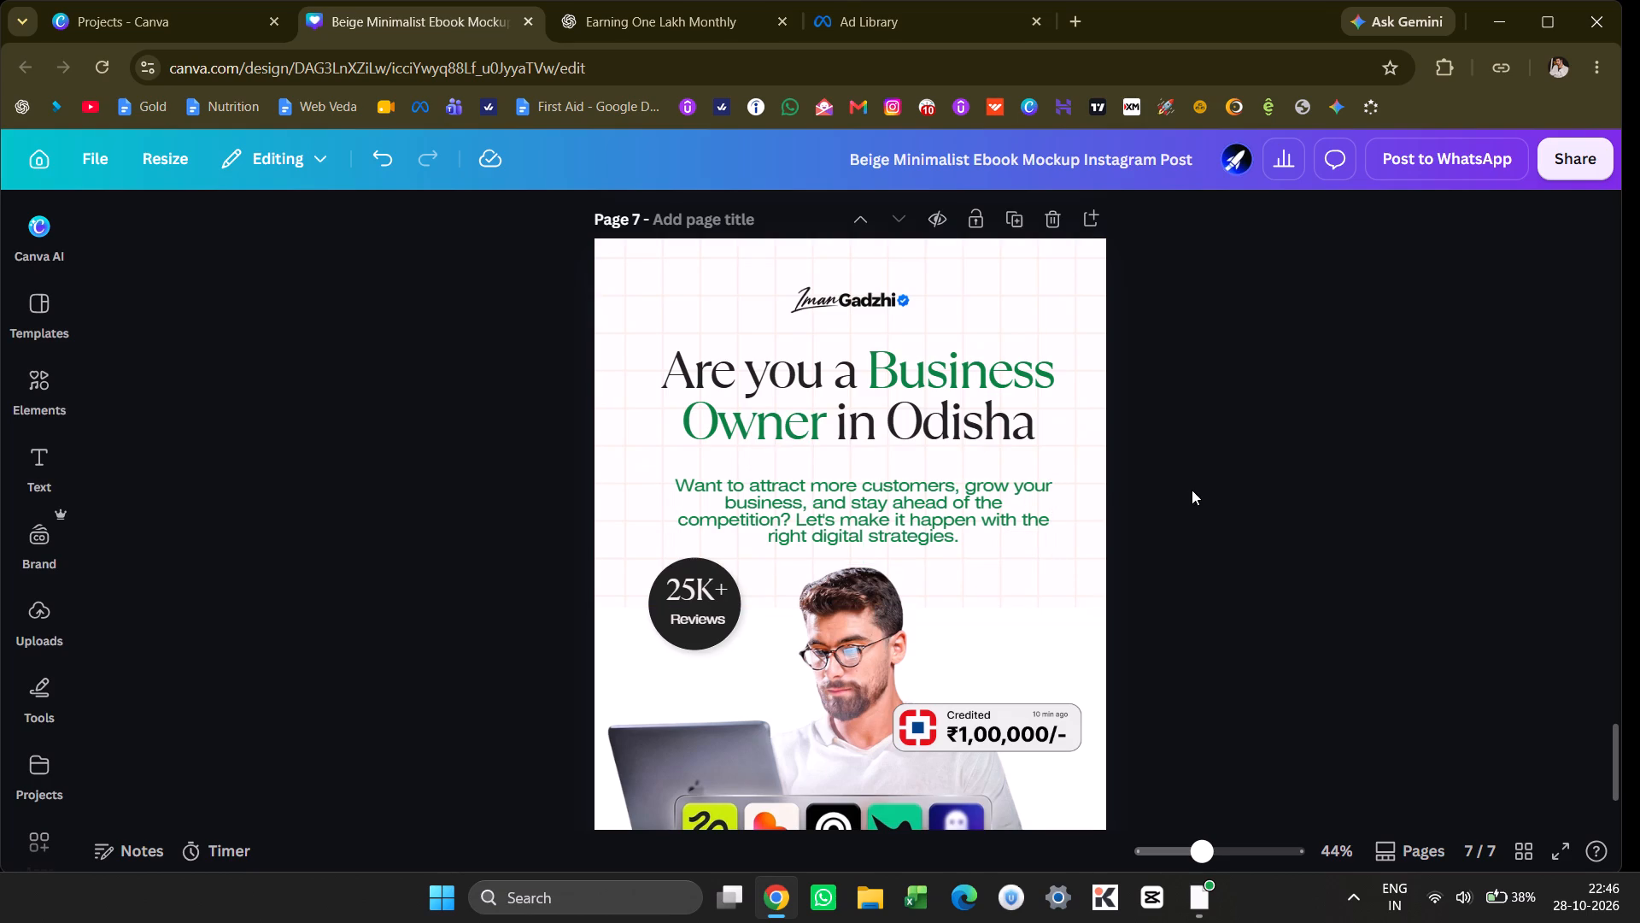
# Change the page 7 subheading's text color from green to the design's near-black.
pyautogui.click(913, 545)
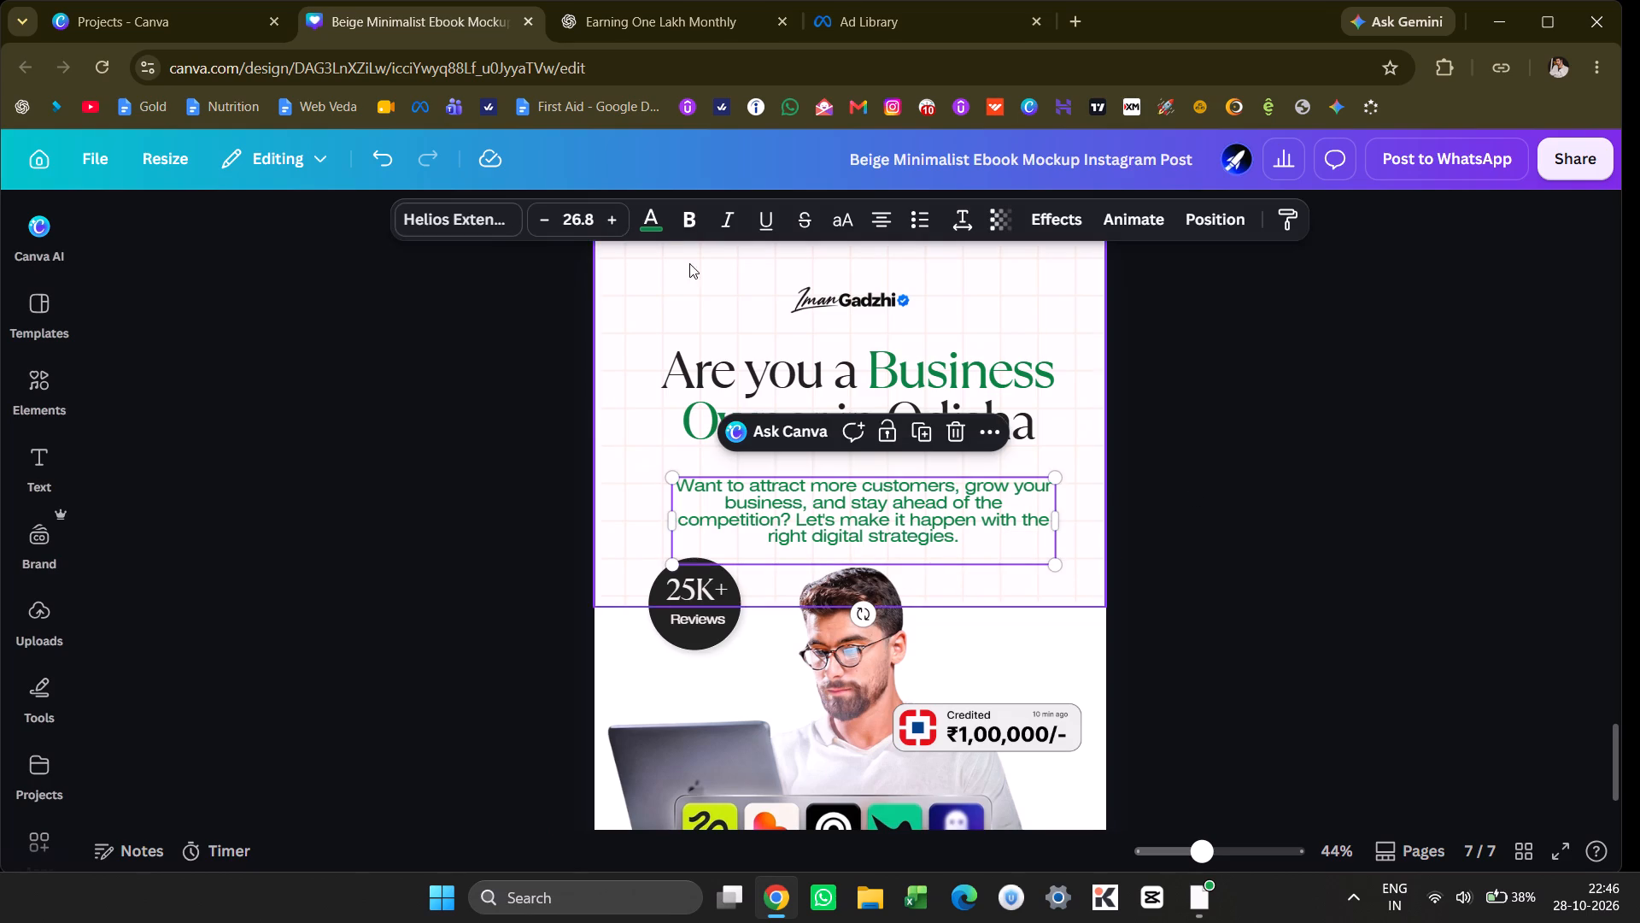
pyautogui.click(669, 227)
pyautogui.click(663, 227)
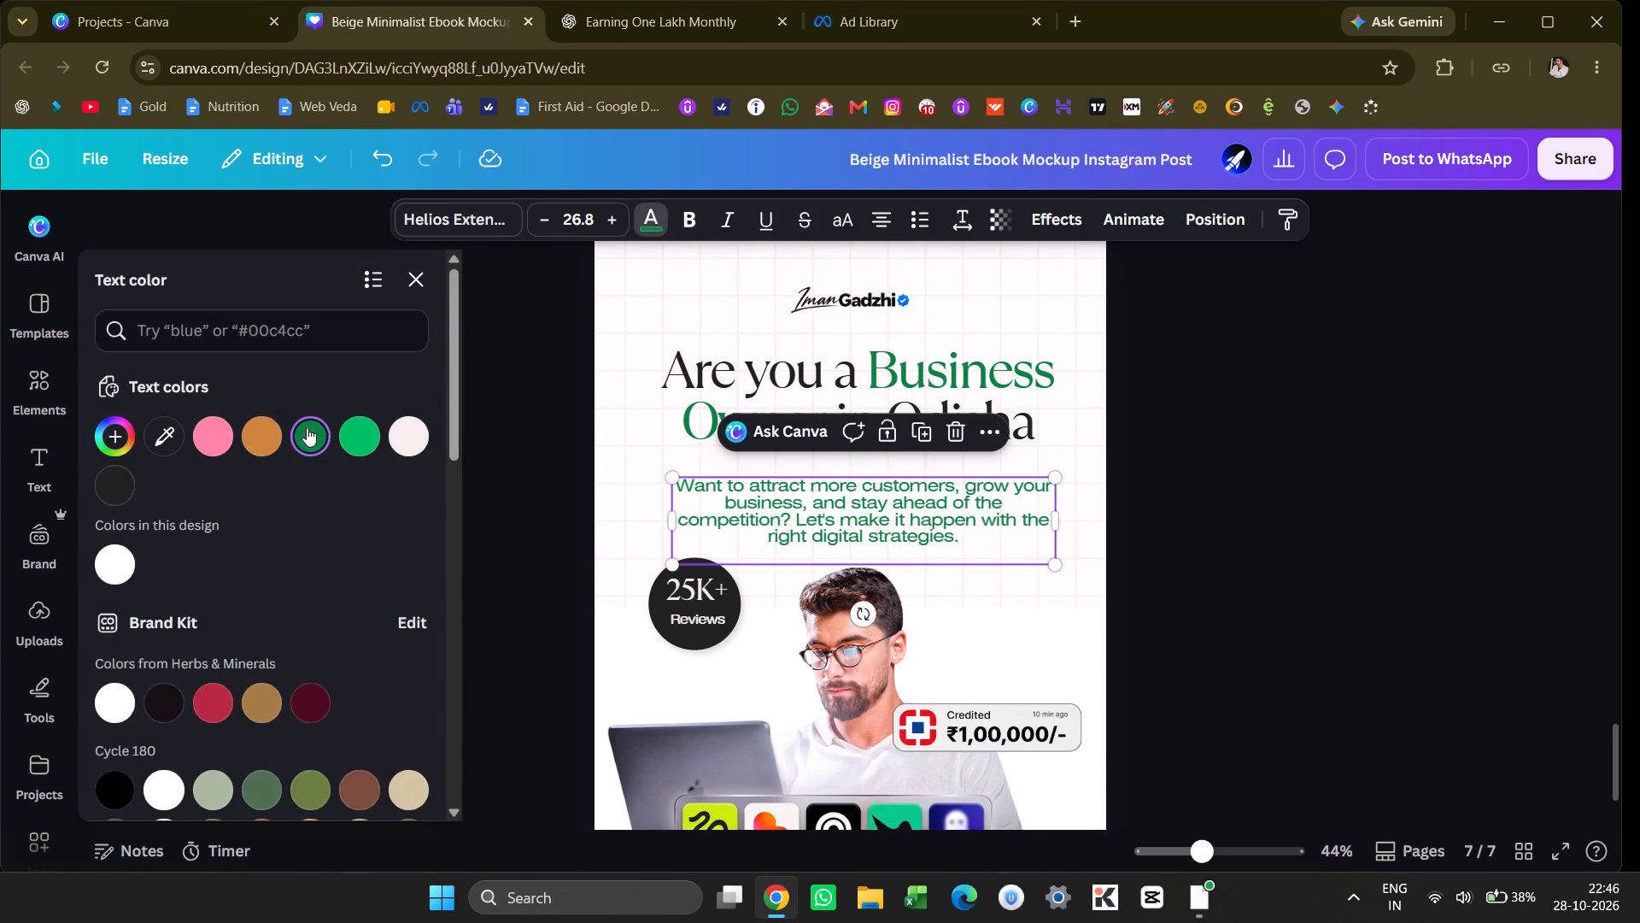
pyautogui.click(121, 483)
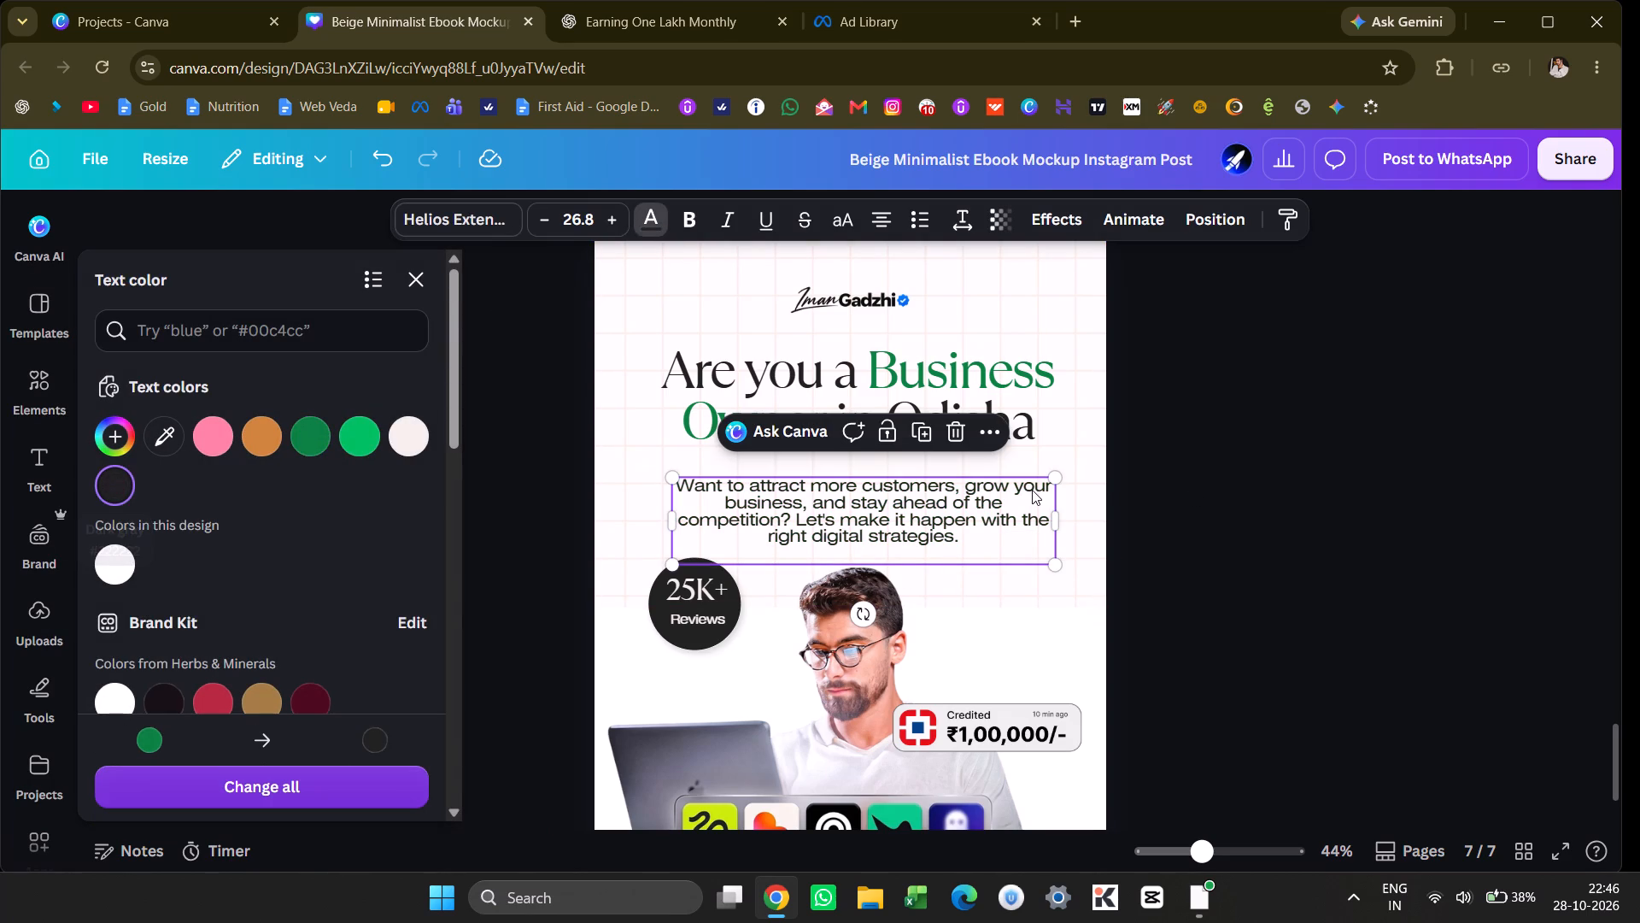
pyautogui.click(1142, 465)
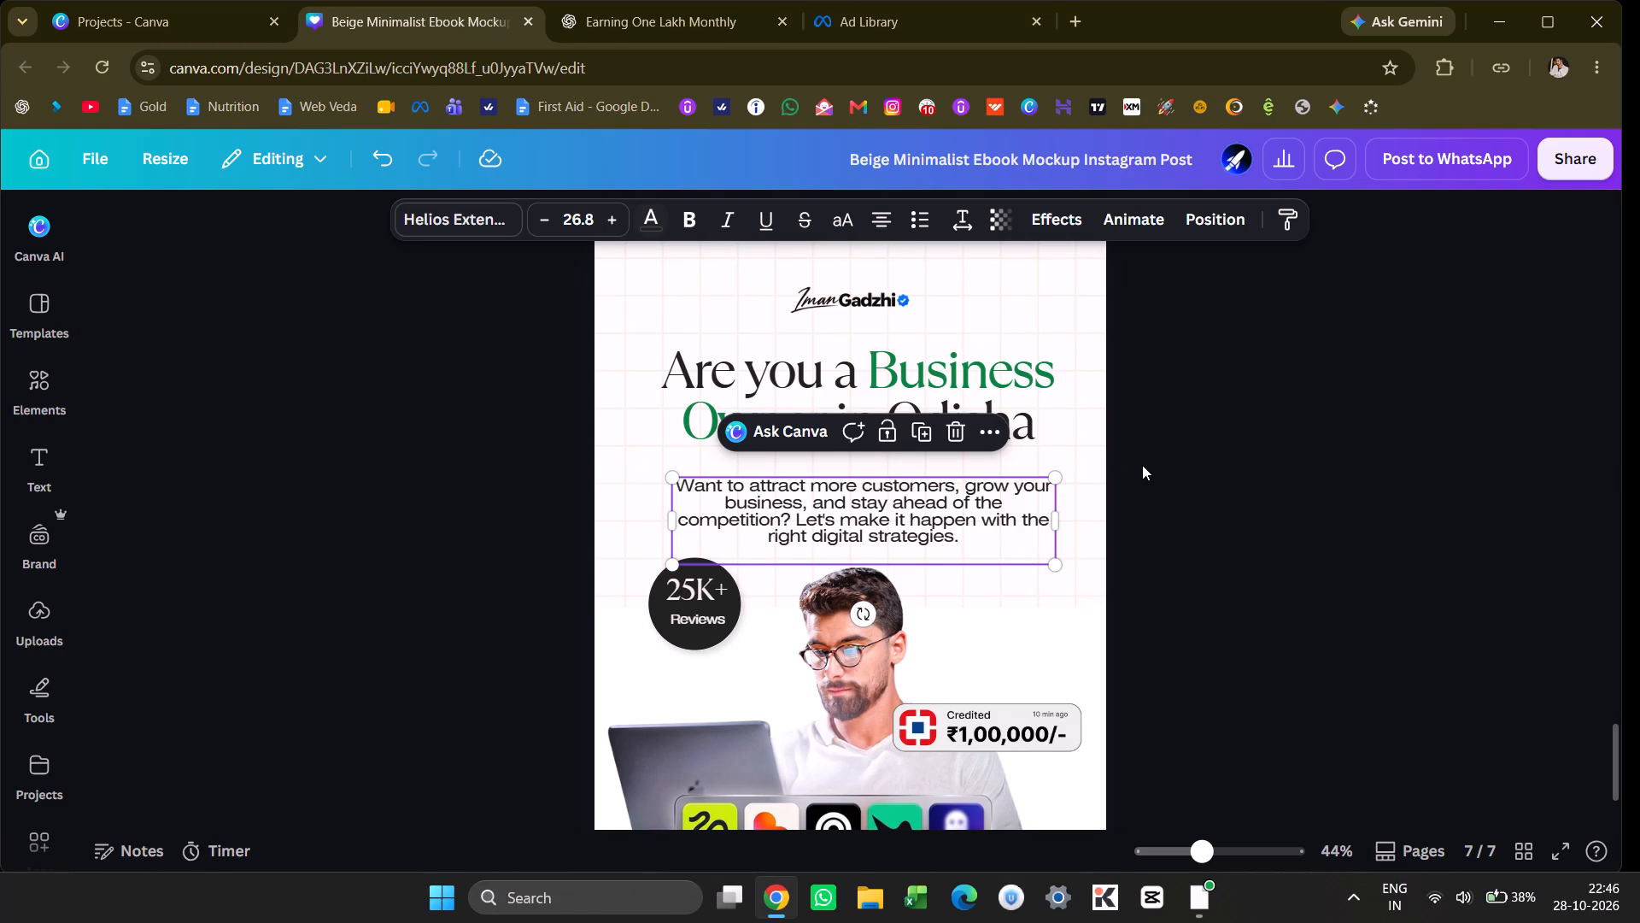
pyautogui.click(1142, 465)
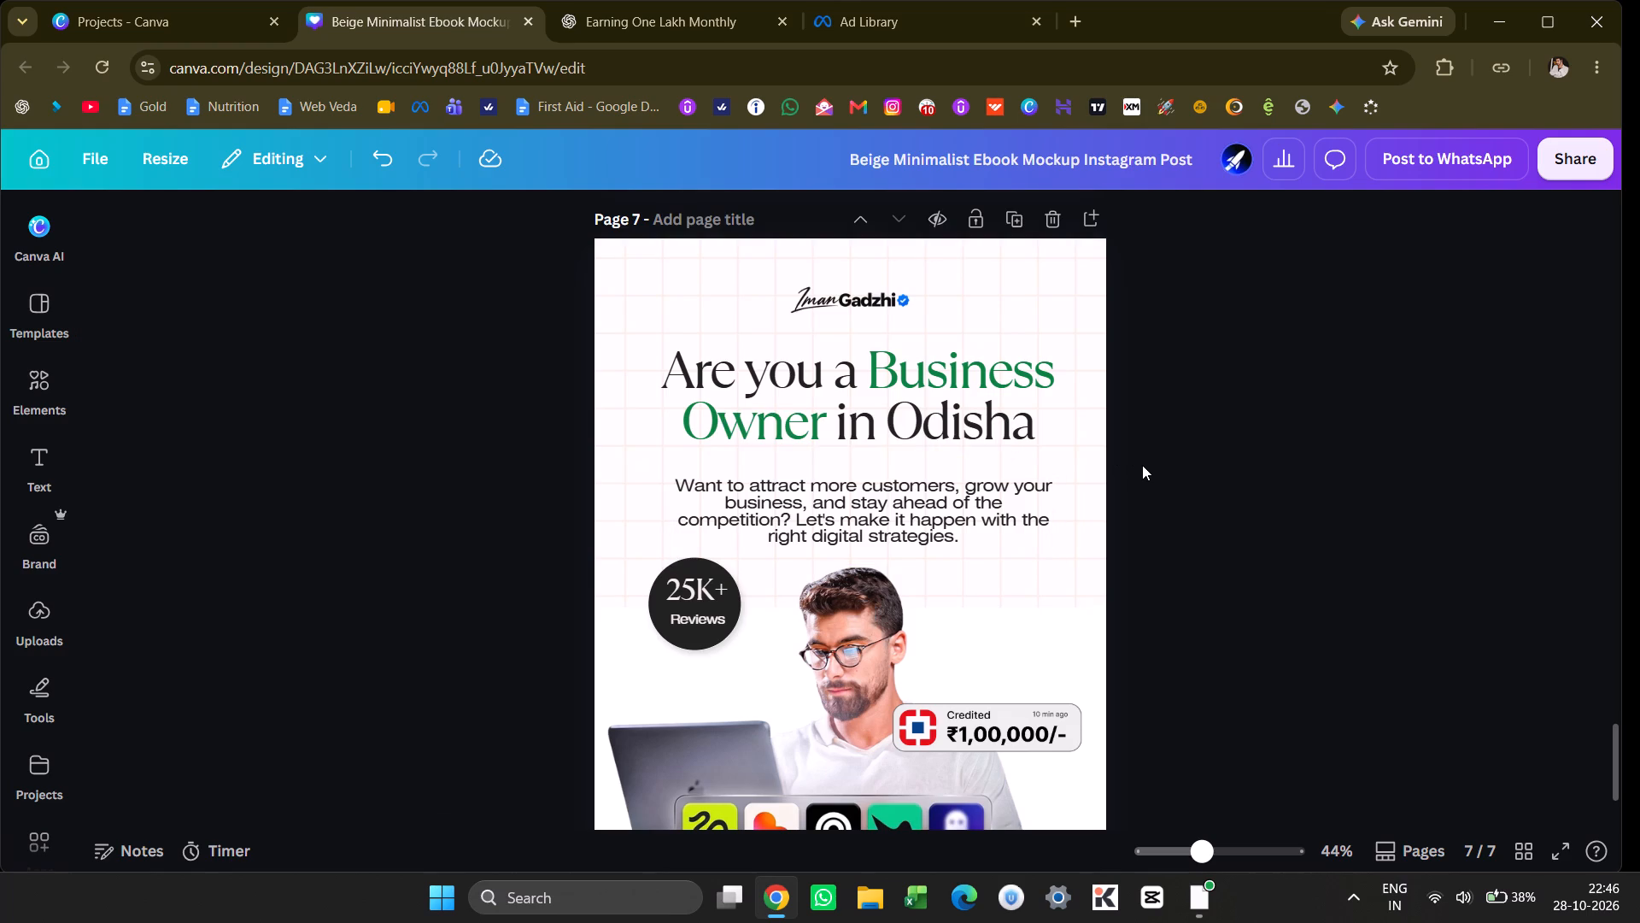
# Look over the whole page 7 layout, from the headline down to the app icons at the bottom of the page.
pyautogui.scroll(-1, 1142, 465)
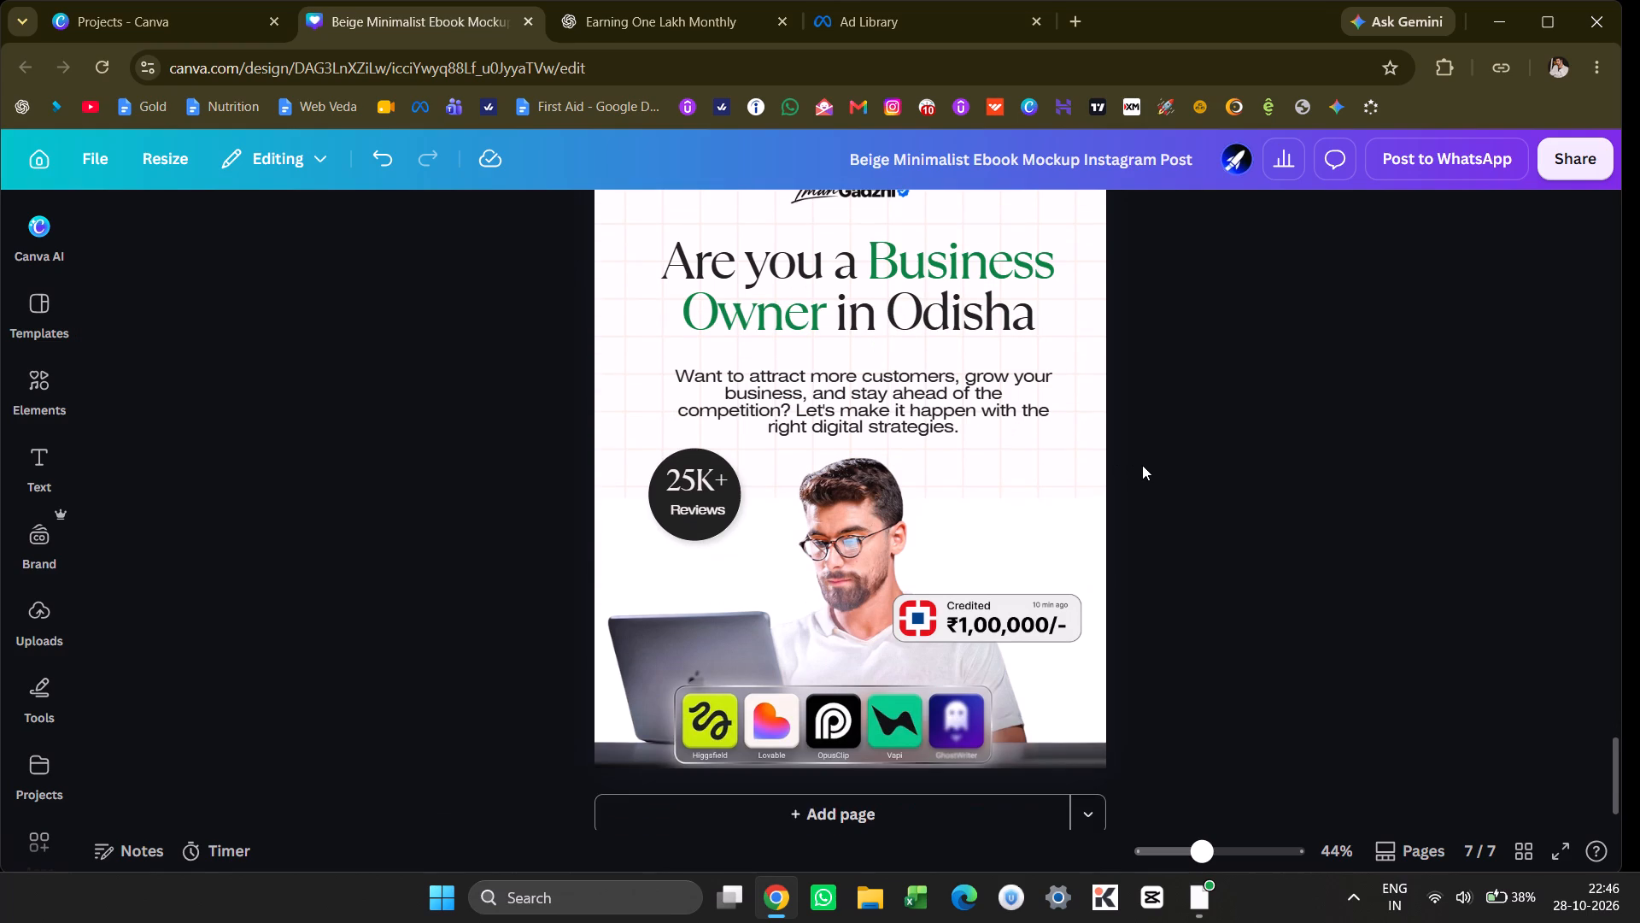
pyautogui.scroll(-1, 1142, 465)
pyautogui.scroll(1, 1142, 465)
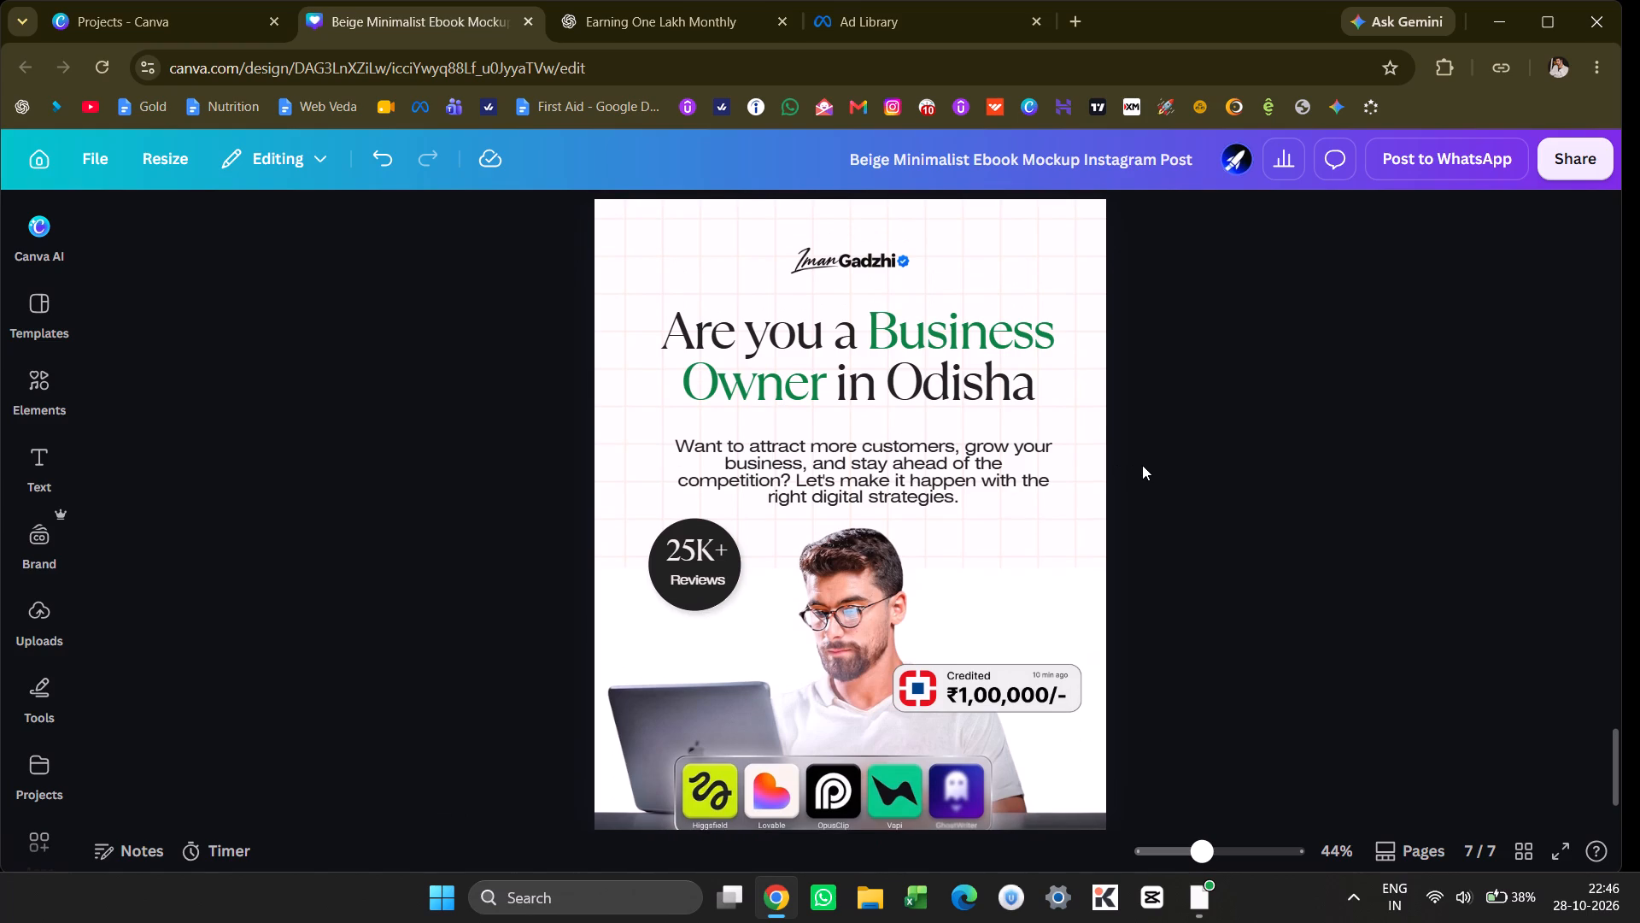
pyautogui.scroll(-2, 1142, 465)
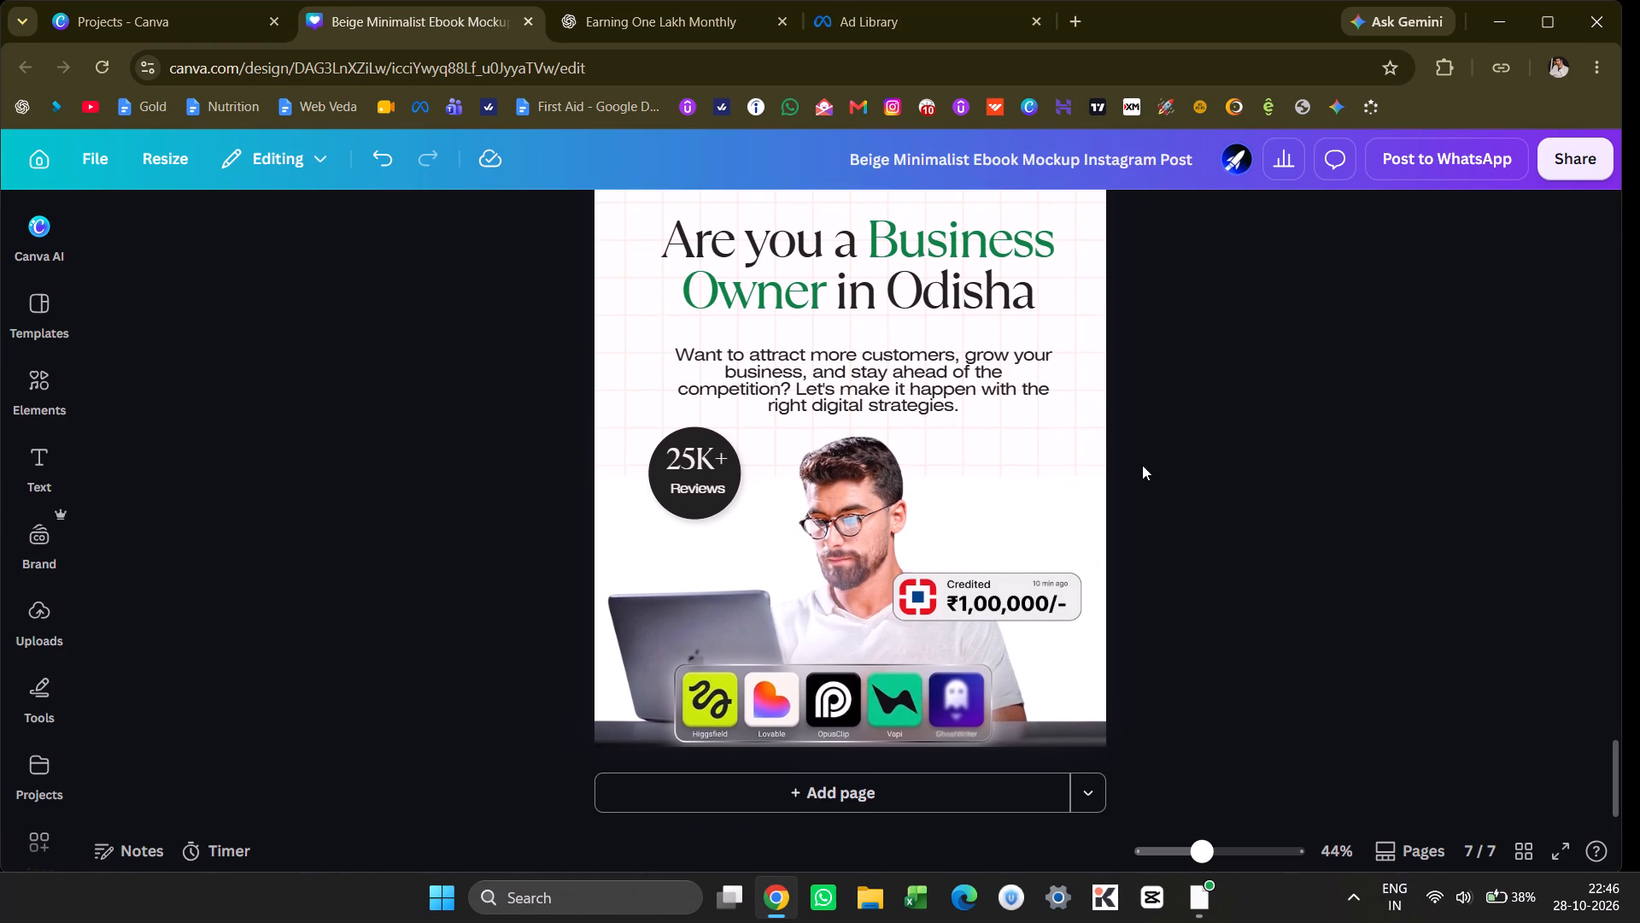
pyautogui.scroll(-1, 1142, 465)
pyautogui.scroll(1, 1142, 465)
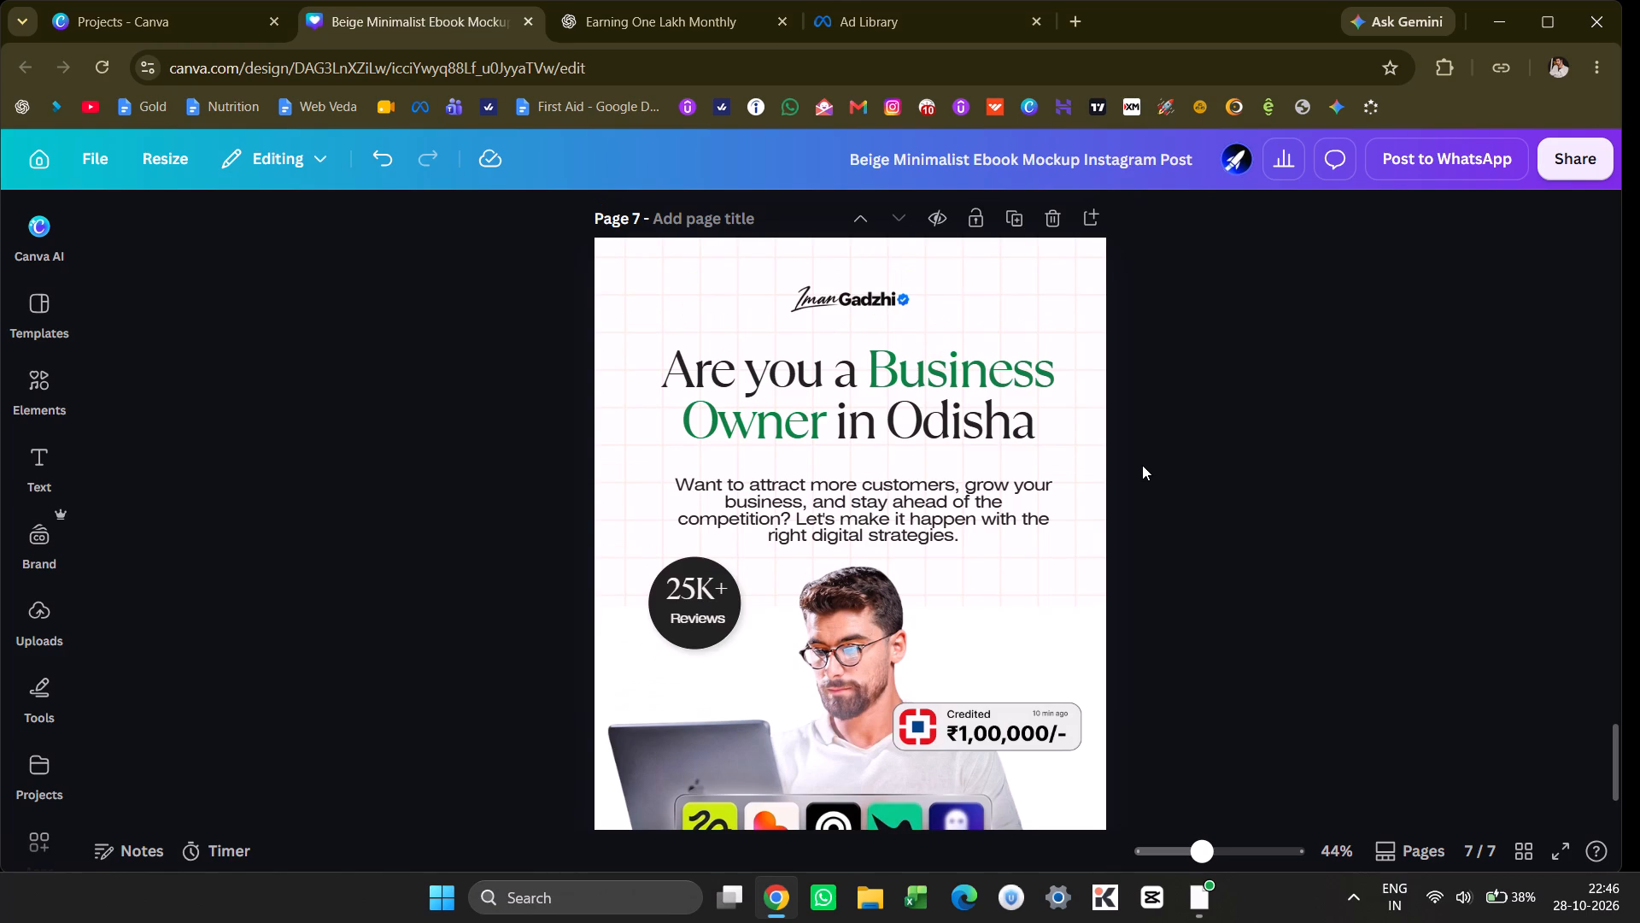
pyautogui.scroll(-1, 1142, 465)
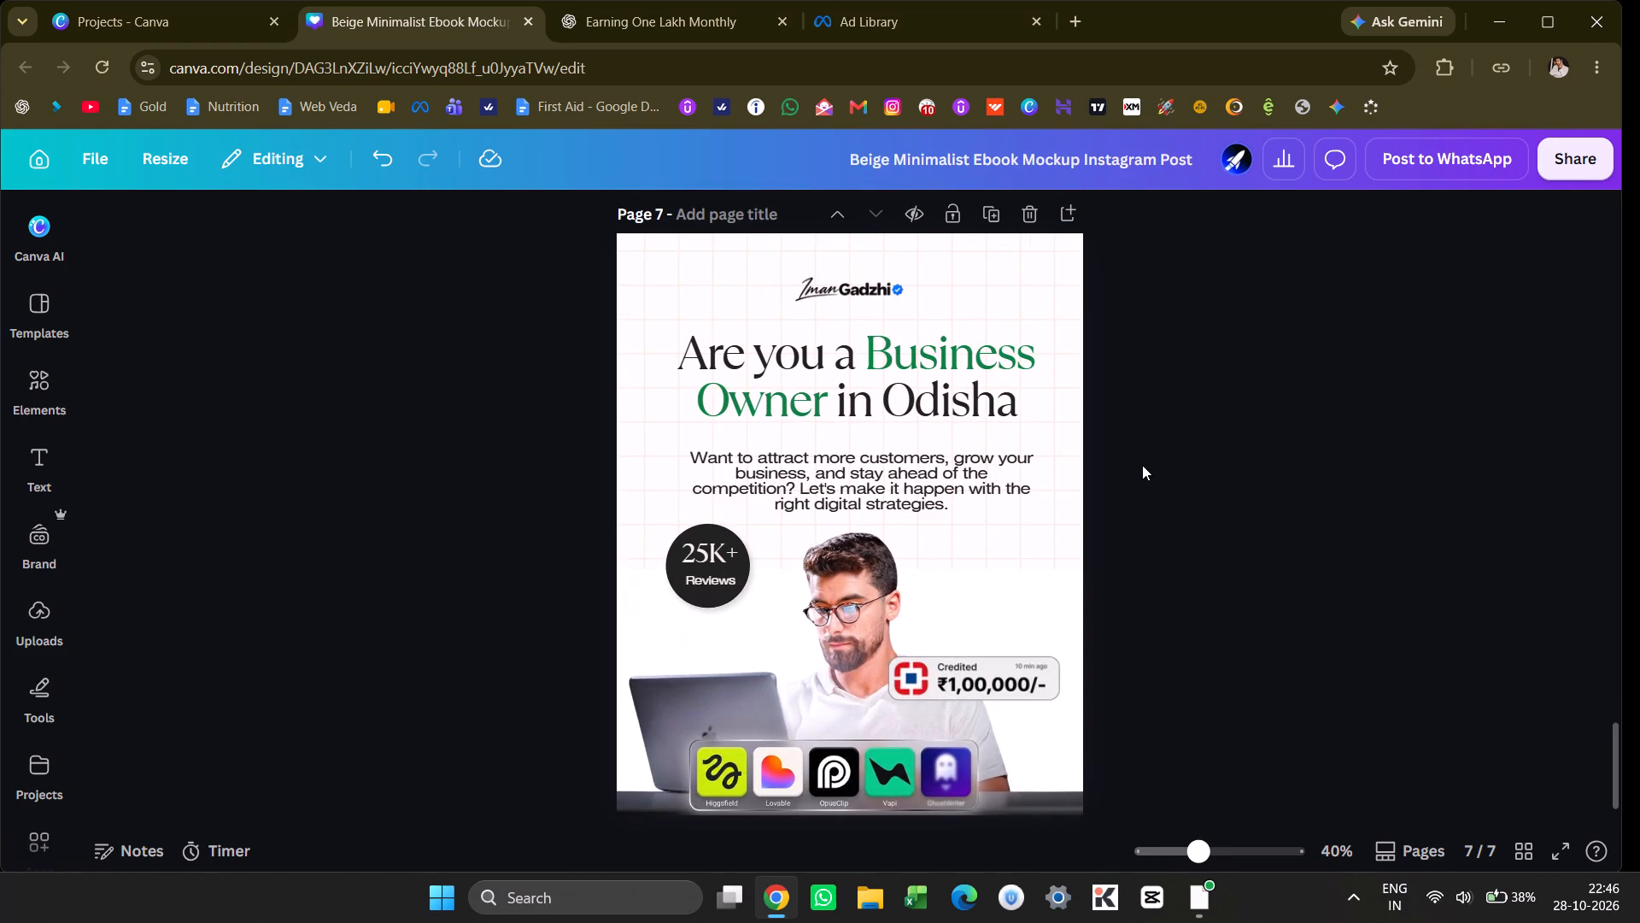
# Delete the Iman Gadzhi logo above the headline on page 7.
pyautogui.scroll(1, 1142, 465)
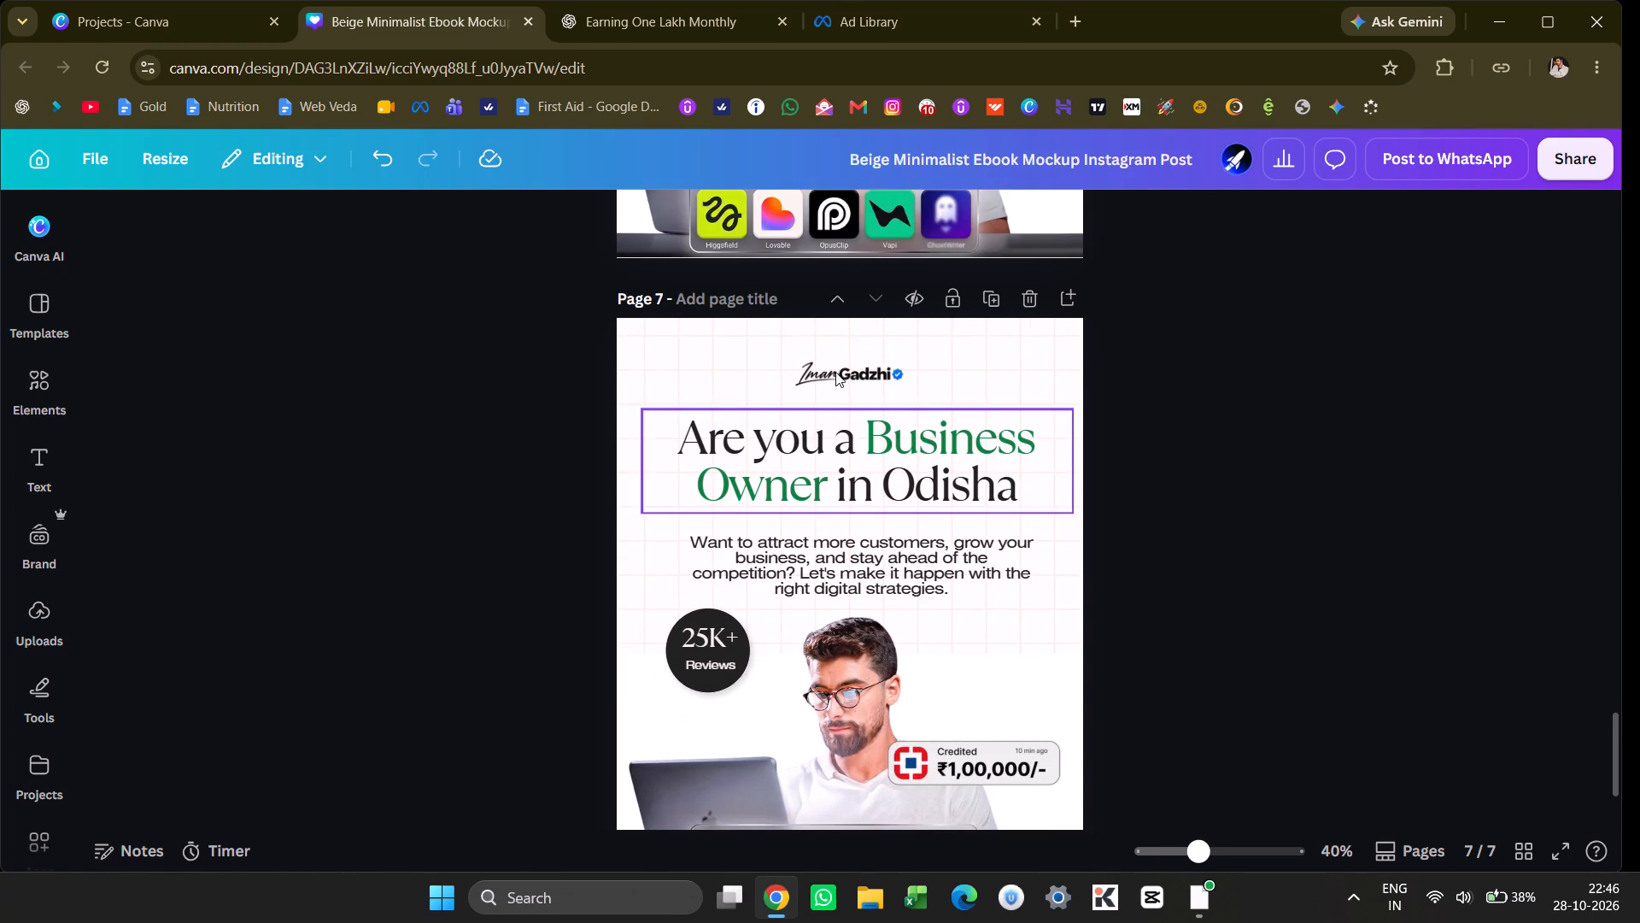
pyautogui.click(835, 371)
pyautogui.press('Delete')
# Move the page 7 headline up into the space near the page's top edge.
pyautogui.moveTo(869, 467); pyautogui.dragTo(868, 427)
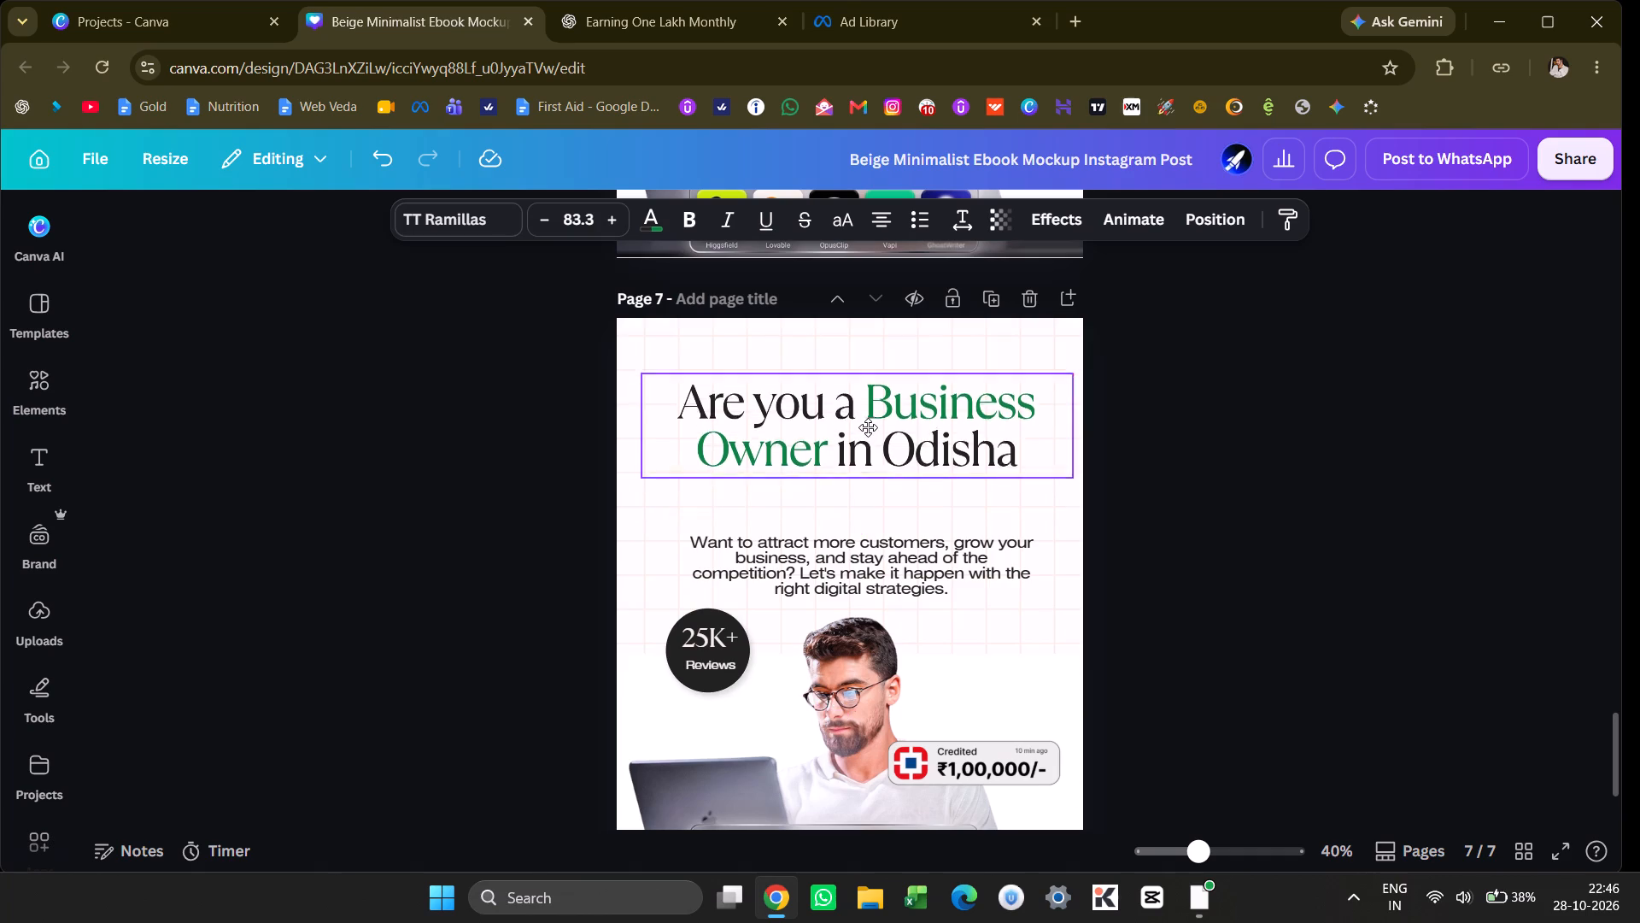
pyautogui.moveTo(868, 427); pyautogui.dragTo(866, 417)
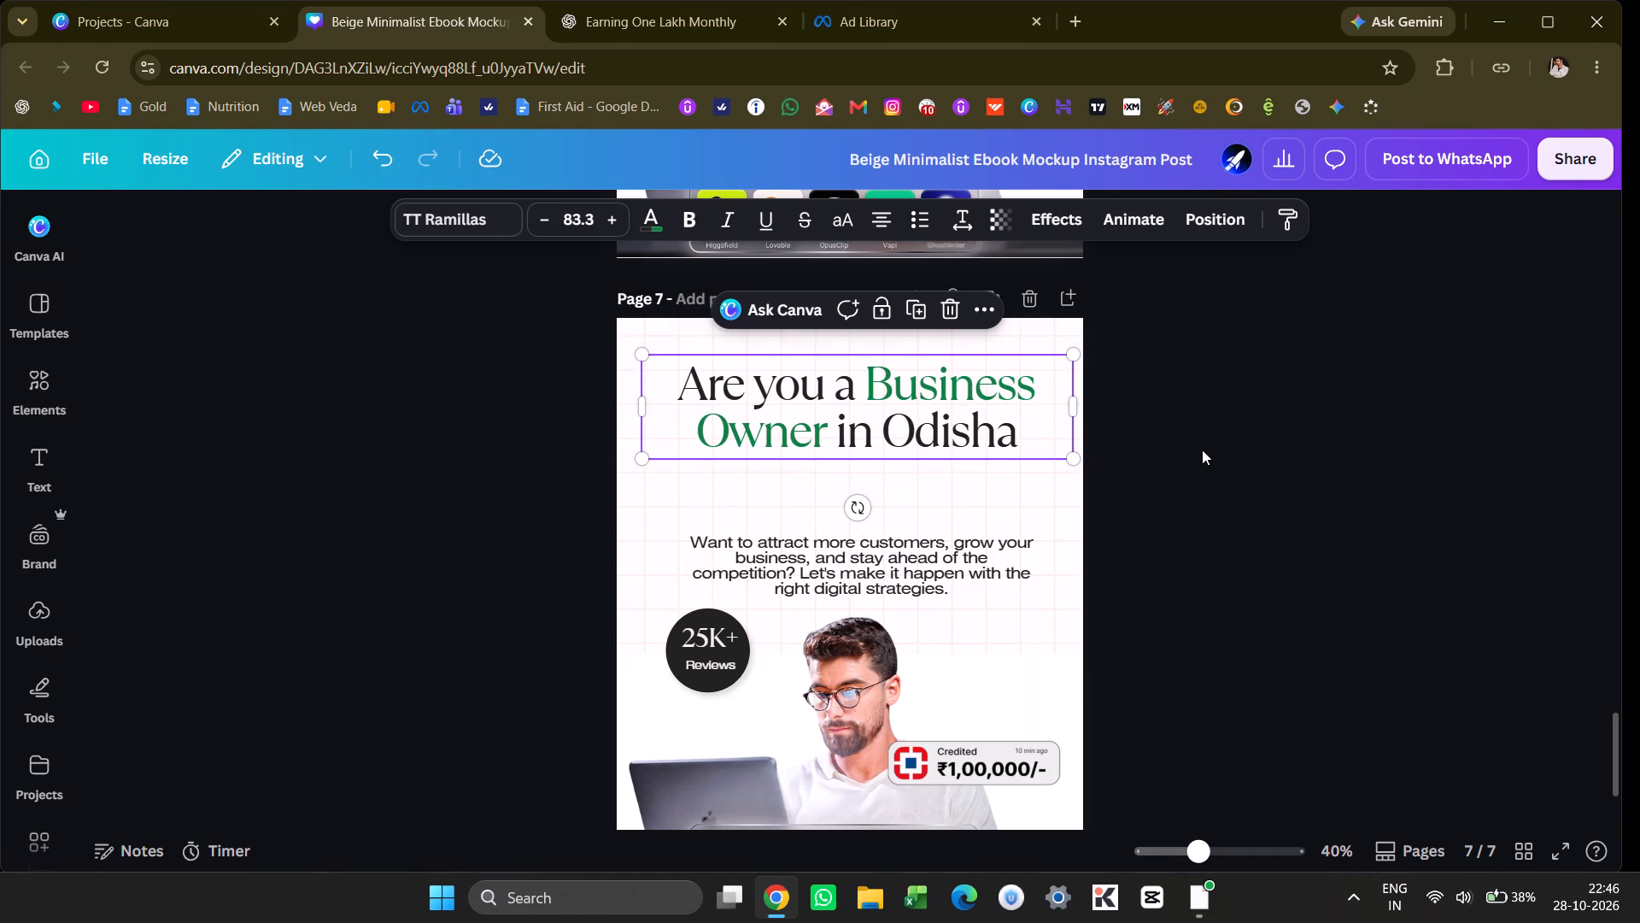
# Move the page 7 description paragraph up, closer to the headline.
pyautogui.moveTo(1202, 450); pyautogui.dragTo(1148, 530)
pyautogui.click(1148, 530)
pyautogui.moveTo(952, 557); pyautogui.dragTo(952, 514)
pyautogui.click(1199, 509)
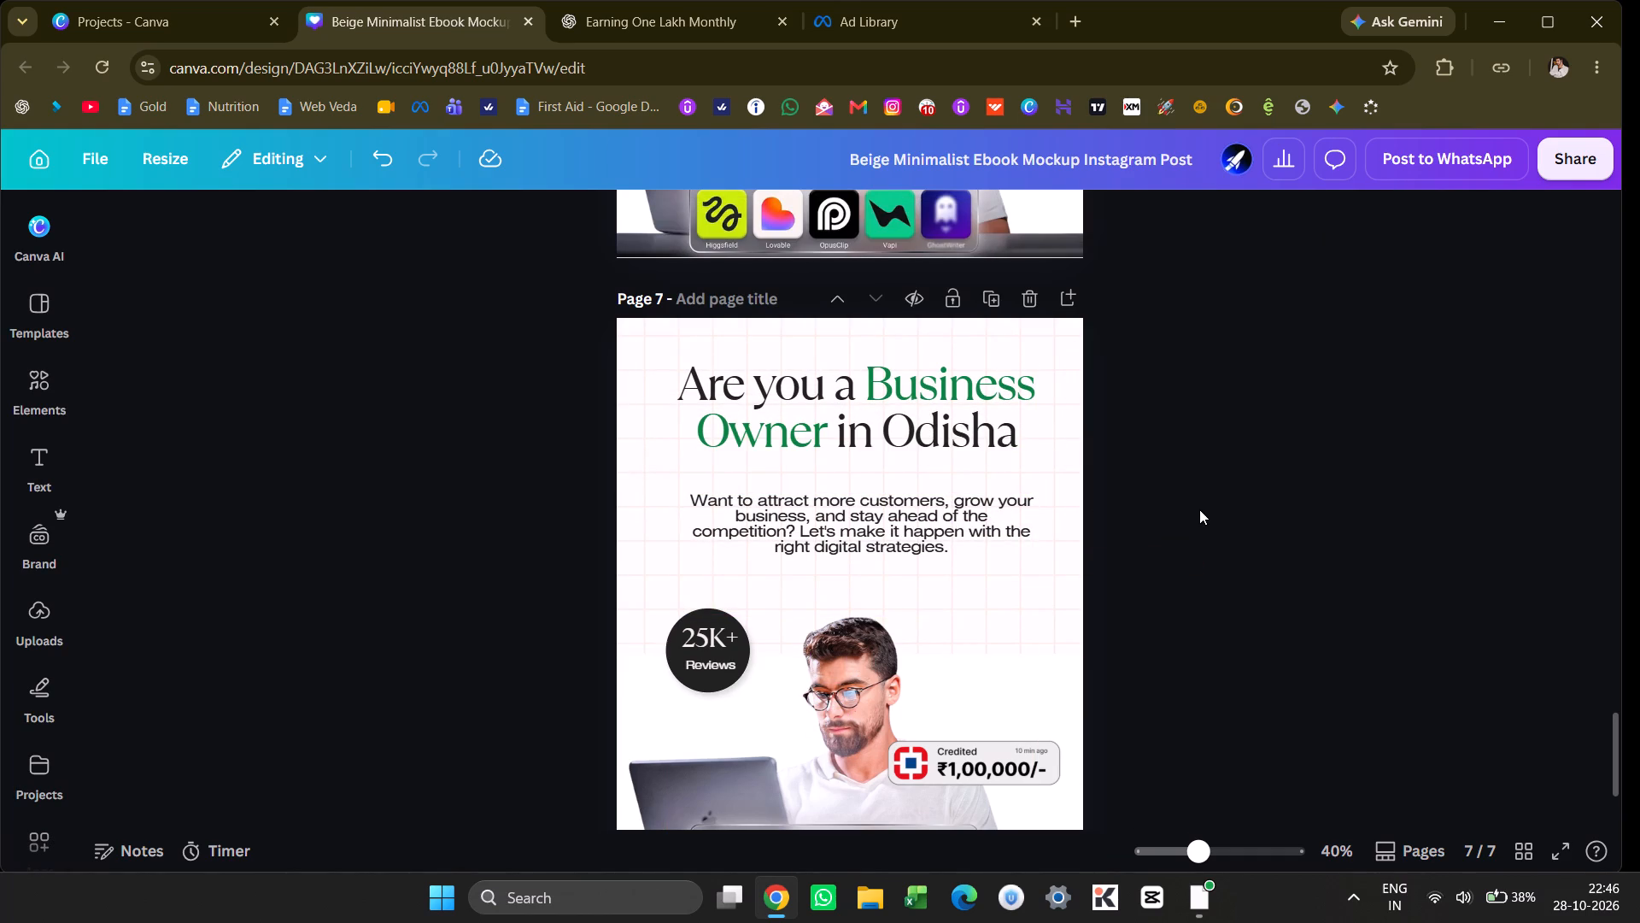
# Look over the page 7 layout and compare it with the other pages of the design.
pyautogui.scroll(-1, 1199, 509)
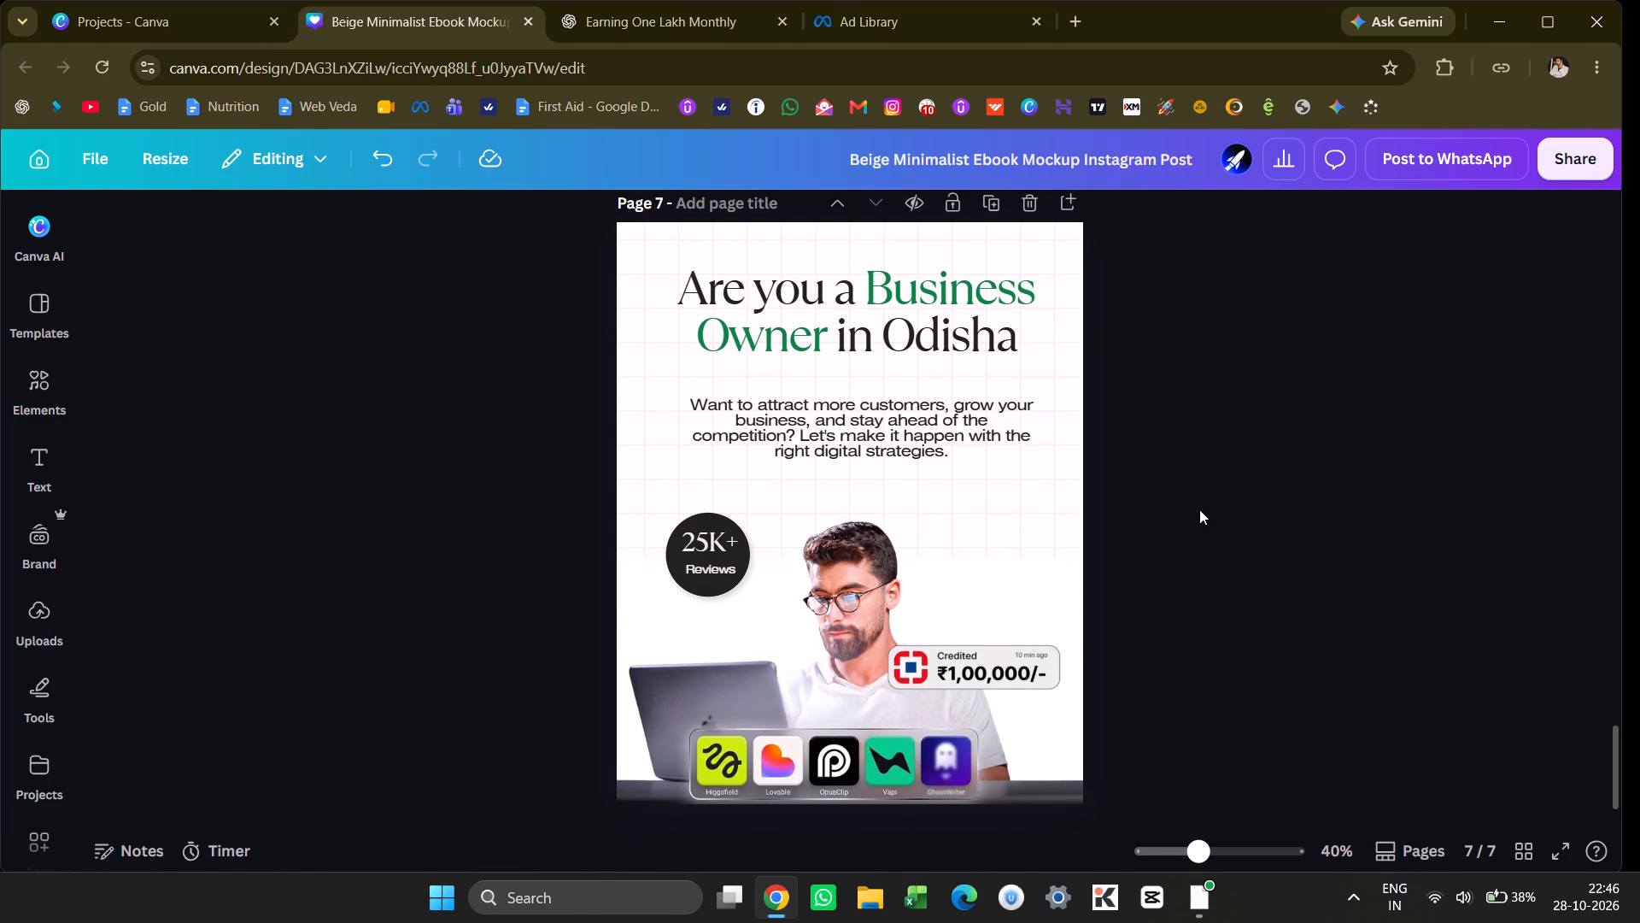
pyautogui.scroll(-1, 1199, 509)
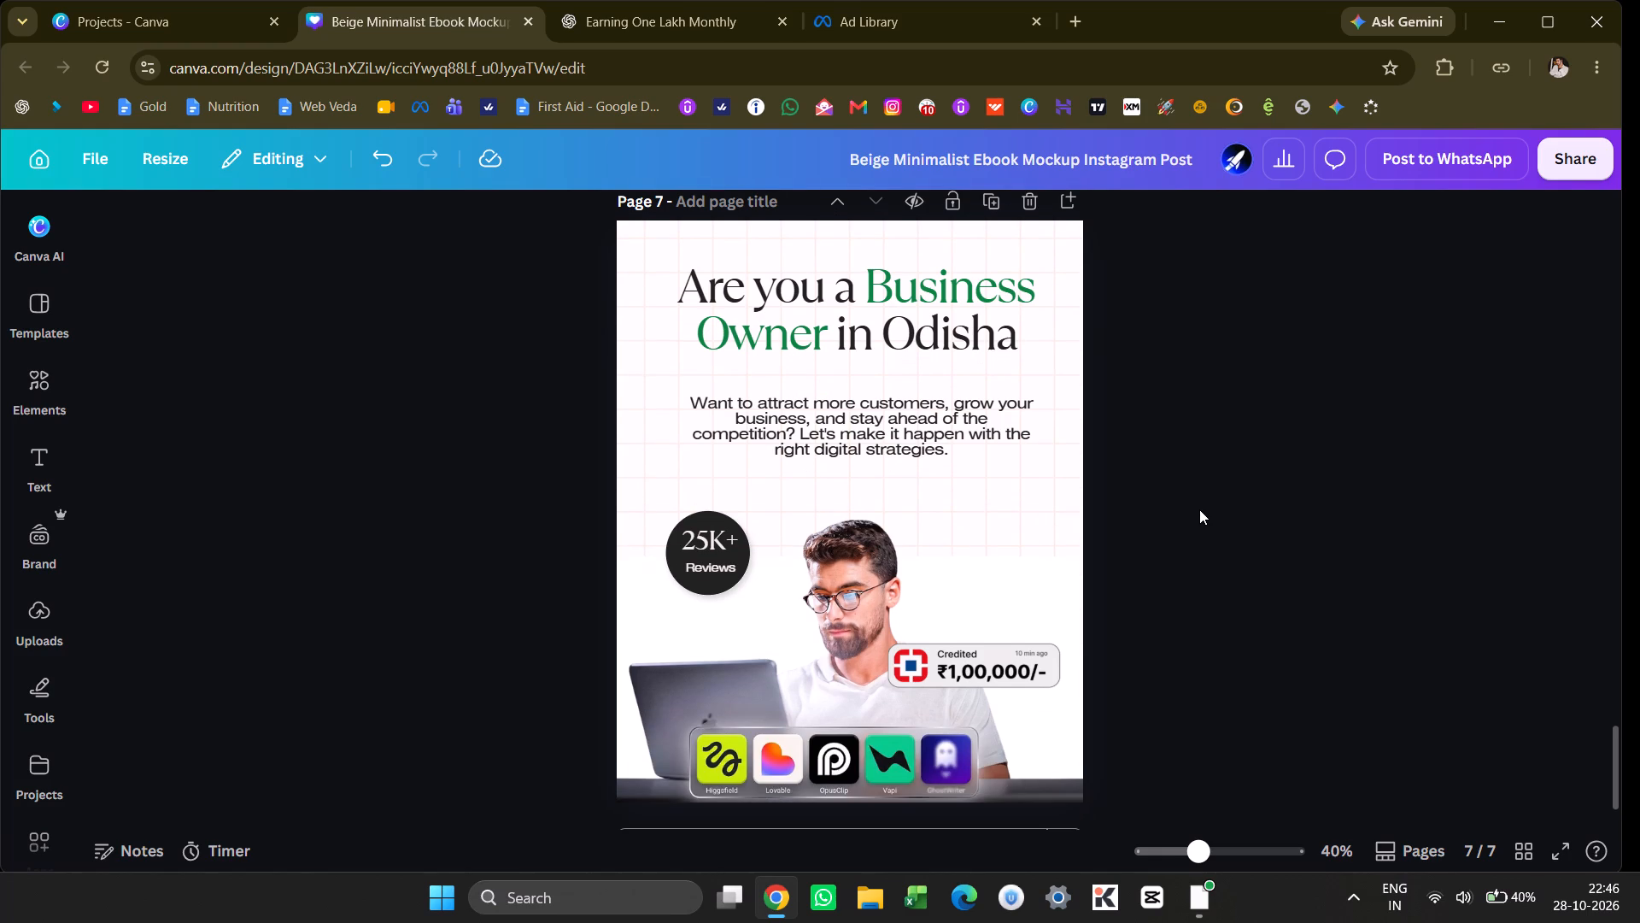
pyautogui.scroll(8, 1199, 509)
pyautogui.scroll(-1, 1199, 509)
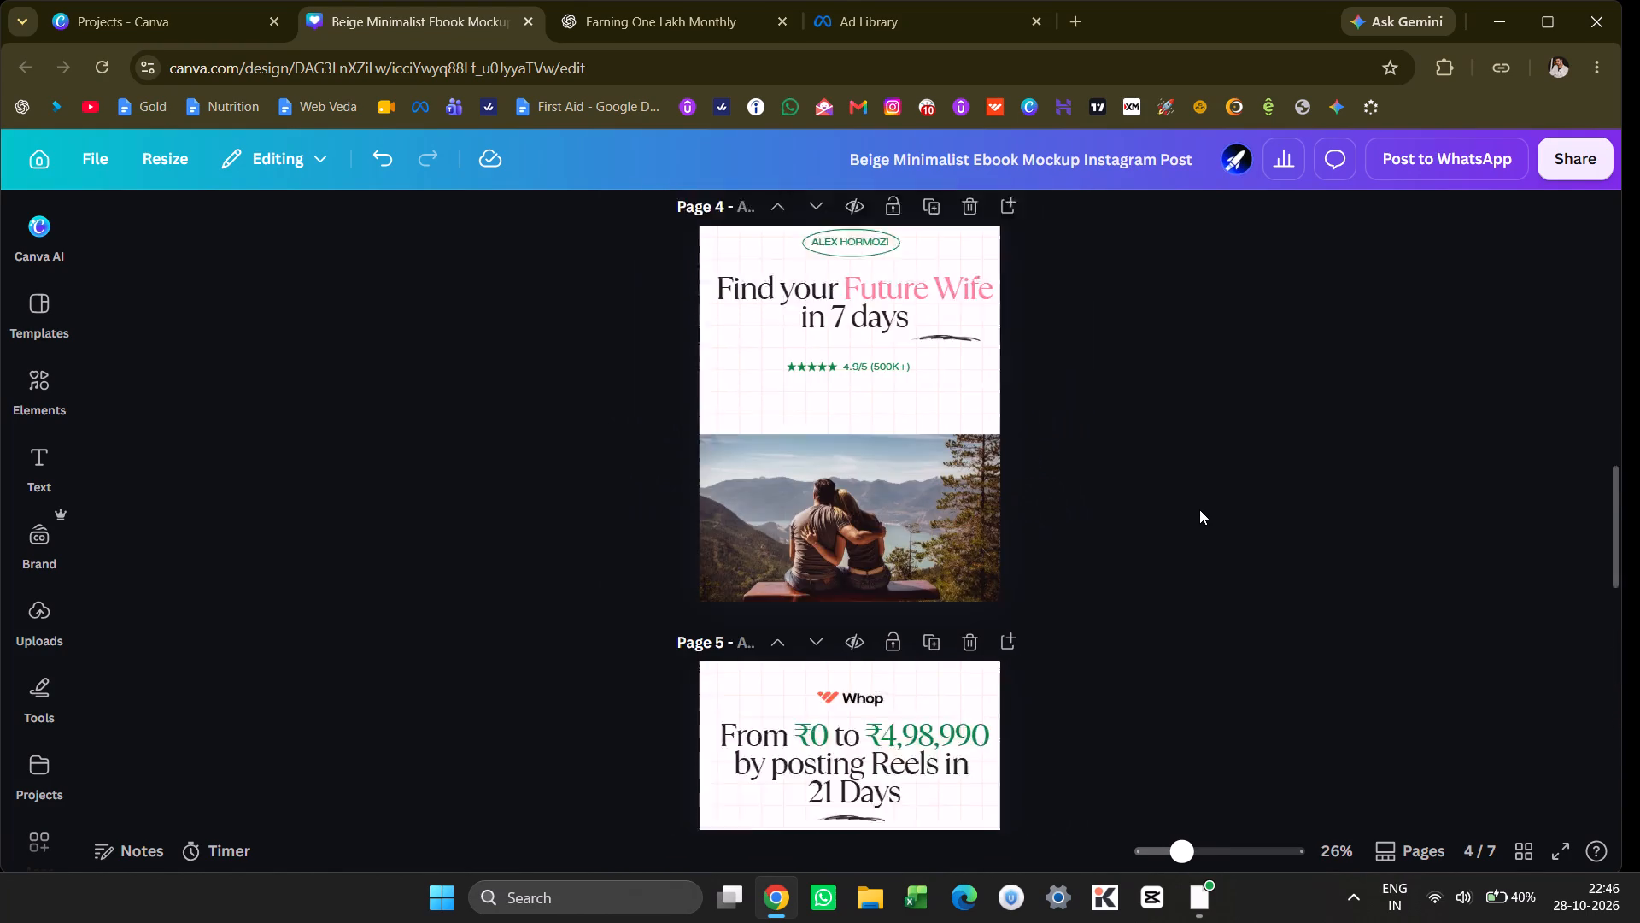
pyautogui.scroll(-1, 1199, 509)
pyautogui.scroll(5, 1199, 509)
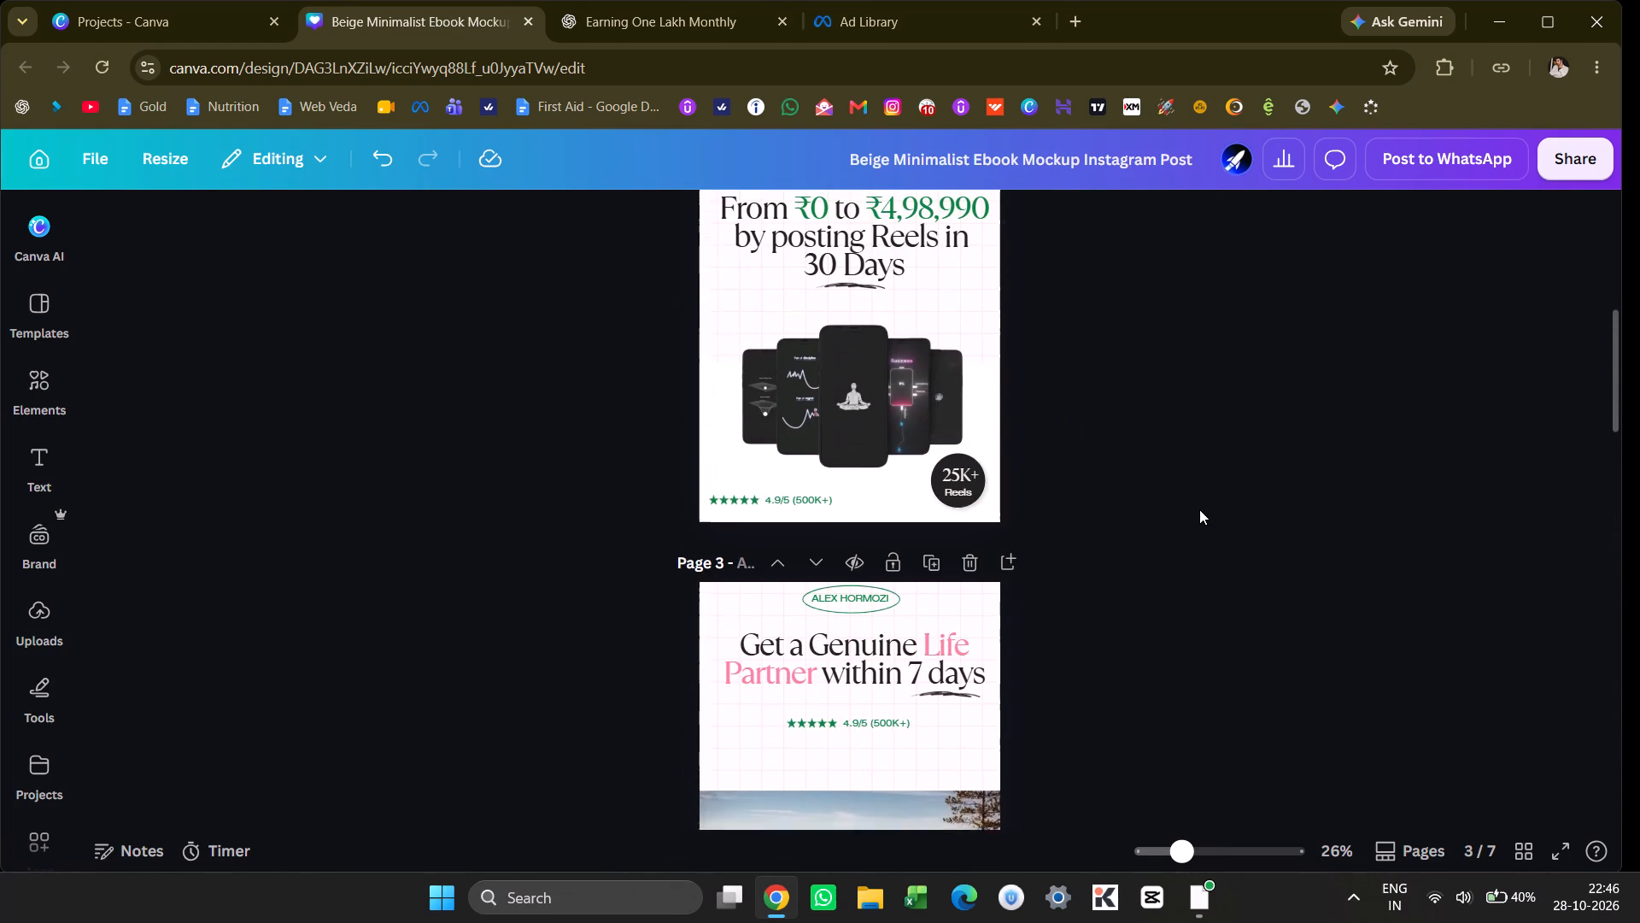
pyautogui.scroll(7, 1199, 509)
pyautogui.scroll(-14, 1199, 509)
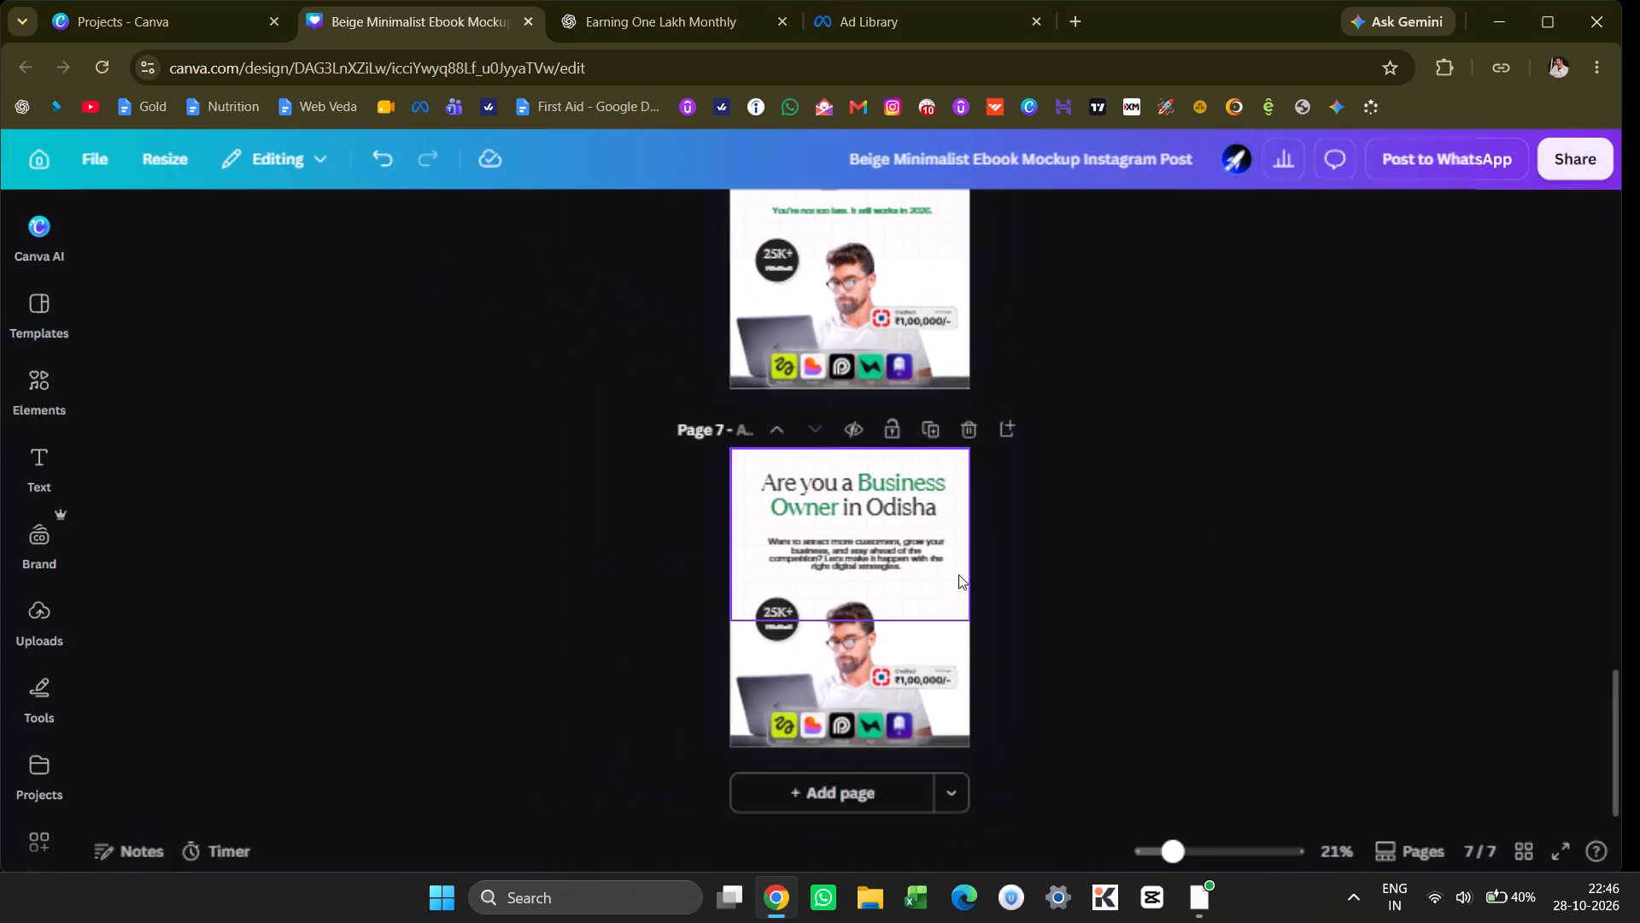
pyautogui.scroll(-1, 1071, 509)
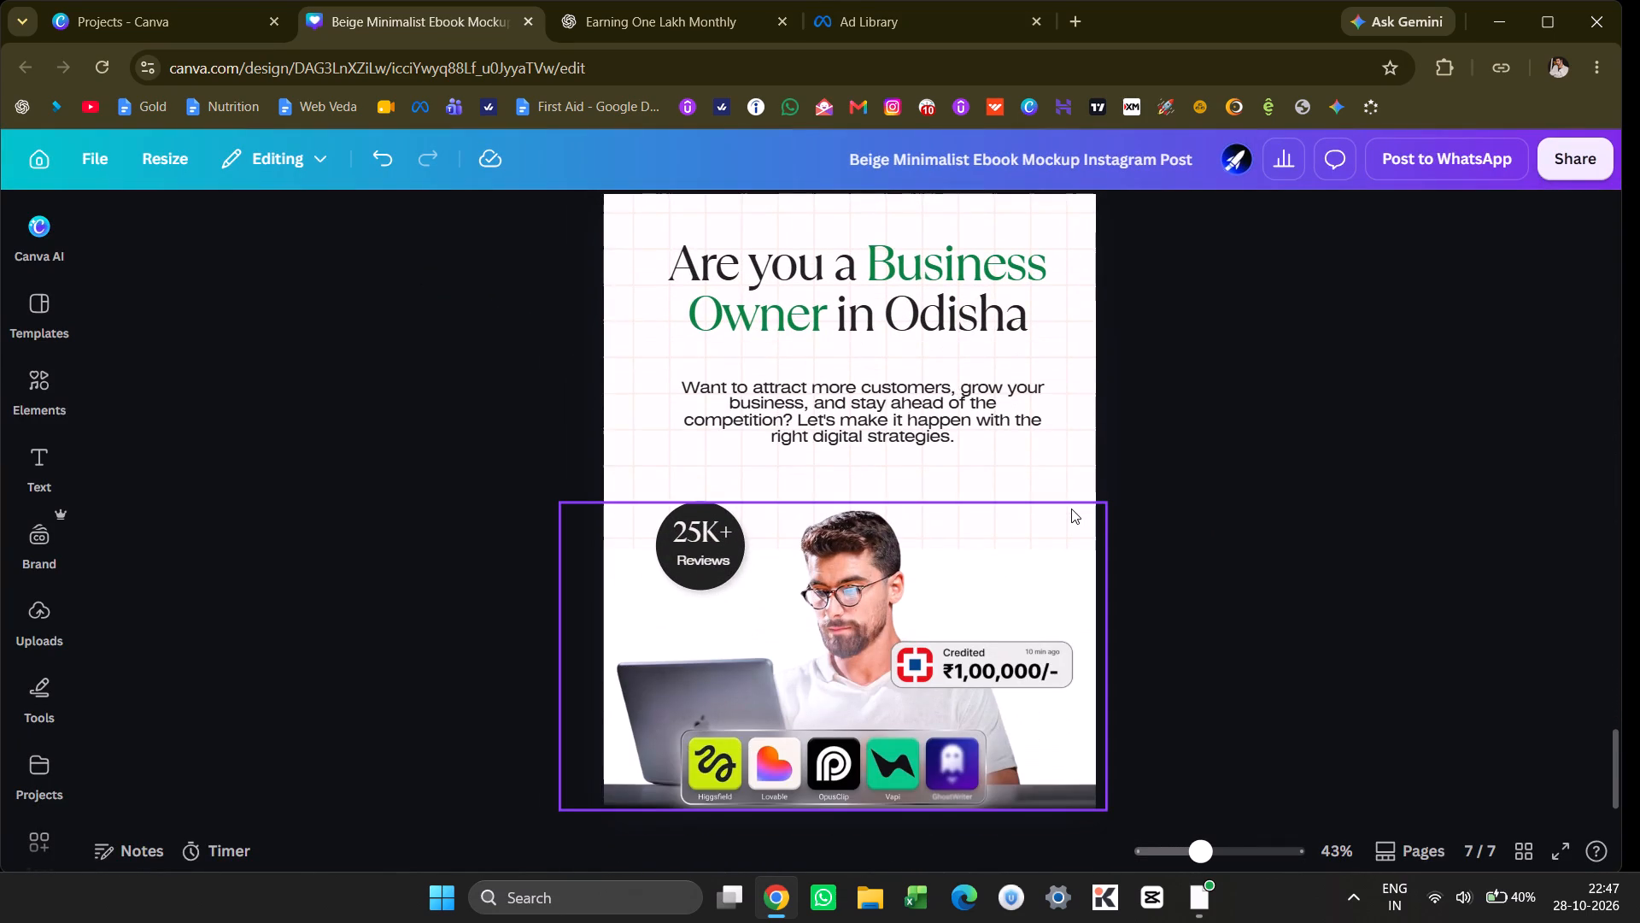
# Delete the man-with-laptop picture, including its row of app icons, from the lower half of page 7.
pyautogui.click(1022, 531)
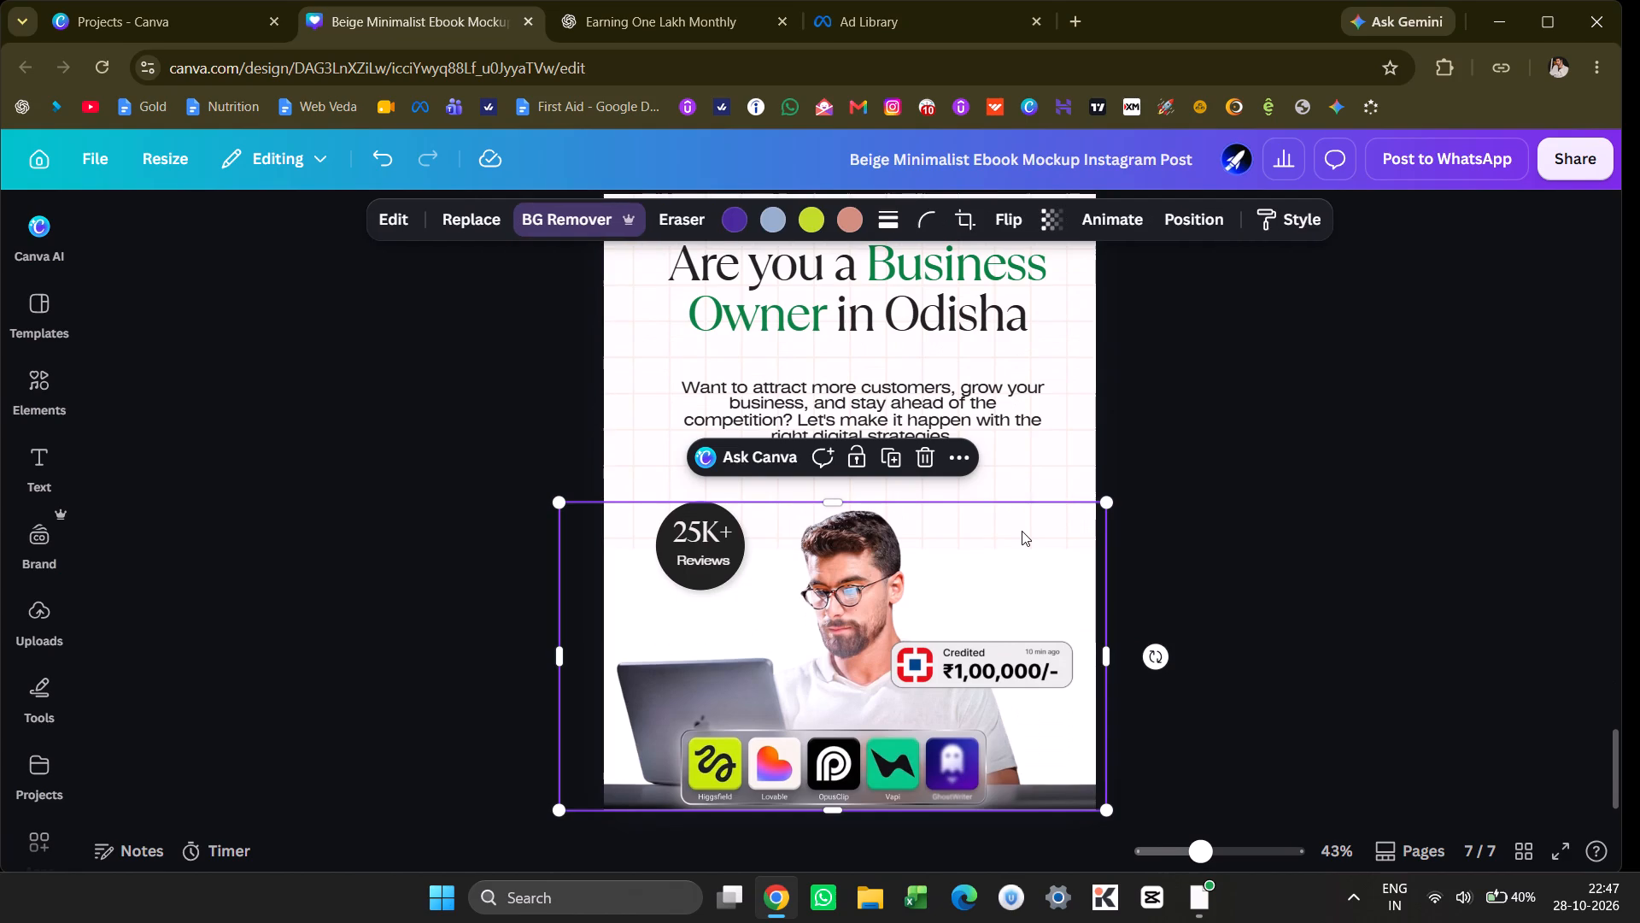
pyautogui.press('Delete')
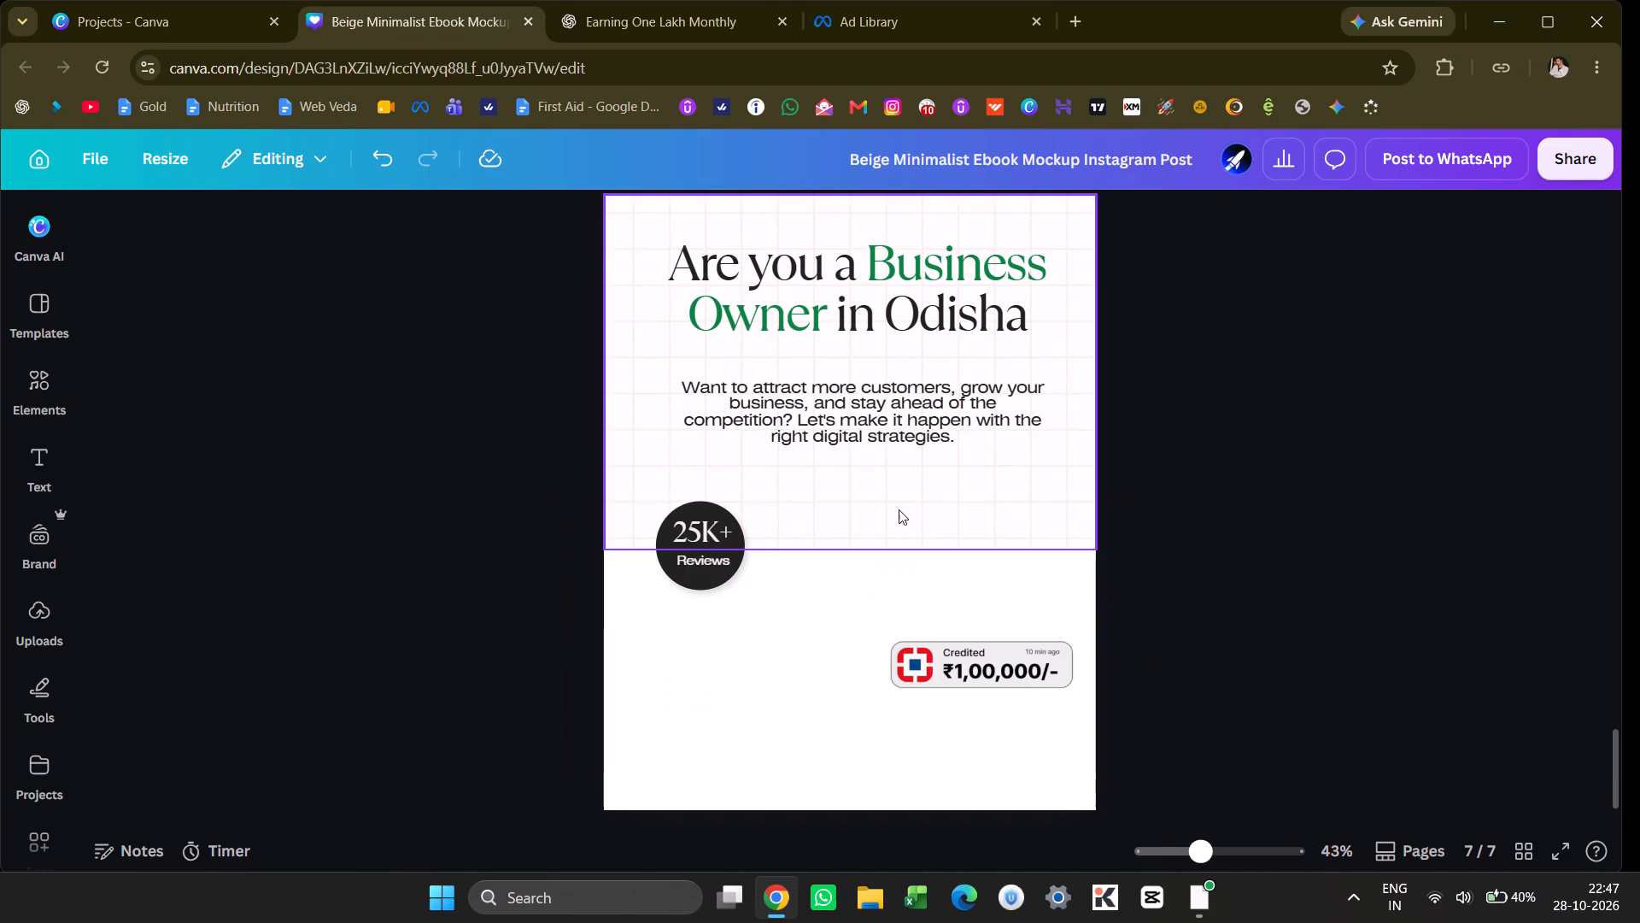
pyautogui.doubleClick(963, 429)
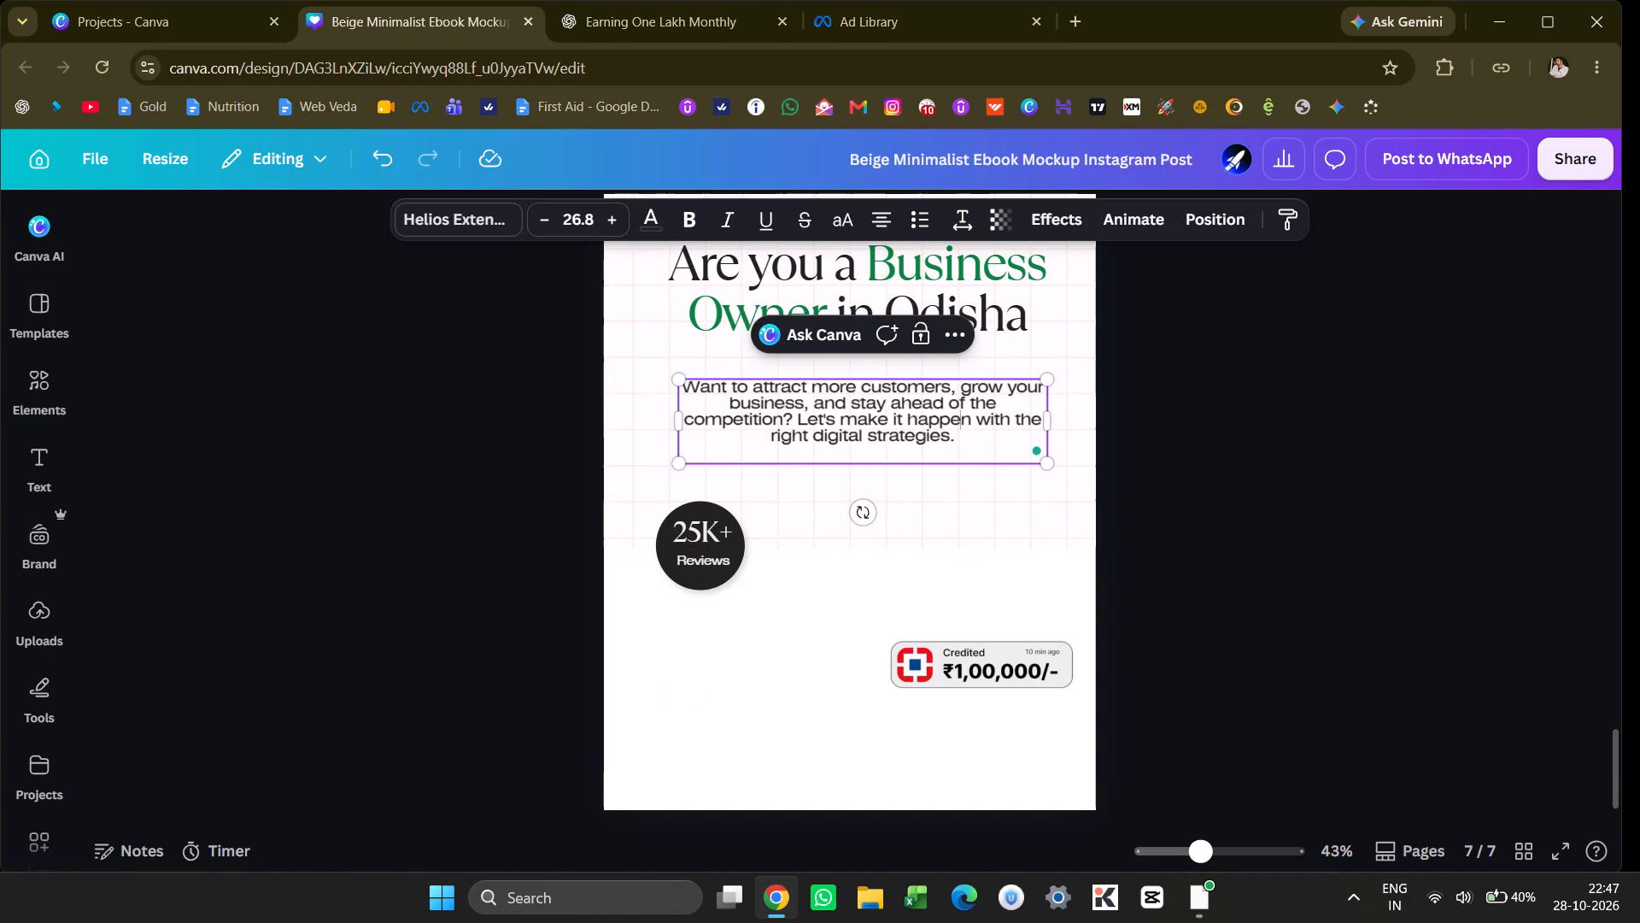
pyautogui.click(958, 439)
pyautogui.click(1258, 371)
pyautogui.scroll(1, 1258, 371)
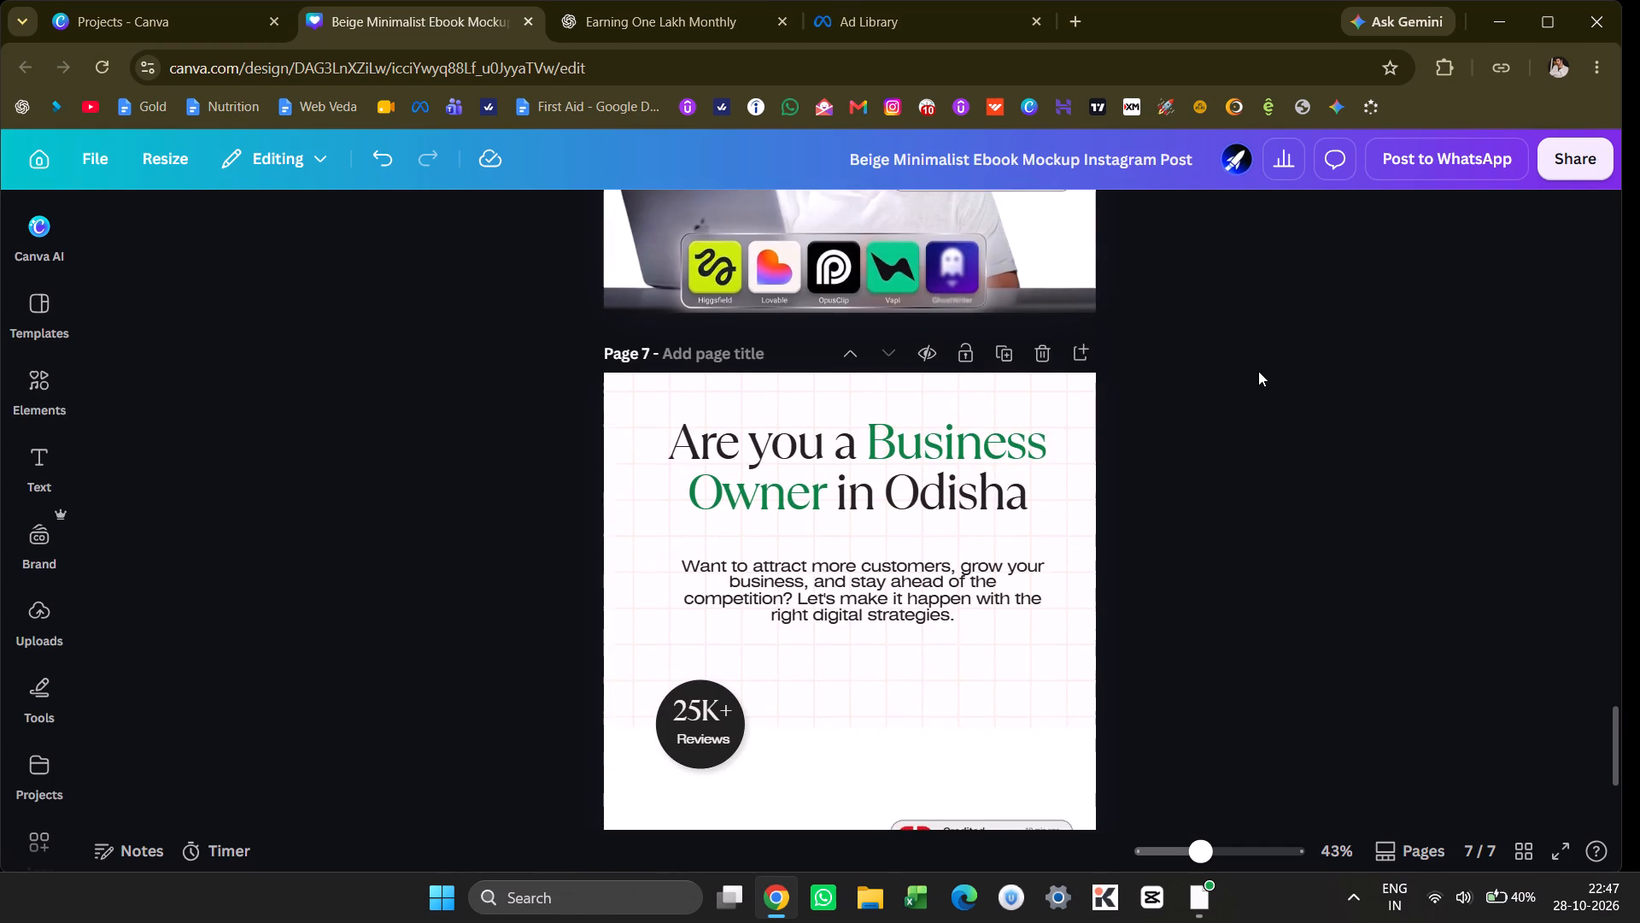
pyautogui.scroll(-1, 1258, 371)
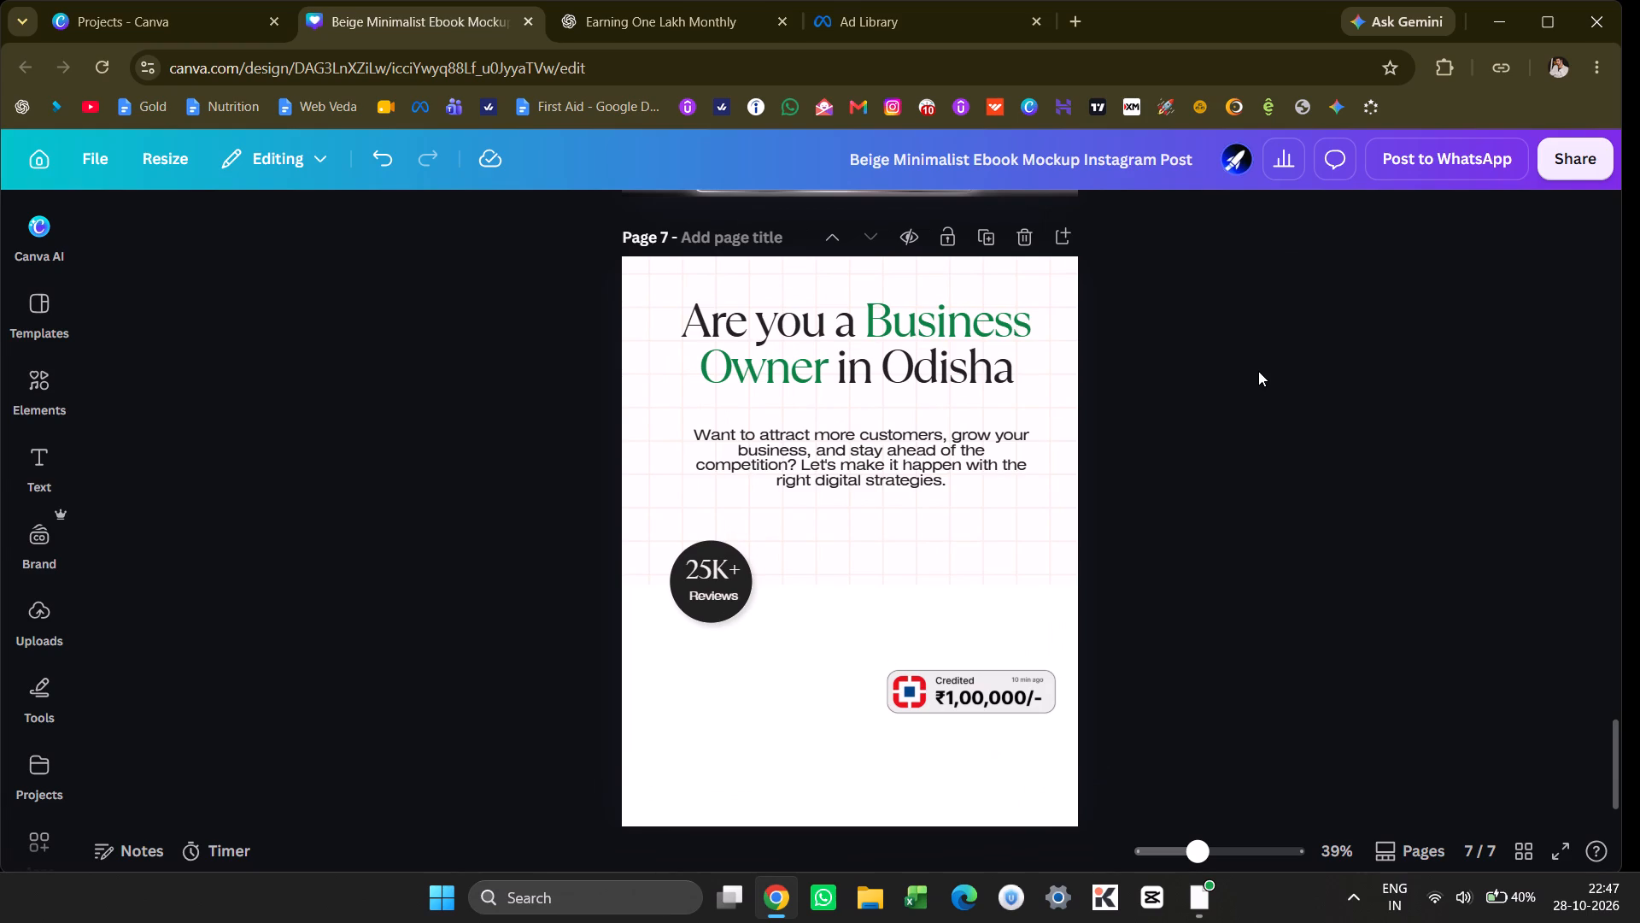
# Unlock the pink grid background on page 7 and move it down toward the middle of the page.
pyautogui.moveTo(981, 551); pyautogui.dragTo(990, 556)
pyautogui.click(990, 556)
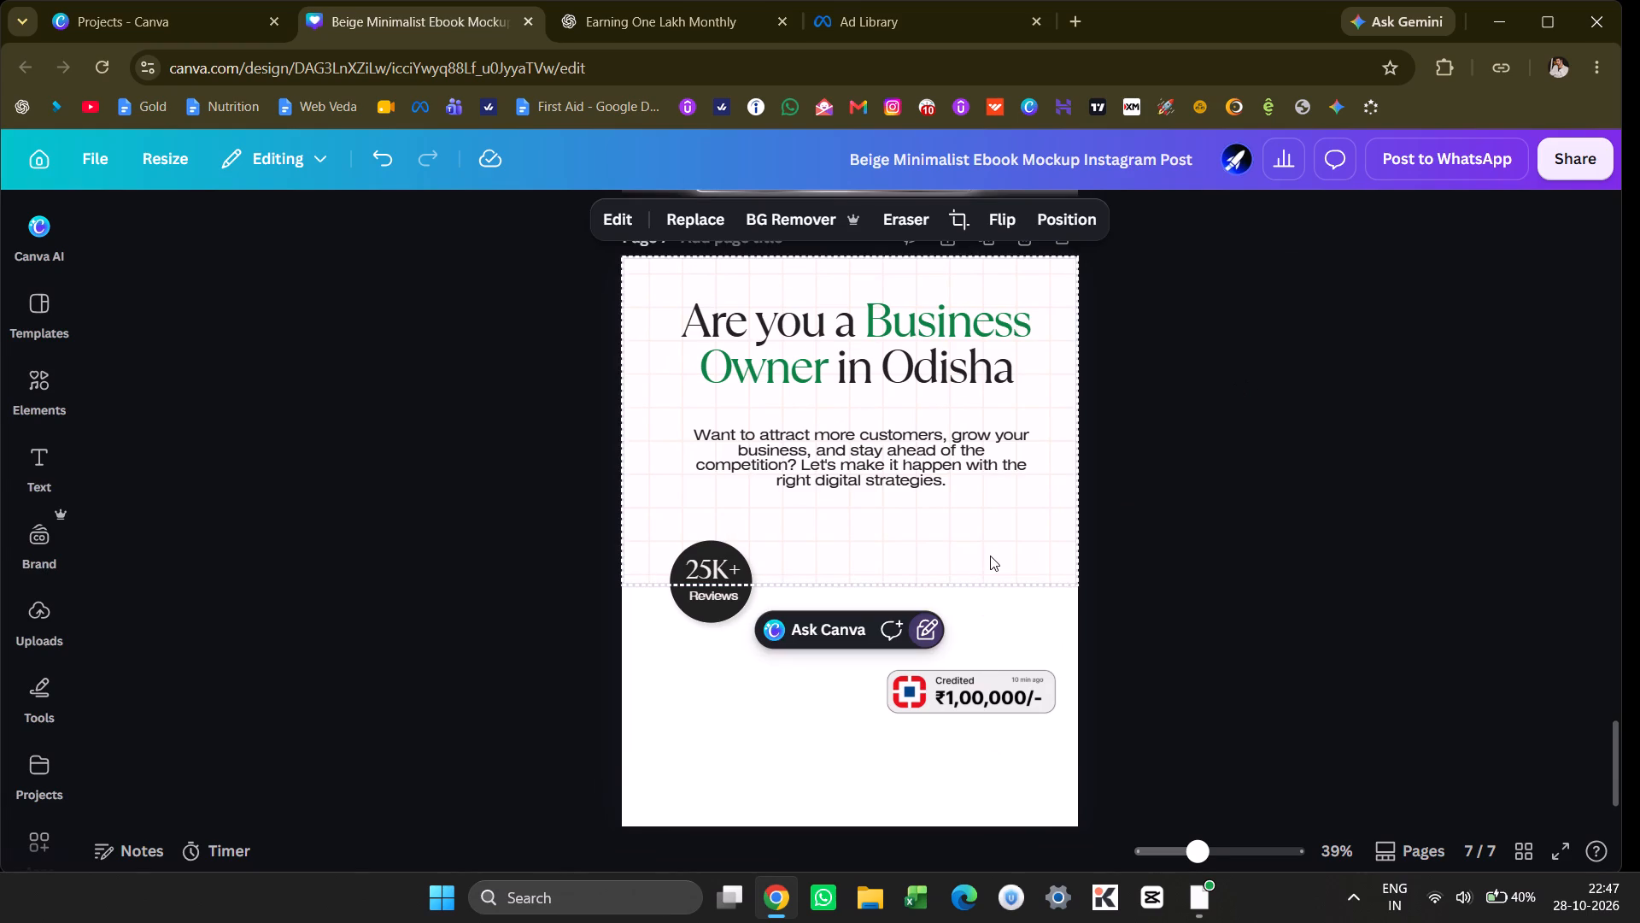
pyautogui.click(937, 630)
pyautogui.click(935, 630)
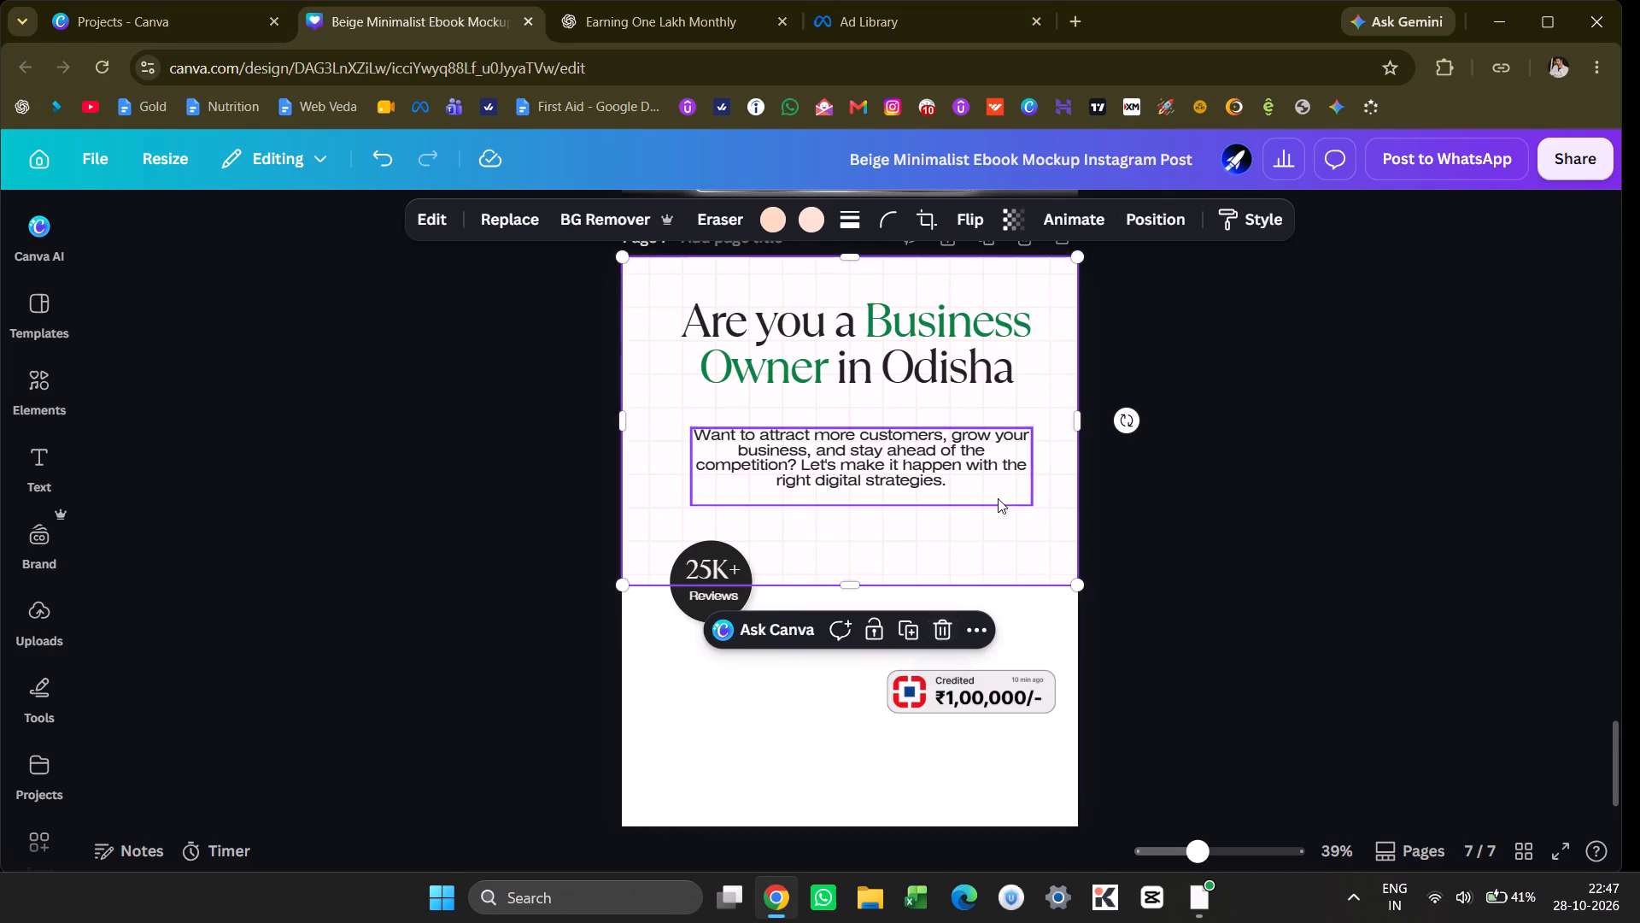
pyautogui.click(998, 498)
pyautogui.click(1205, 531)
pyautogui.moveTo(949, 556); pyautogui.dragTo(949, 597)
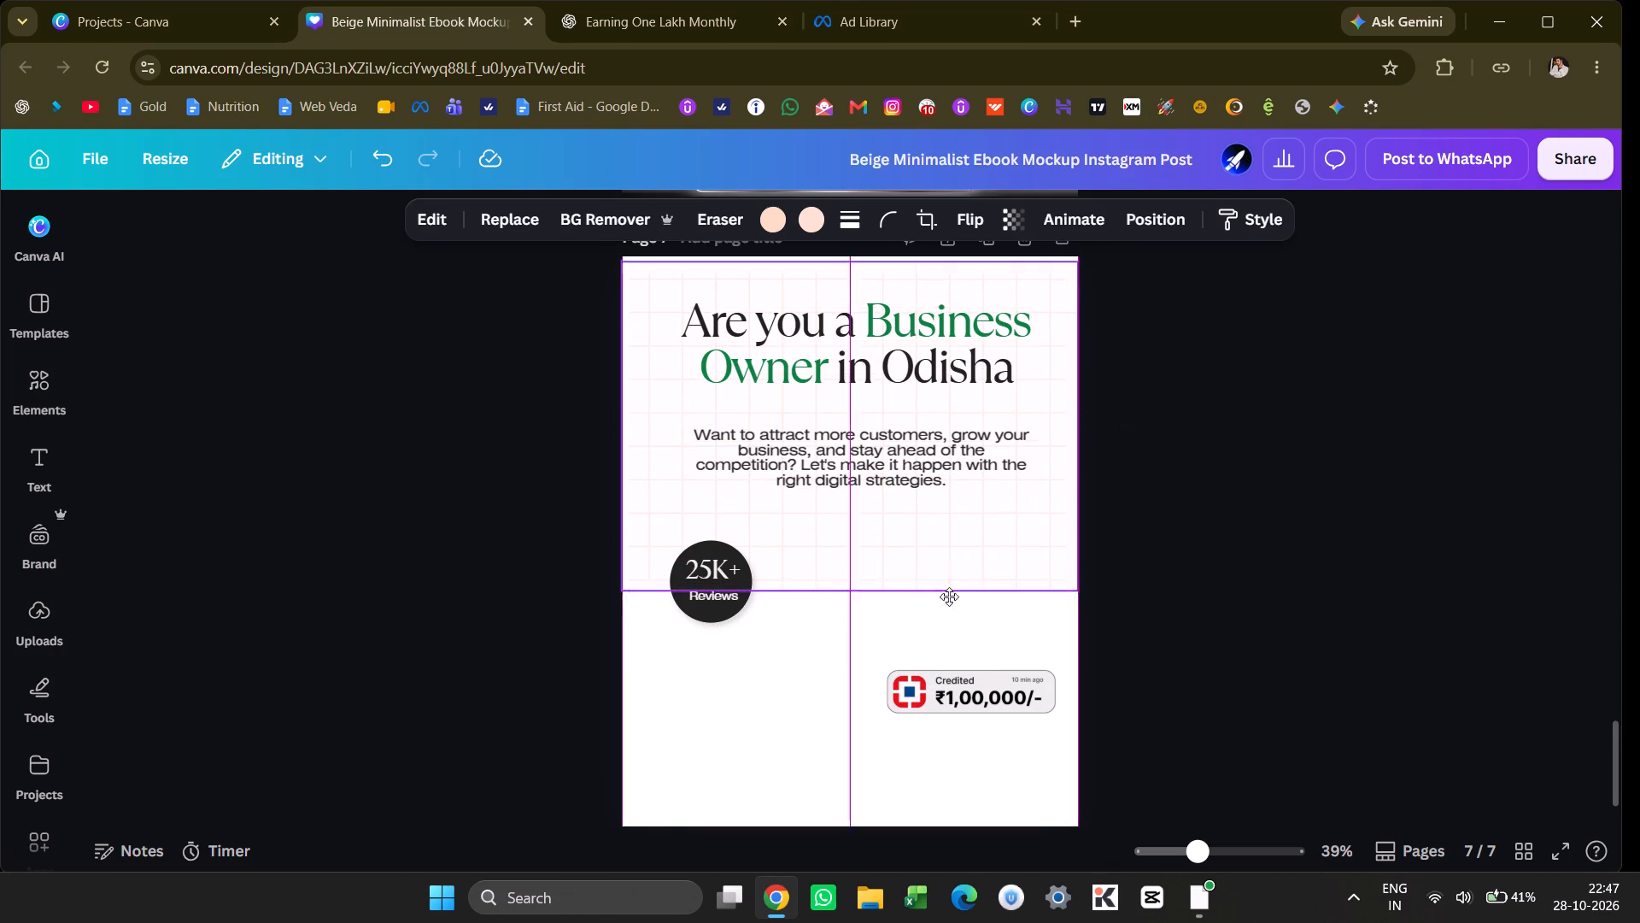
pyautogui.moveTo(949, 597); pyautogui.dragTo(949, 640)
pyautogui.moveTo(947, 594); pyautogui.dragTo(947, 625)
pyautogui.click(1234, 504)
# Move the page 7 headline down so it sits directly above the description paragraph.
pyautogui.scroll(-1, 1234, 504)
pyautogui.moveTo(972, 308); pyautogui.dragTo(972, 345)
pyautogui.click(1236, 403)
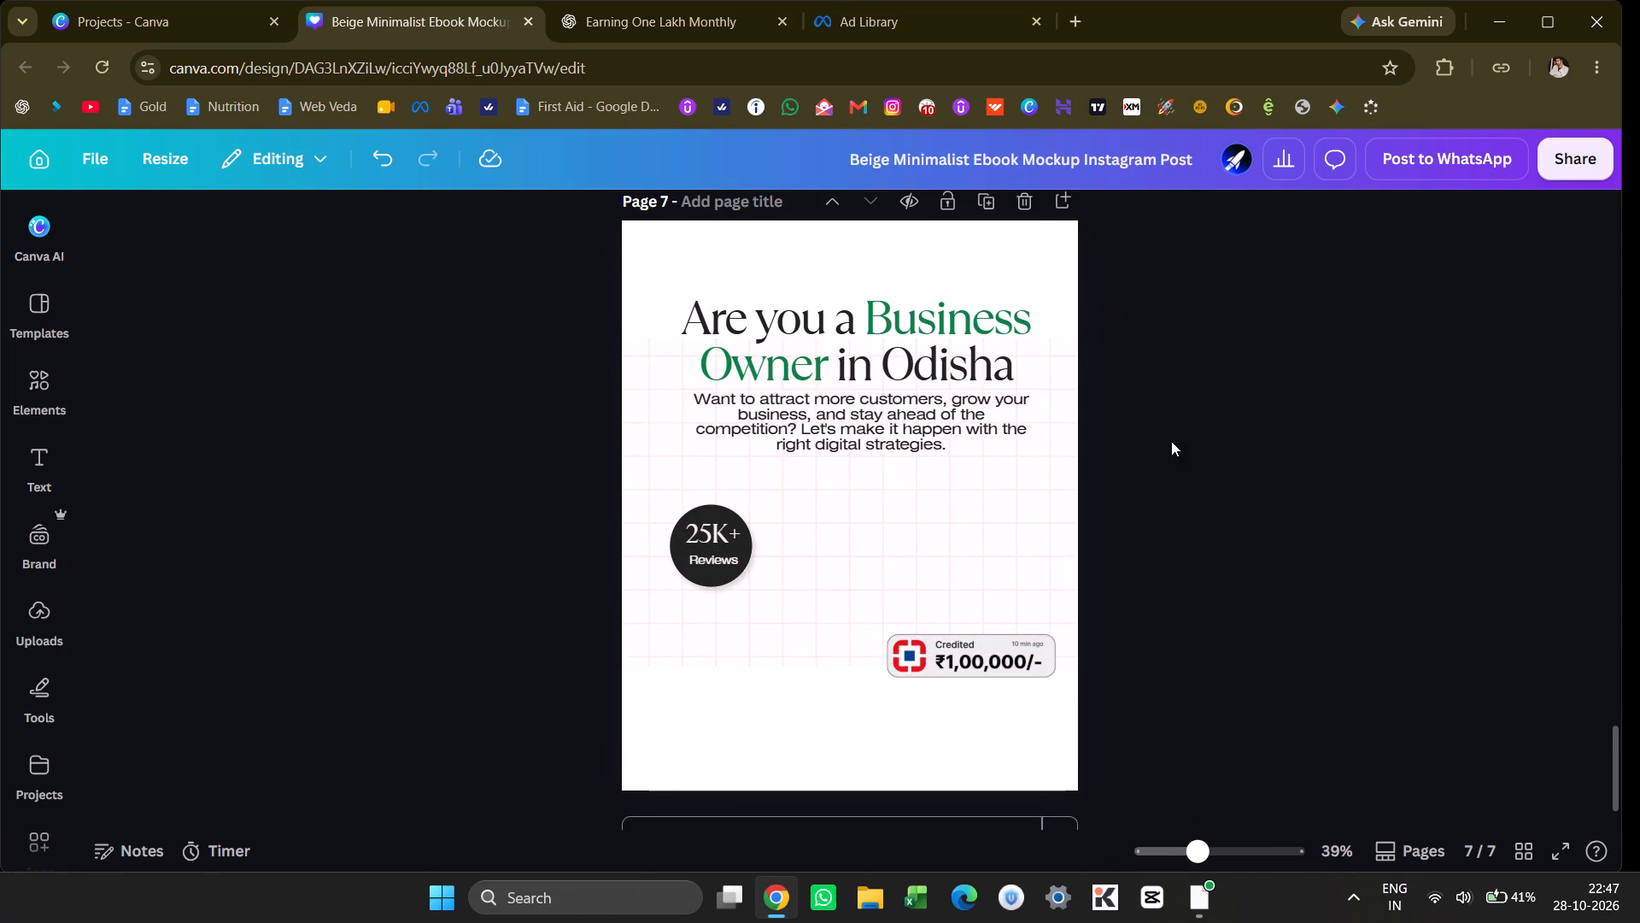
# Move the description paragraph down, away from the headline, into the open area beside the 25K+ Reviews badge.
pyautogui.moveTo(895, 426); pyautogui.dragTo(957, 519)
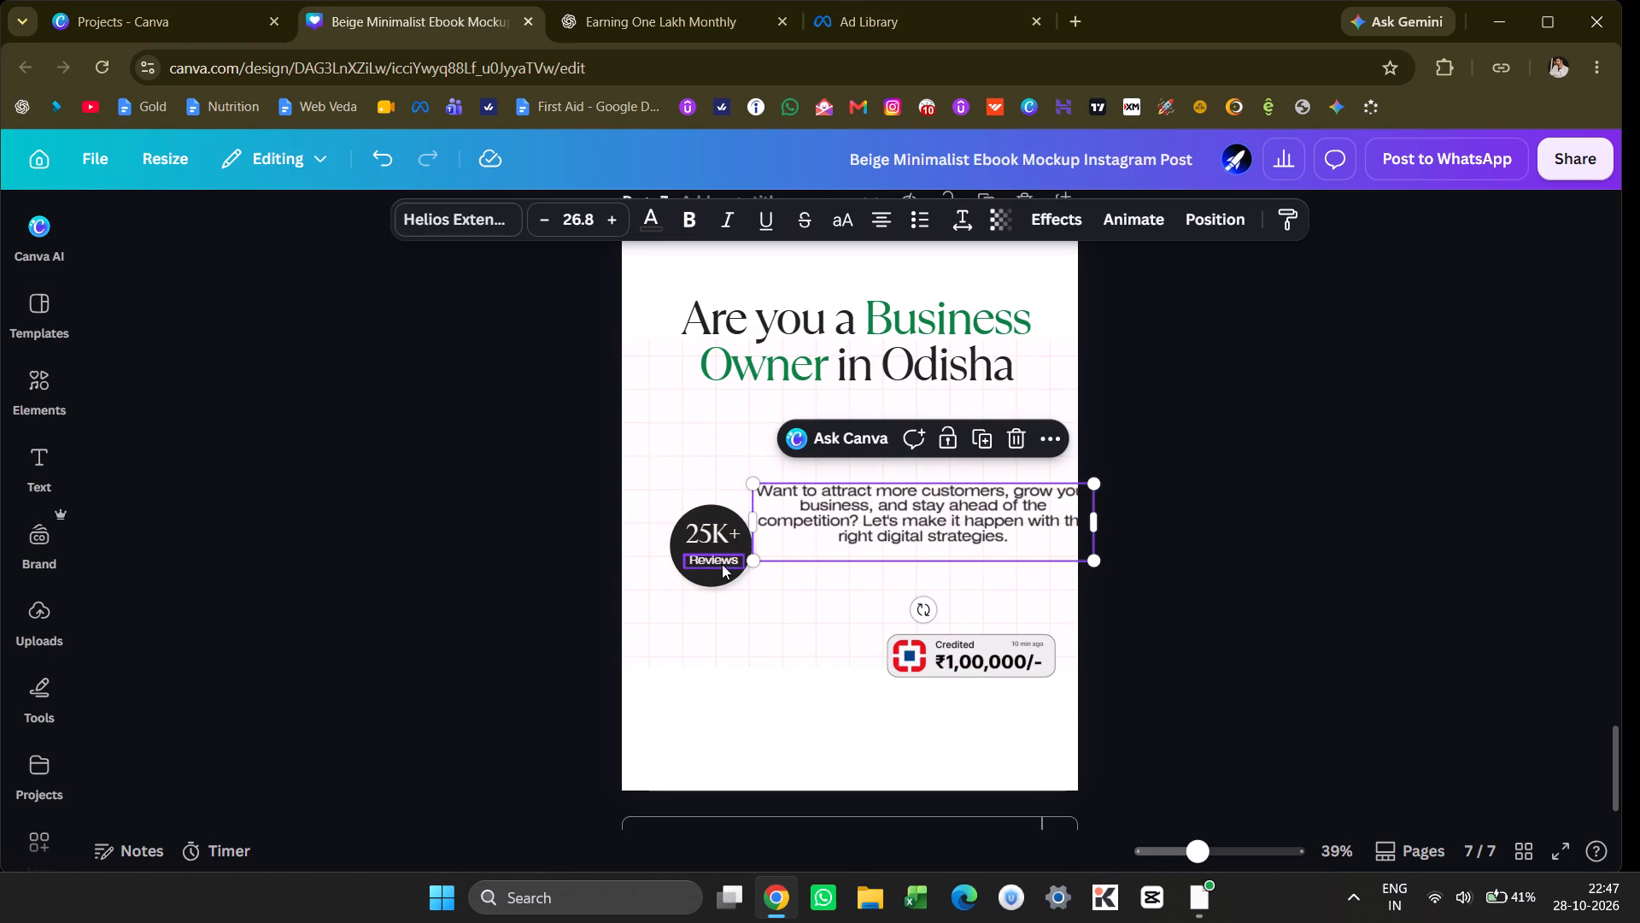
# Lock the position and appearance of the pink grid background on page 7.
pyautogui.click(656, 492)
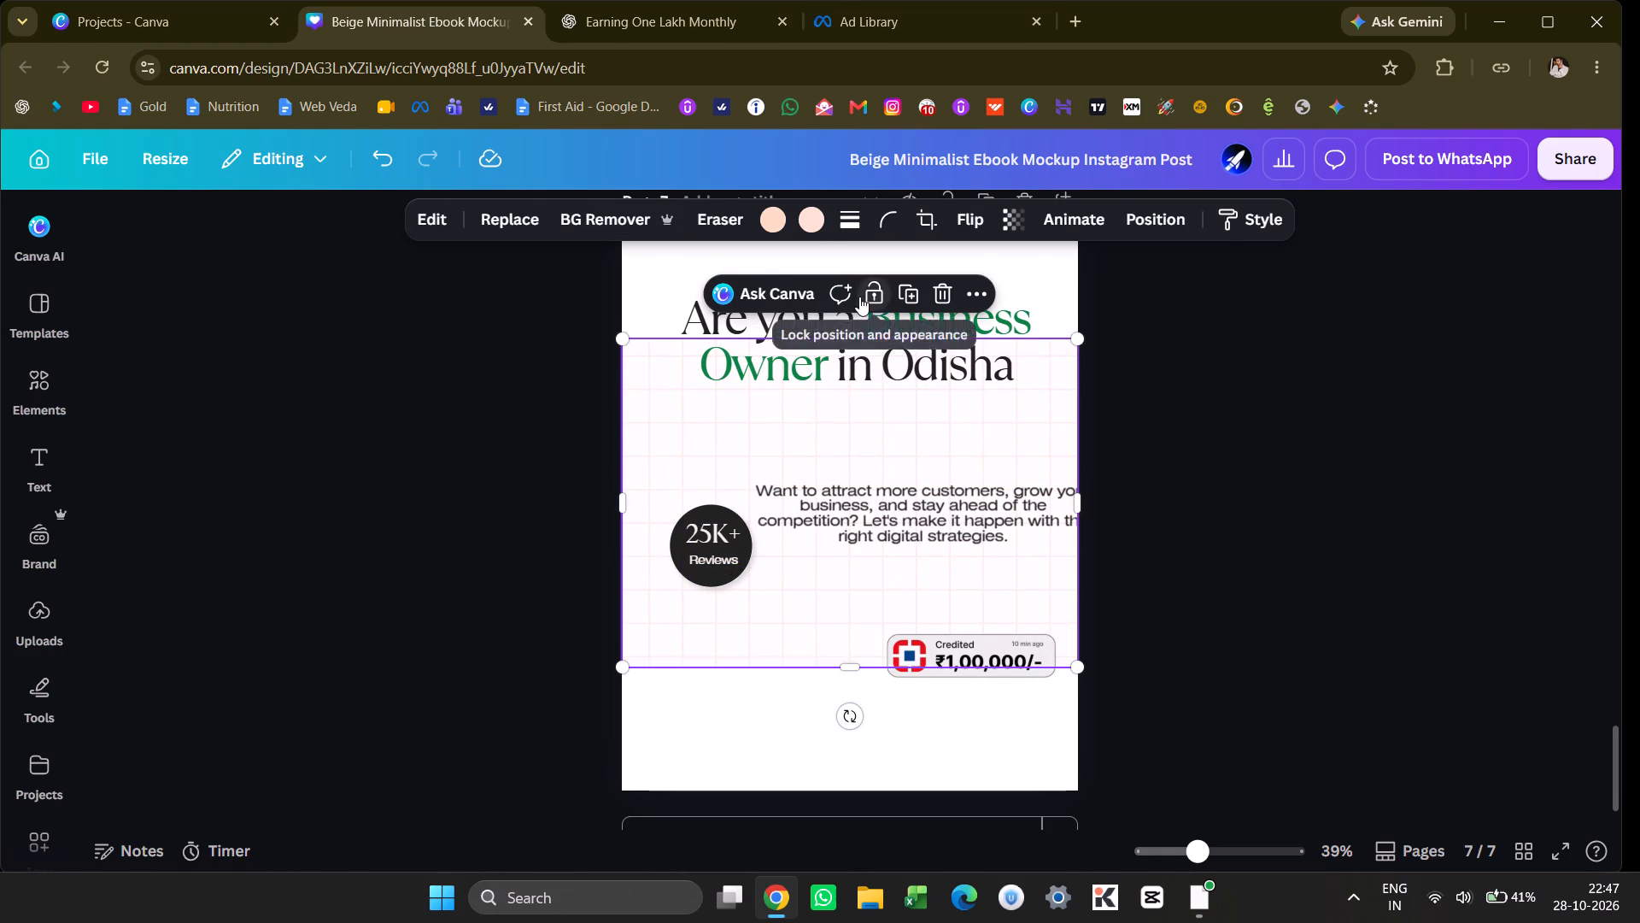
pyautogui.click(859, 297)
pyautogui.click(453, 635)
# Group the parts of the 25K+ Reviews badge and move the badge to page 7's bottom-left corner.
pyautogui.moveTo(544, 615); pyautogui.dragTo(738, 519)
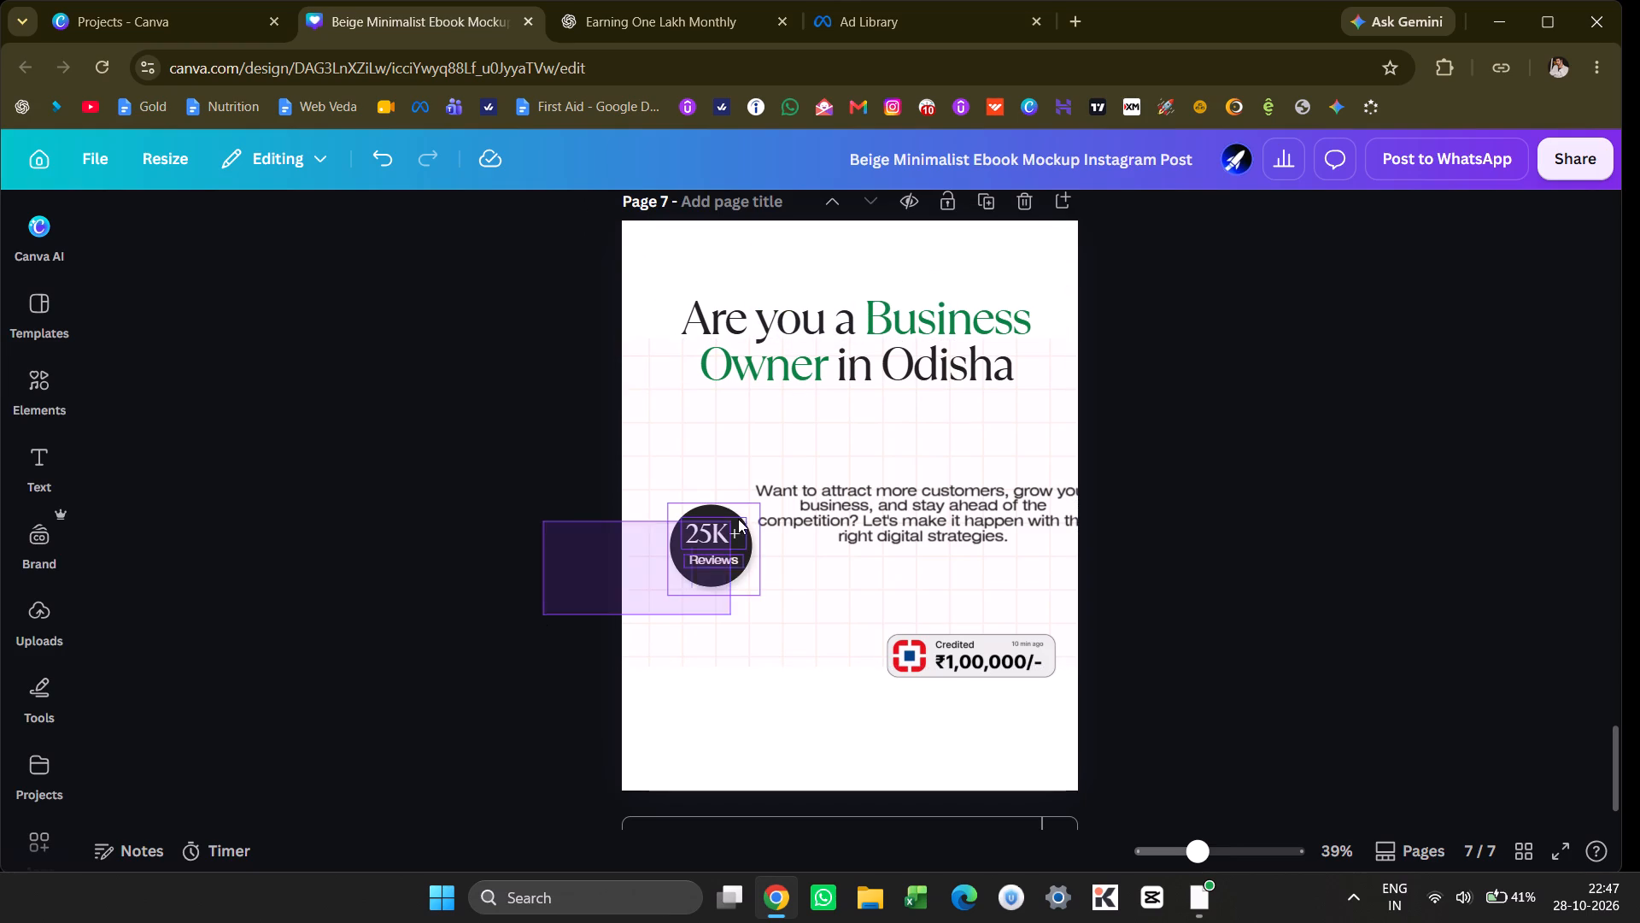
pyautogui.moveTo(738, 519); pyautogui.dragTo(740, 523)
pyautogui.click(641, 462)
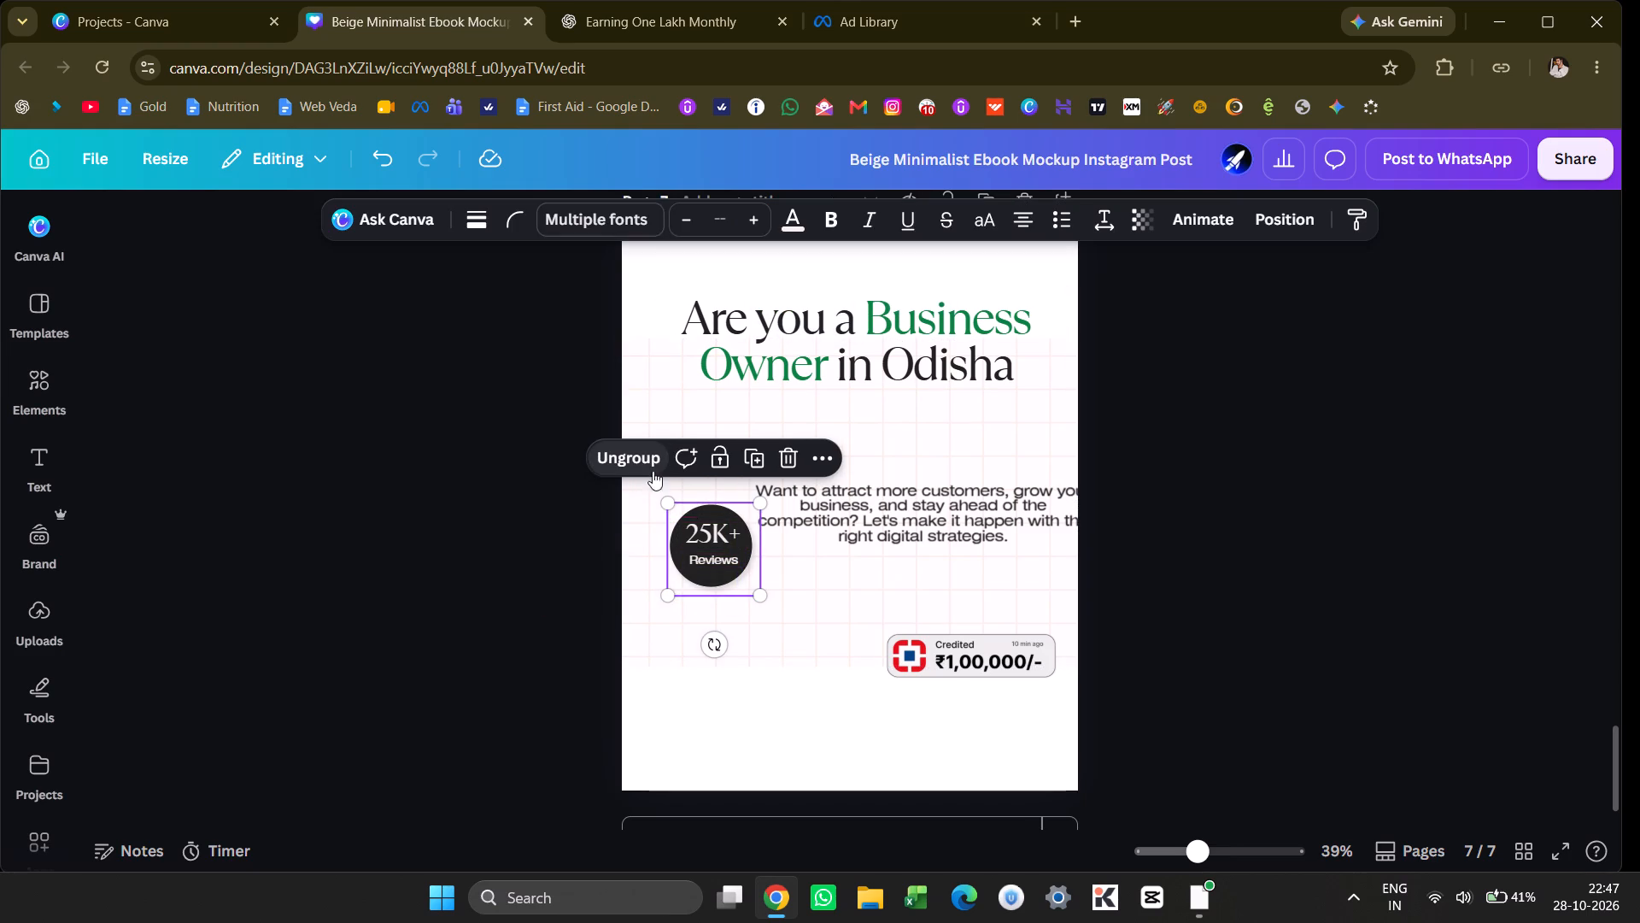
pyautogui.moveTo(701, 527); pyautogui.dragTo(668, 703)
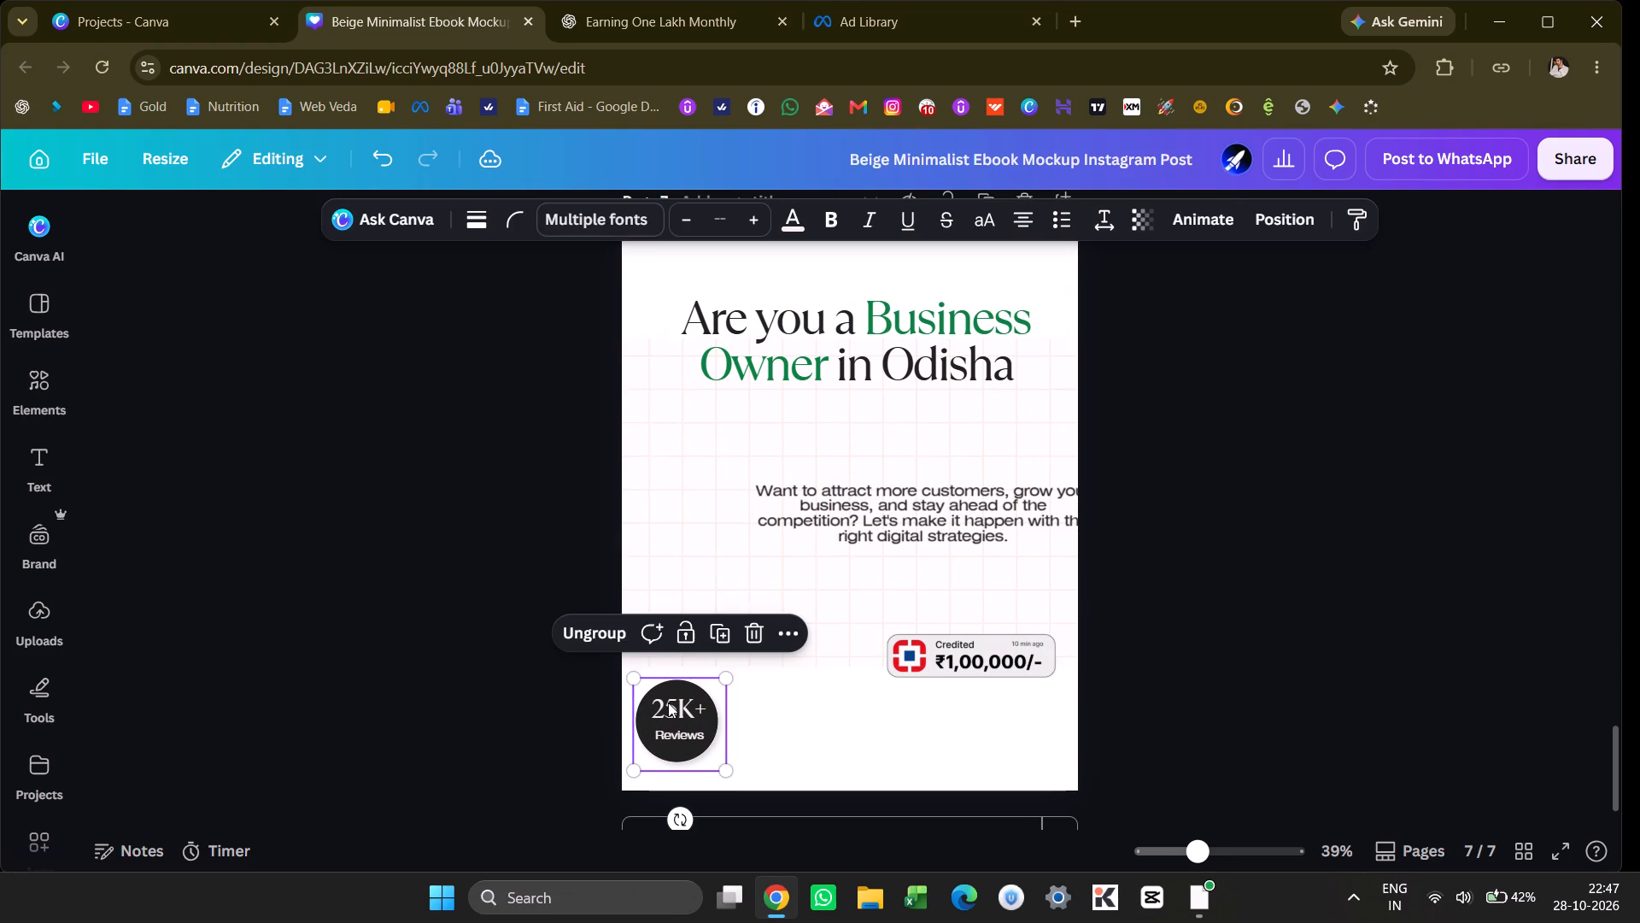
pyautogui.click(508, 667)
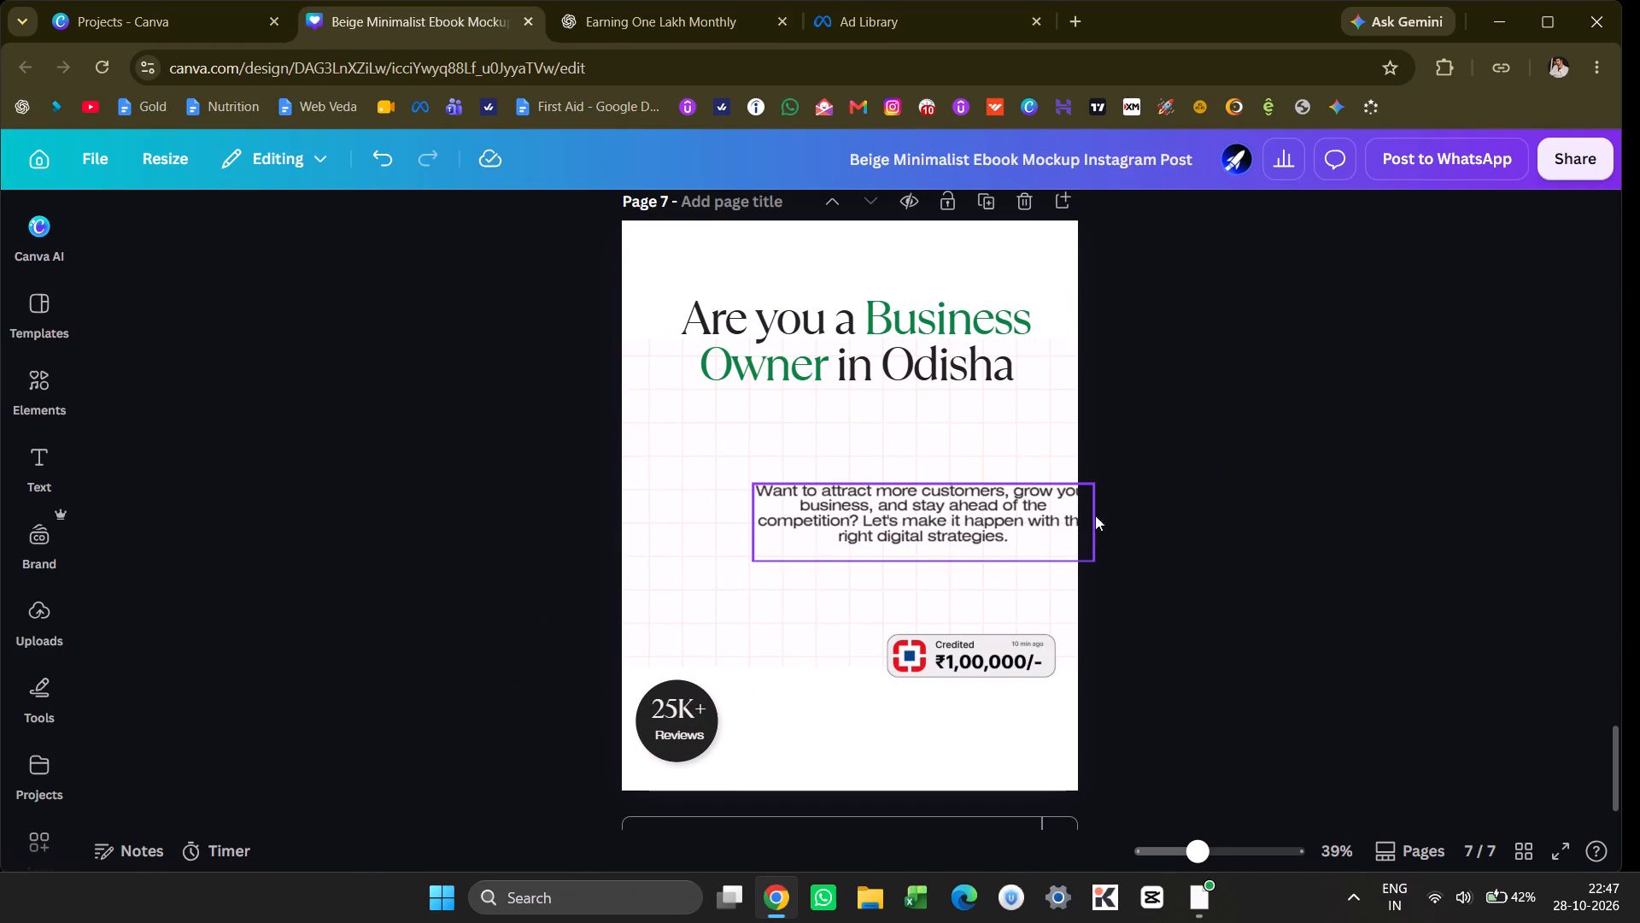
# Center the description paragraph horizontally on page 7, slightly higher below the headline.
pyautogui.moveTo(942, 550); pyautogui.dragTo(870, 537)
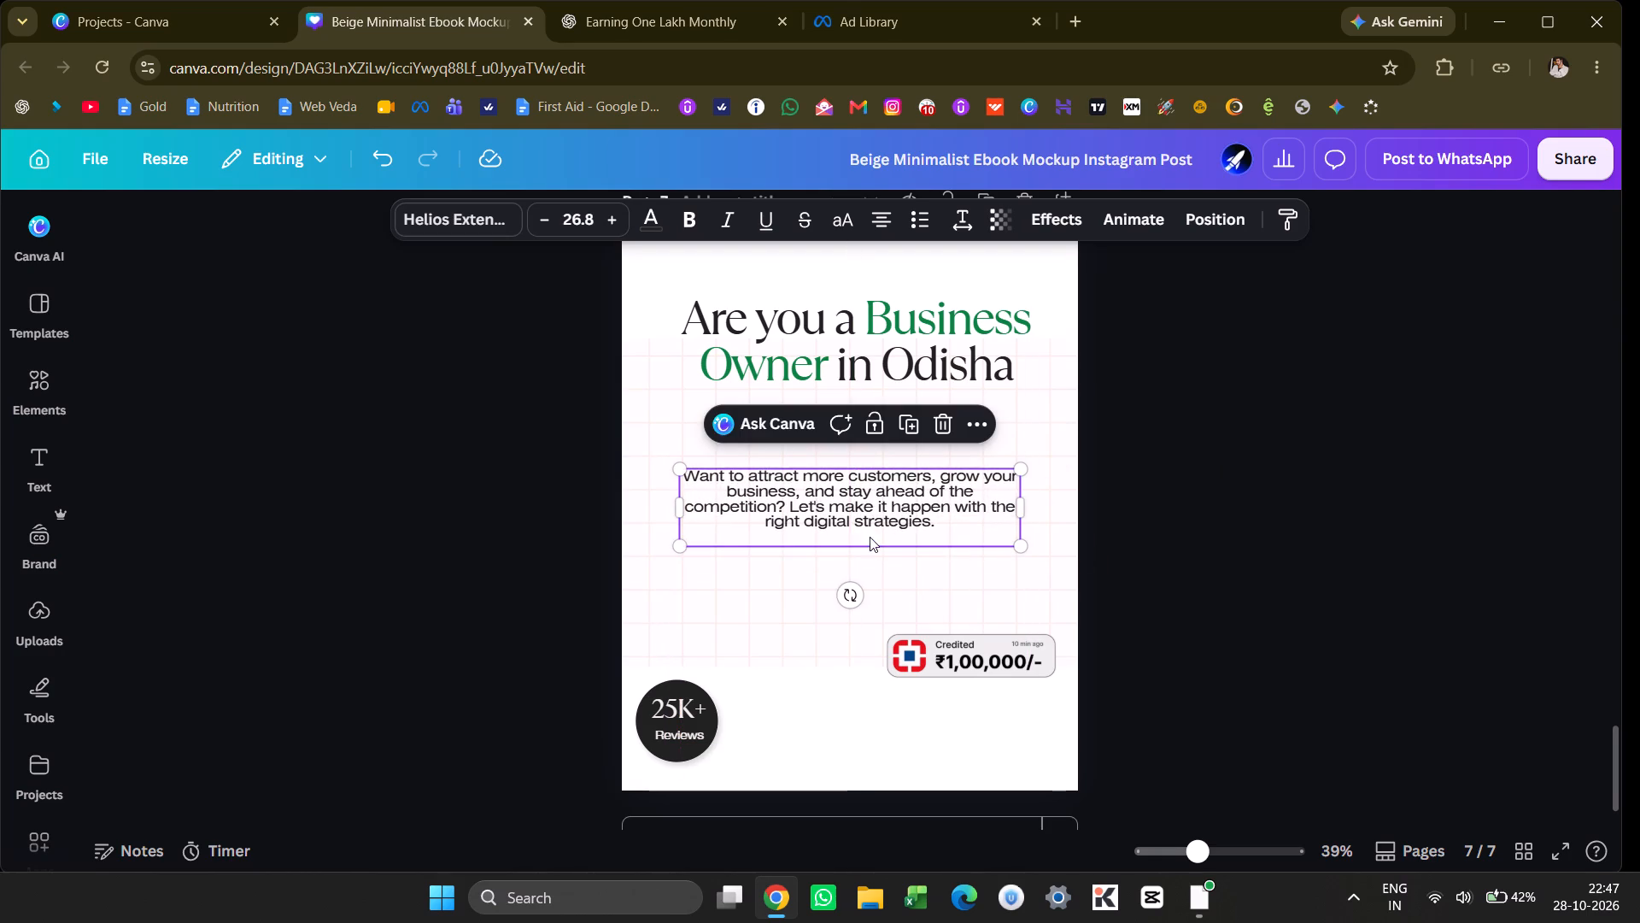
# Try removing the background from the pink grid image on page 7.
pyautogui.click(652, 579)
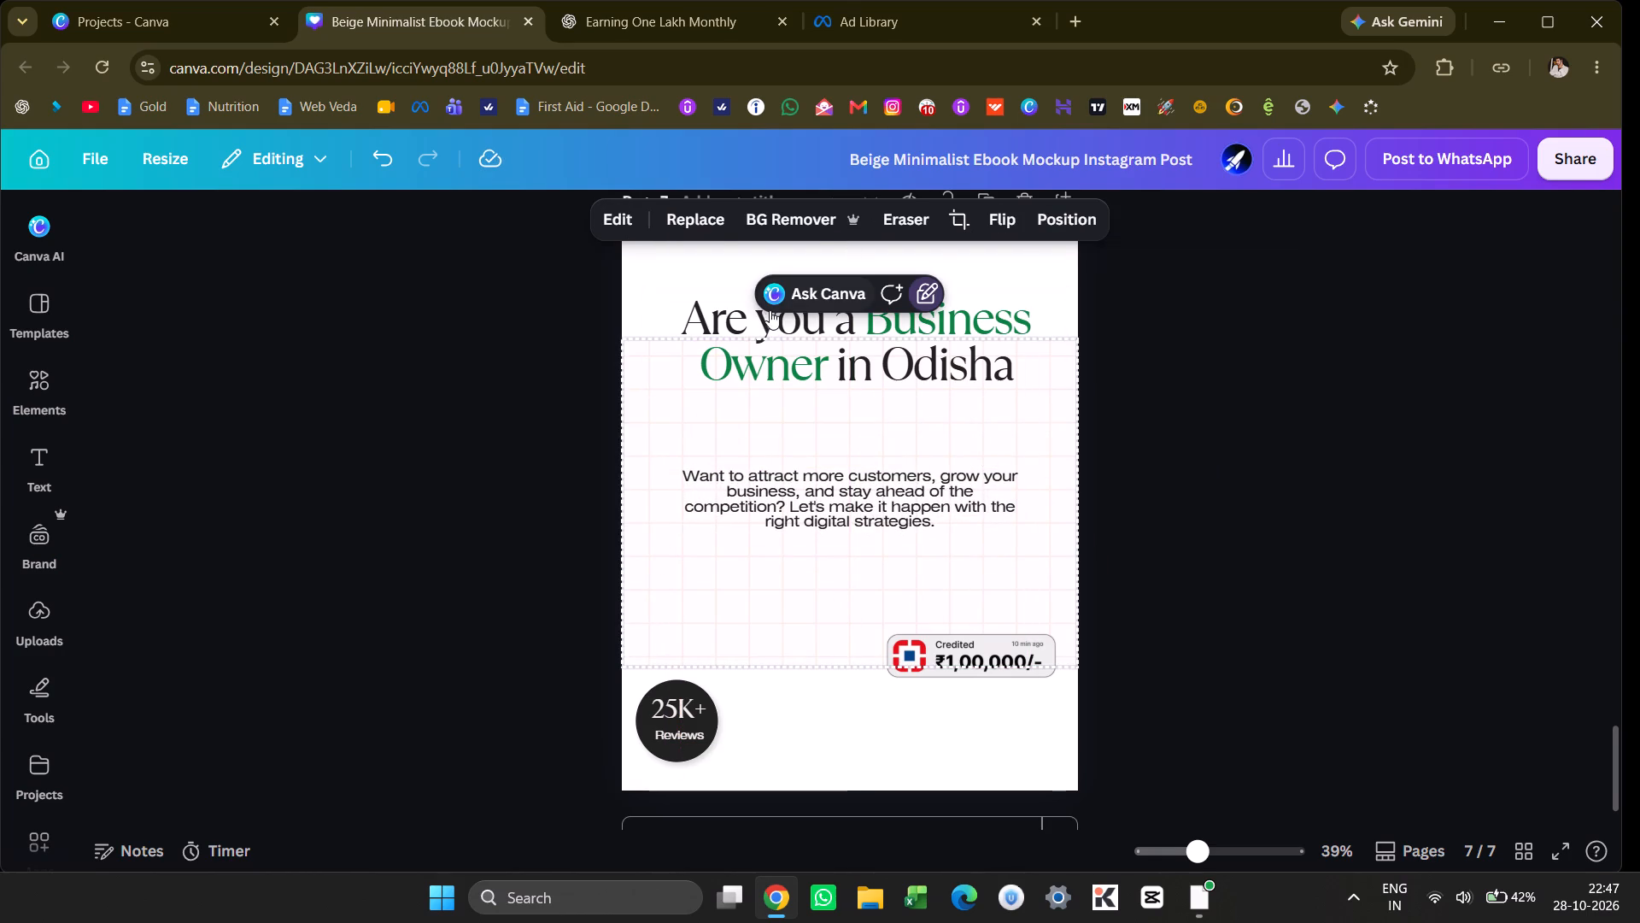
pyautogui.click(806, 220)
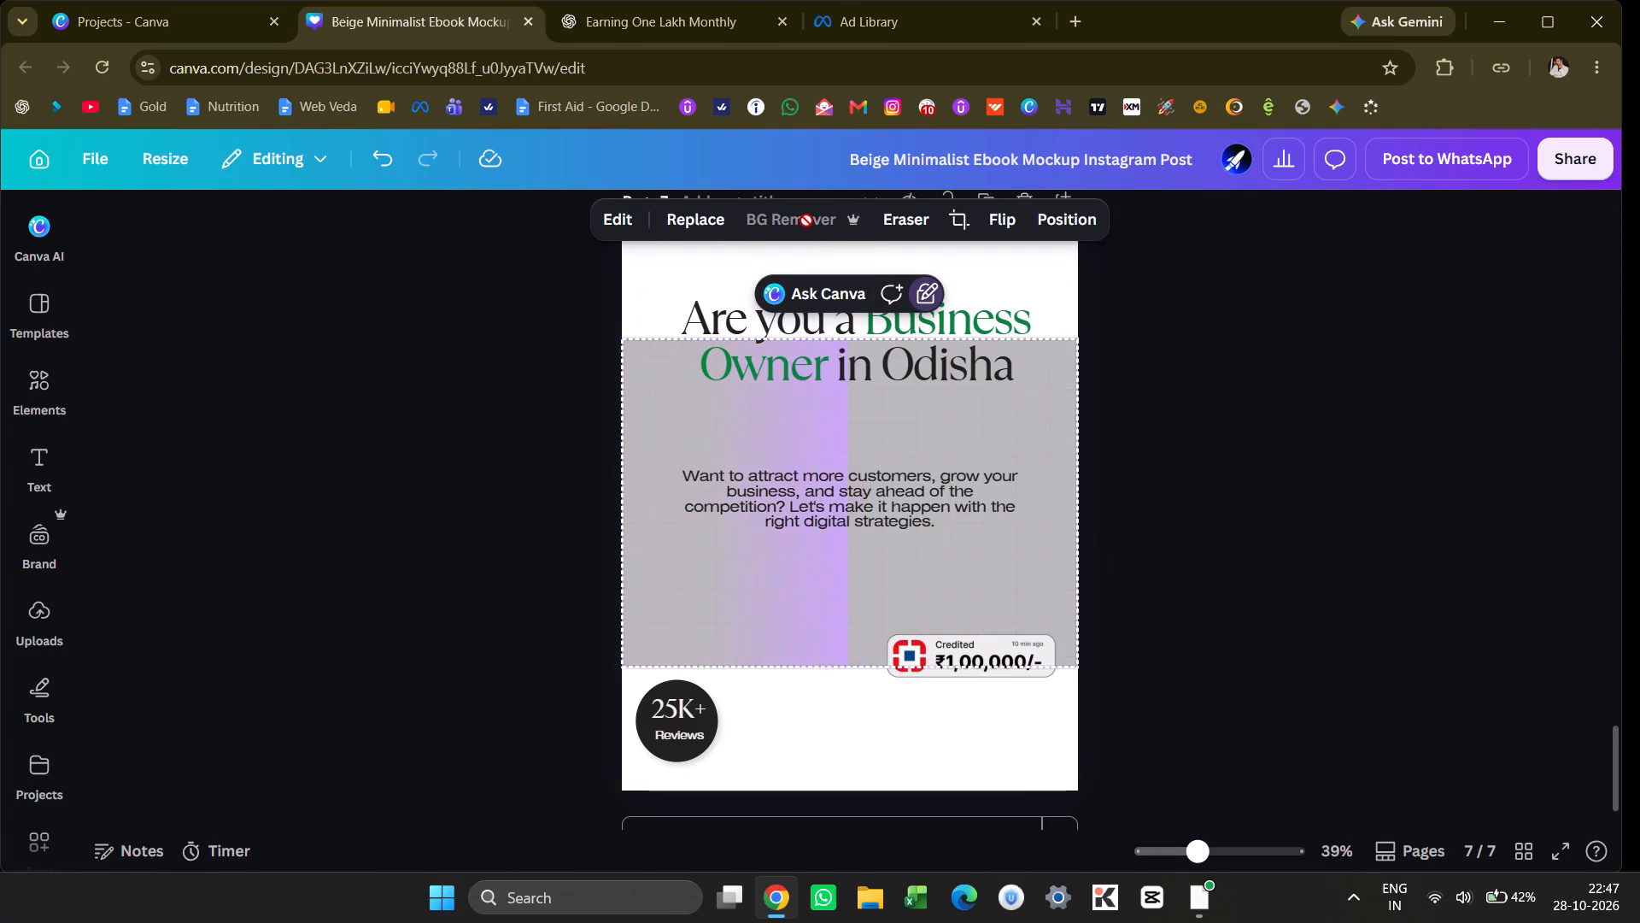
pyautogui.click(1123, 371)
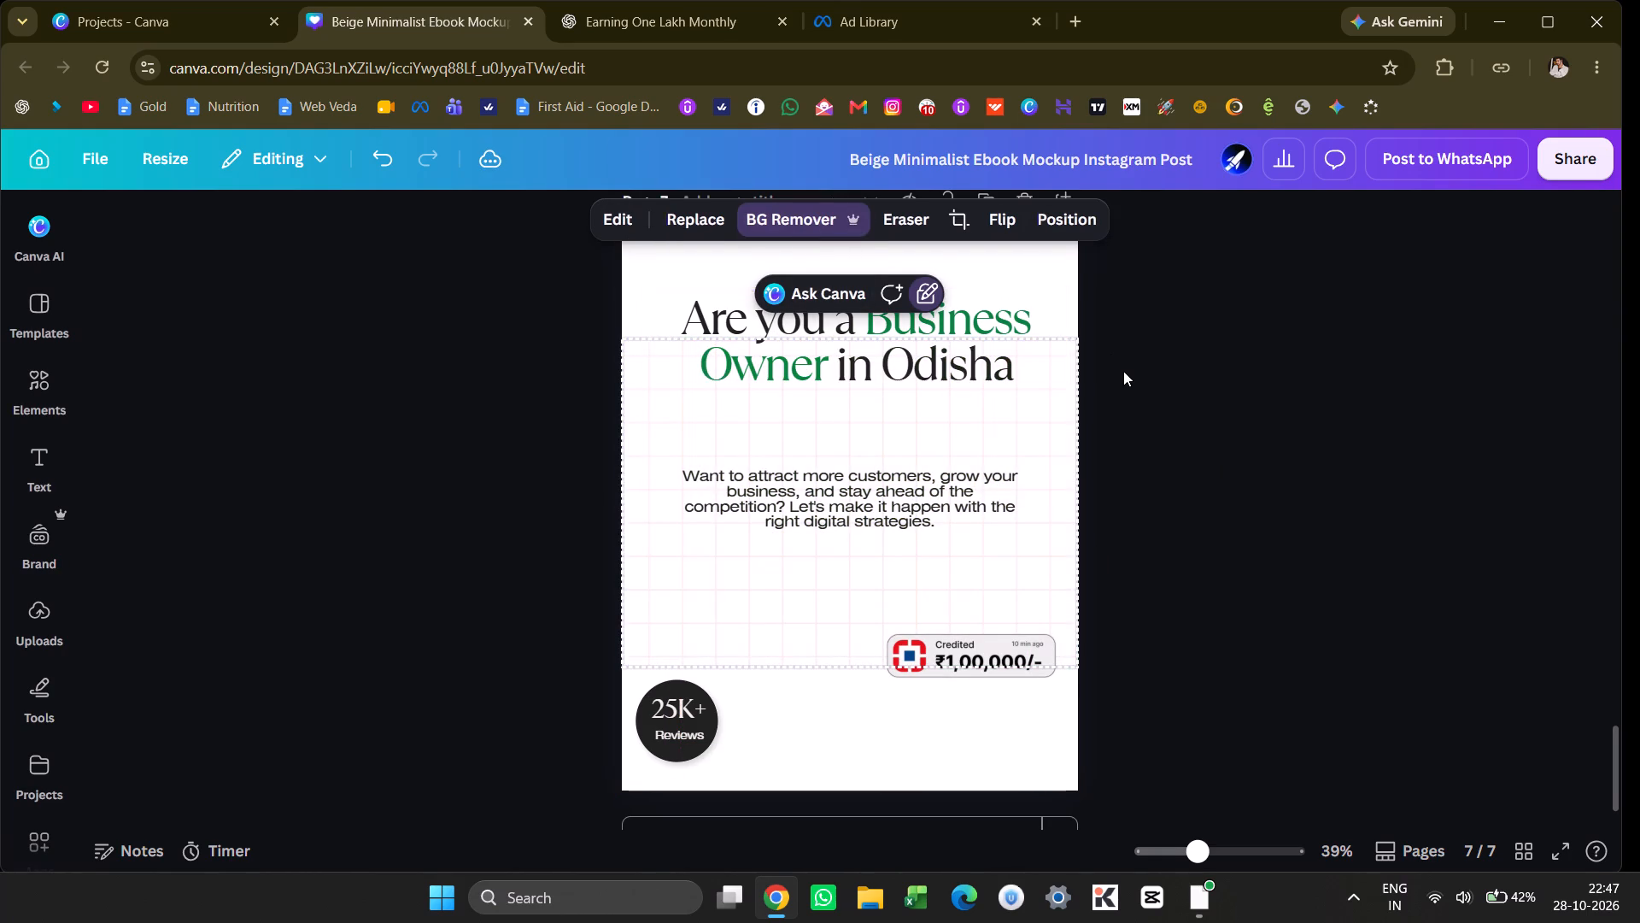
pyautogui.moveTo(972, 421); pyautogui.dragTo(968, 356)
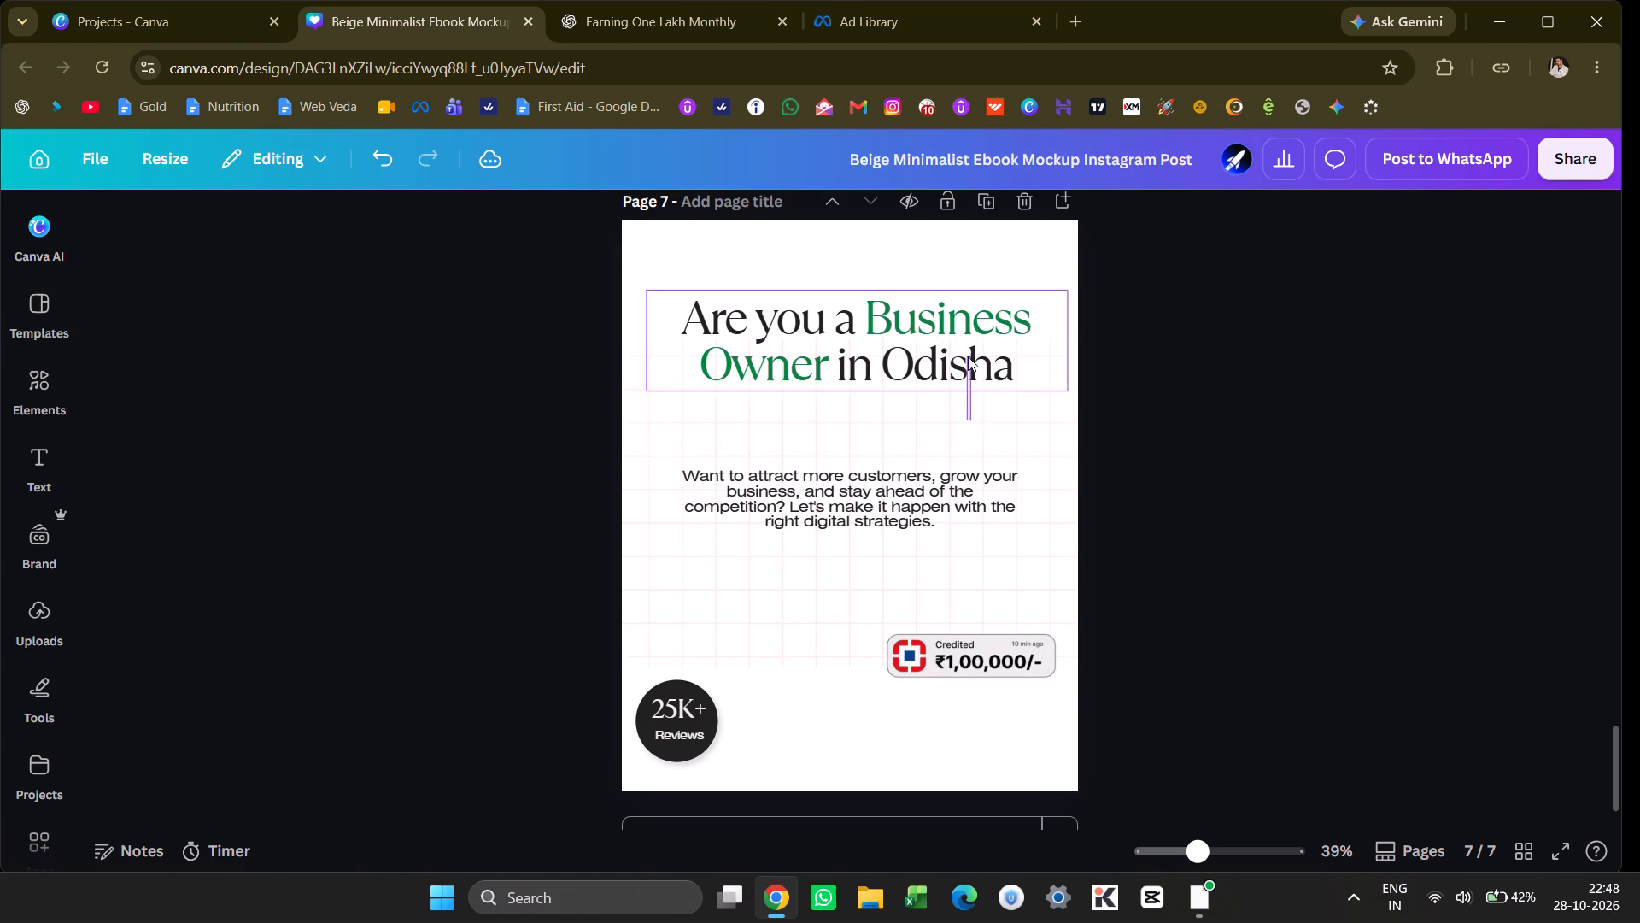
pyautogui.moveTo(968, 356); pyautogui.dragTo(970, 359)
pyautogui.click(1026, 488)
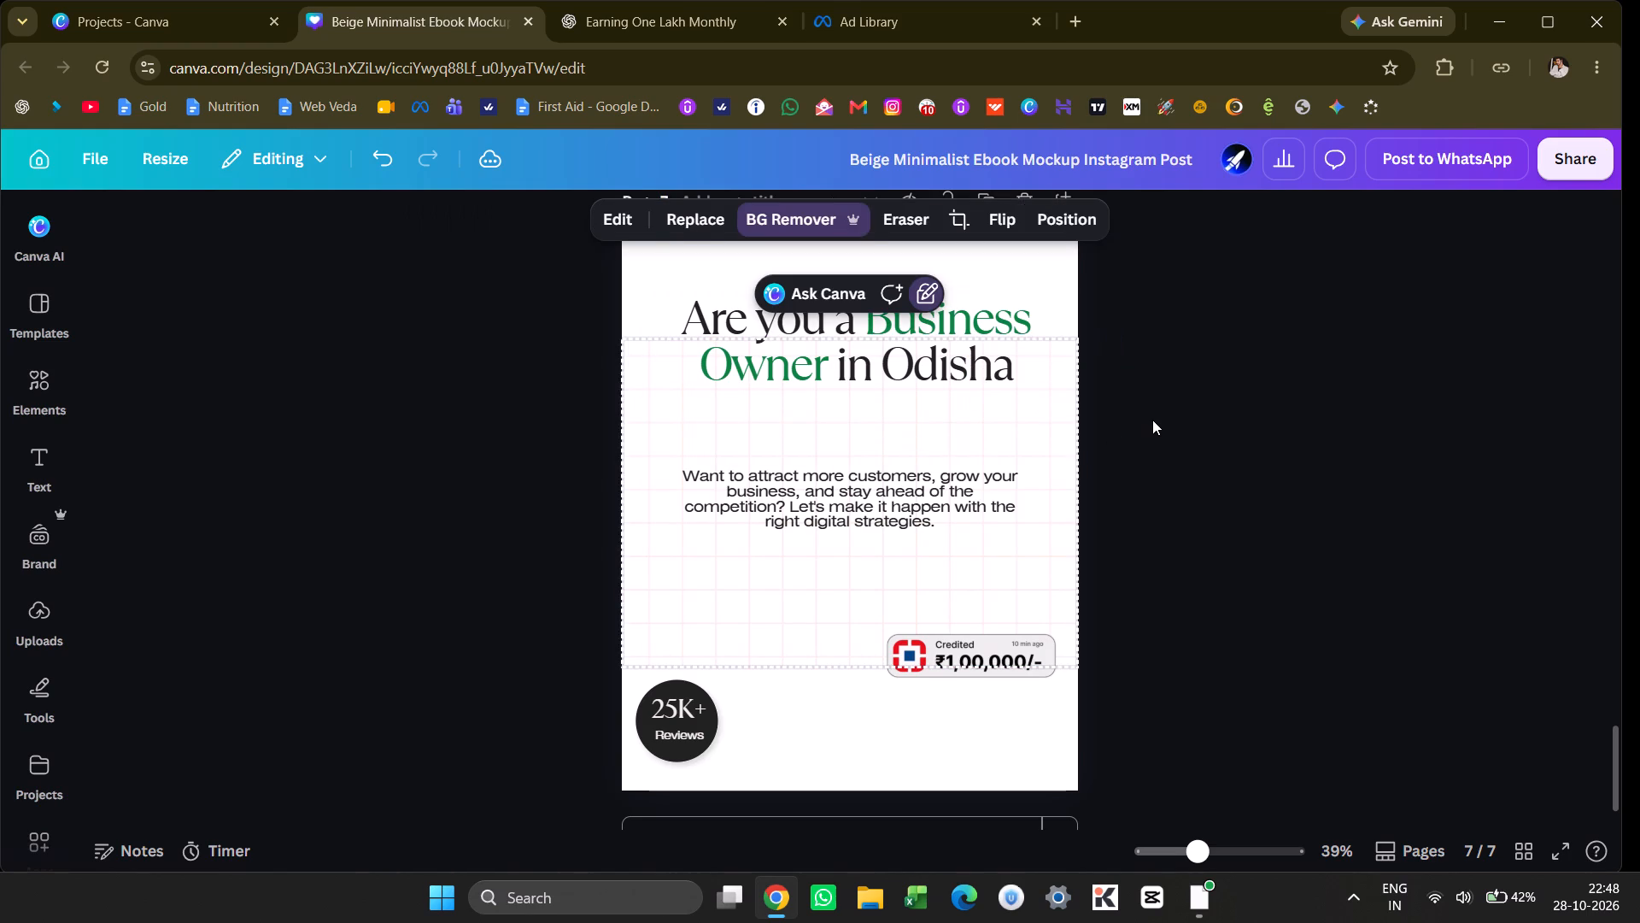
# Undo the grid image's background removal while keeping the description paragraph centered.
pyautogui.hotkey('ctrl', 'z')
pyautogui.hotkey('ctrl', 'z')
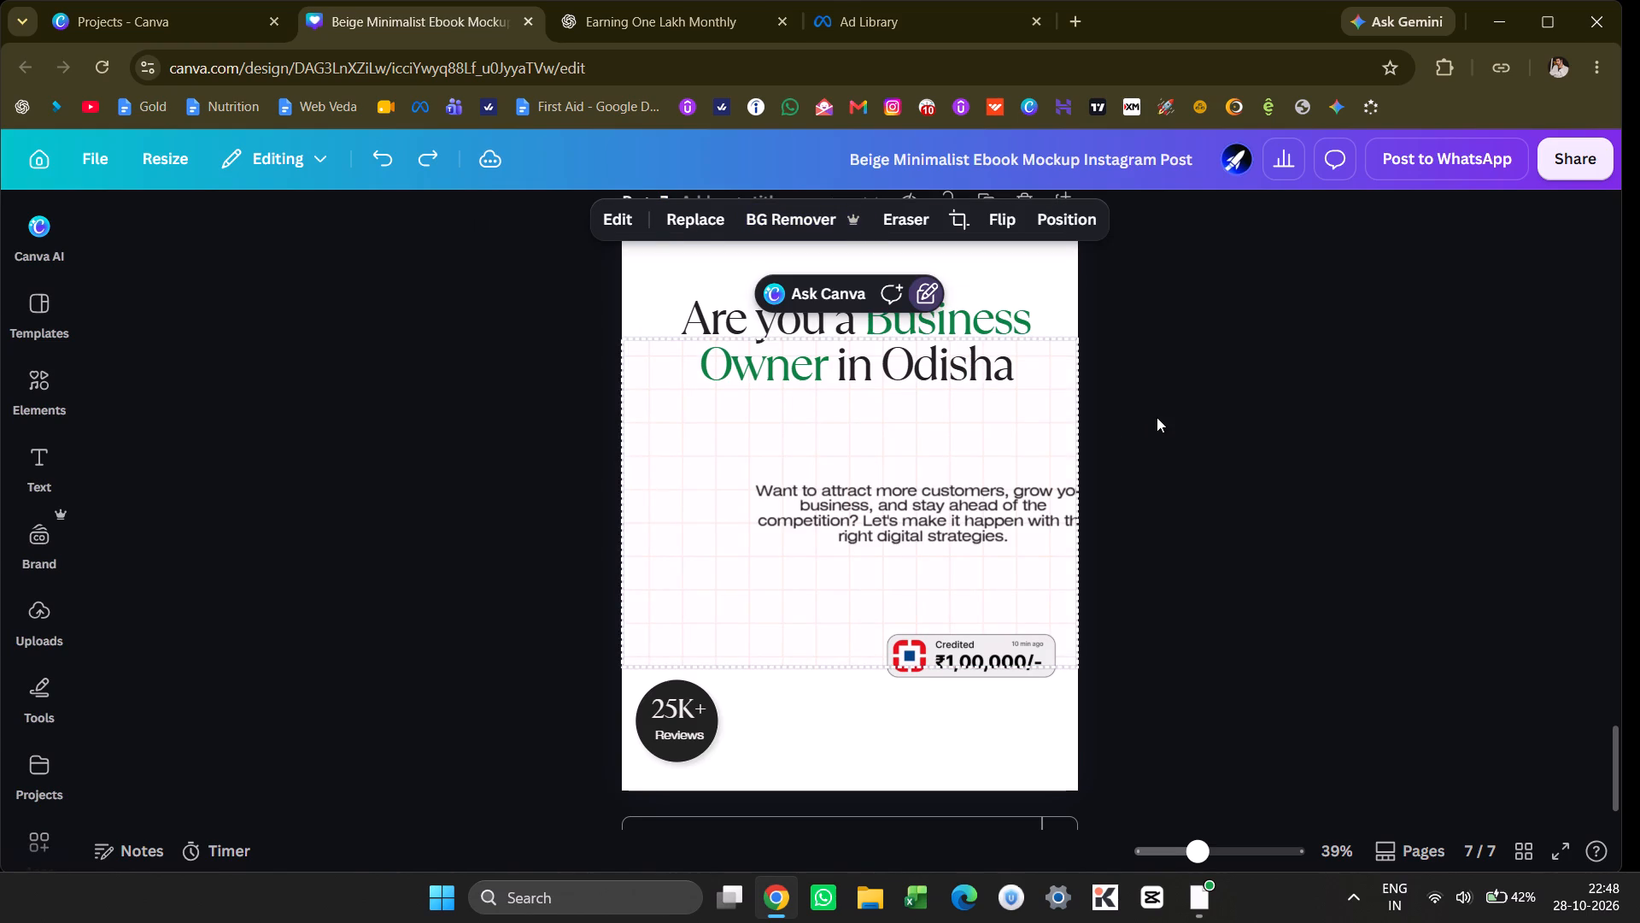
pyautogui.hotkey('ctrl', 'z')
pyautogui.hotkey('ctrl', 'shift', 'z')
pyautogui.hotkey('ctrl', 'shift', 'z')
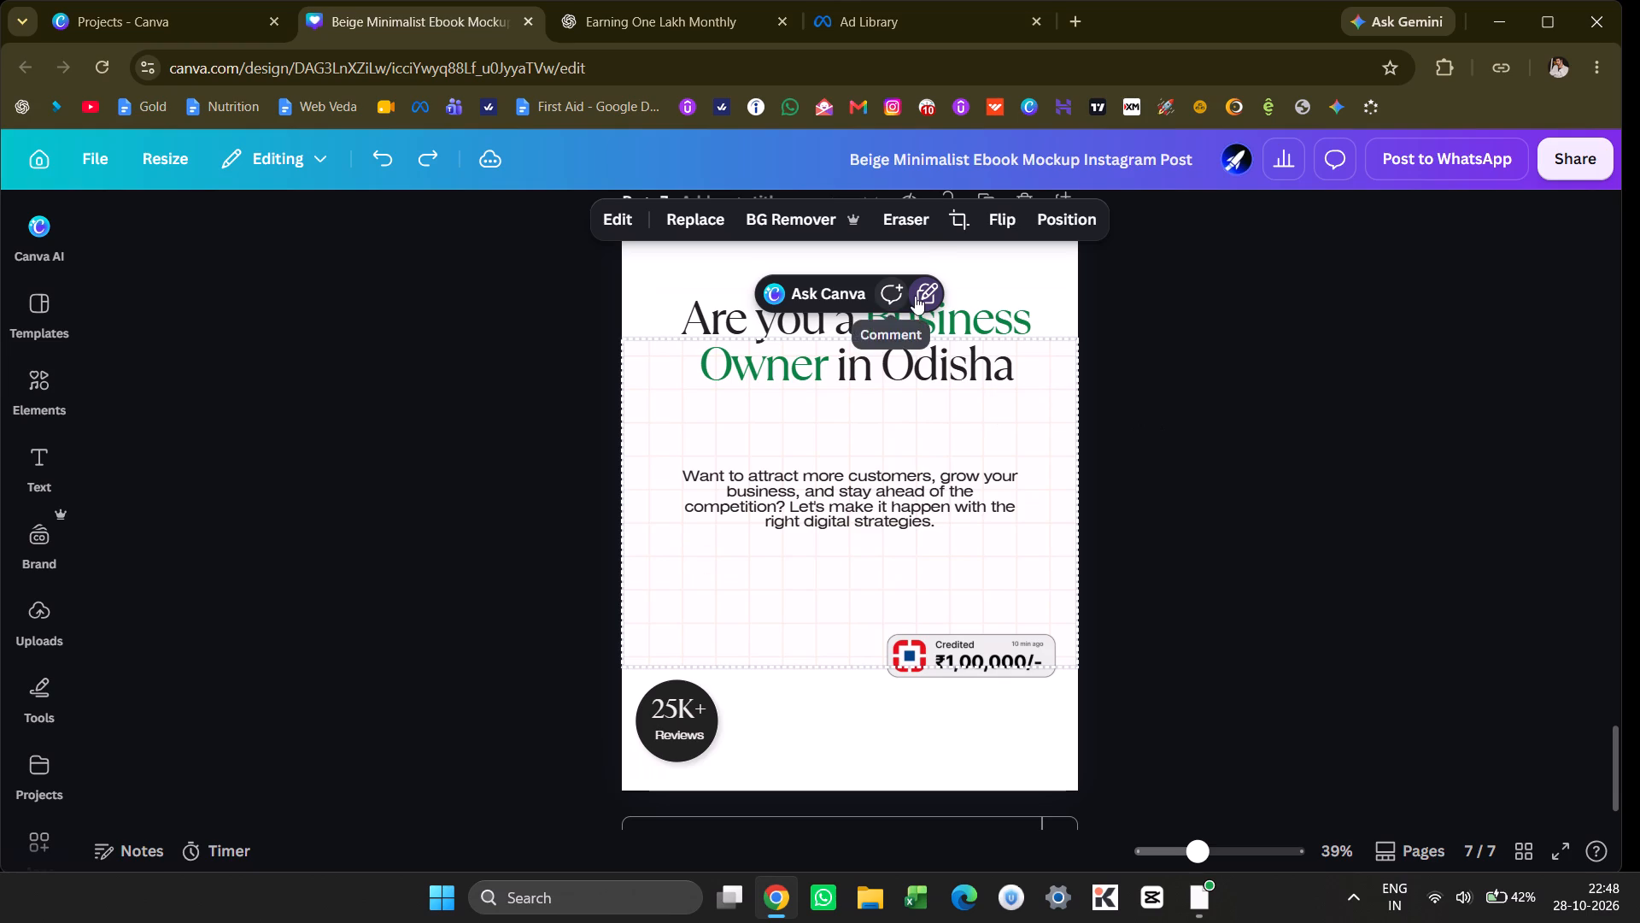
# Unlock the pink grid background and move it up behind the headline and description on page 7.
pyautogui.click(919, 296)
pyautogui.click(919, 296)
pyautogui.click(1159, 396)
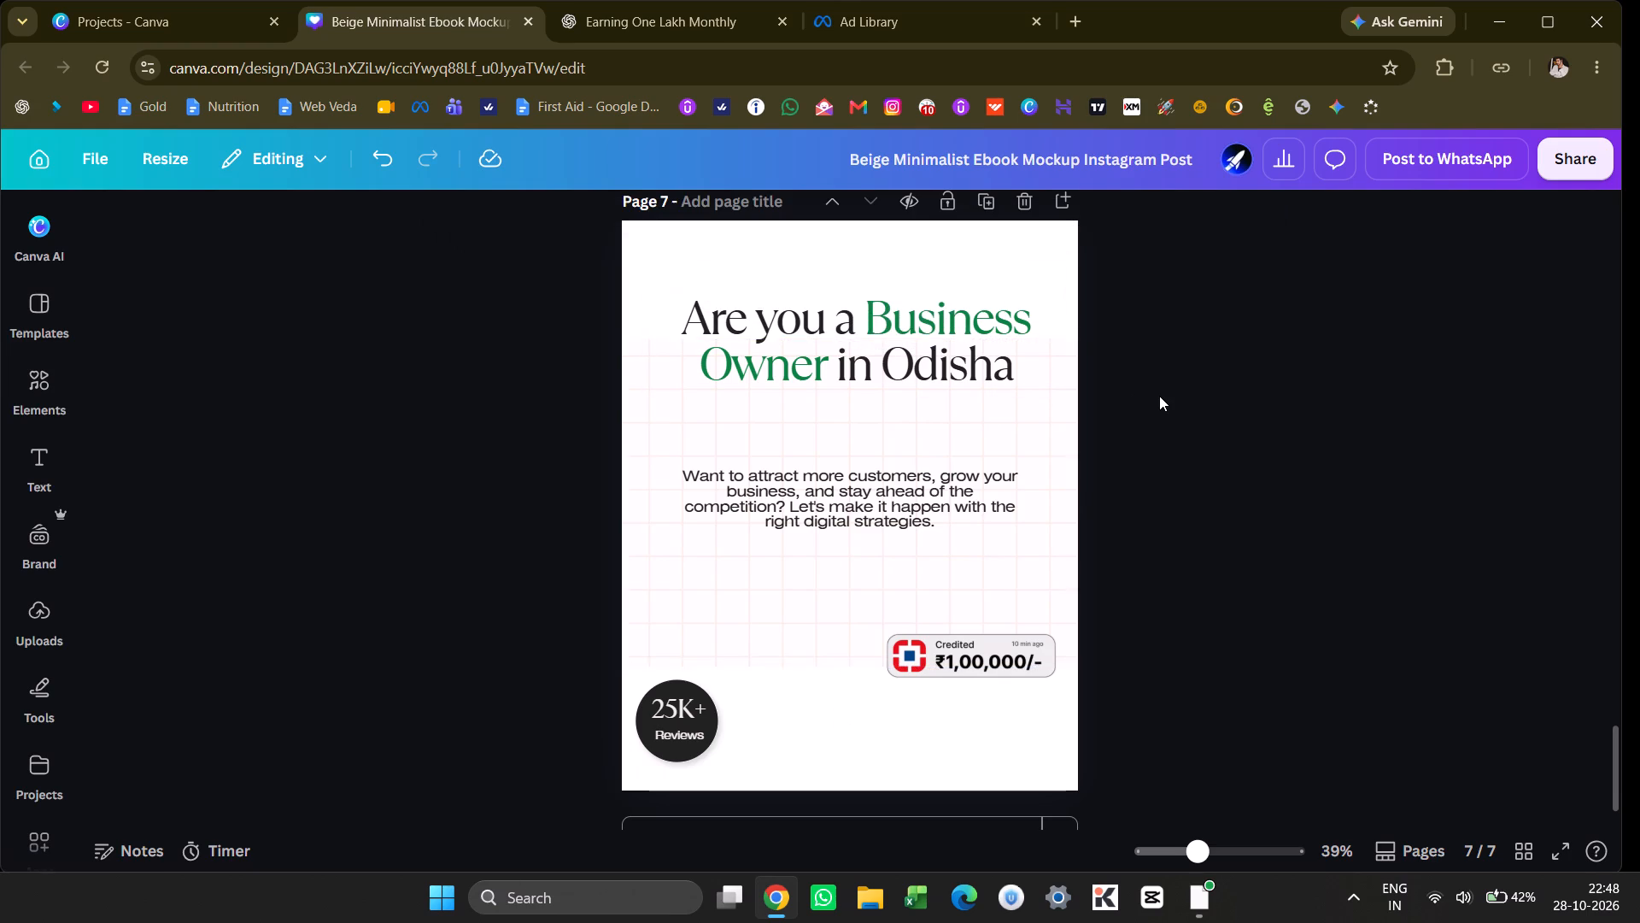
pyautogui.moveTo(1039, 409); pyautogui.dragTo(1032, 320)
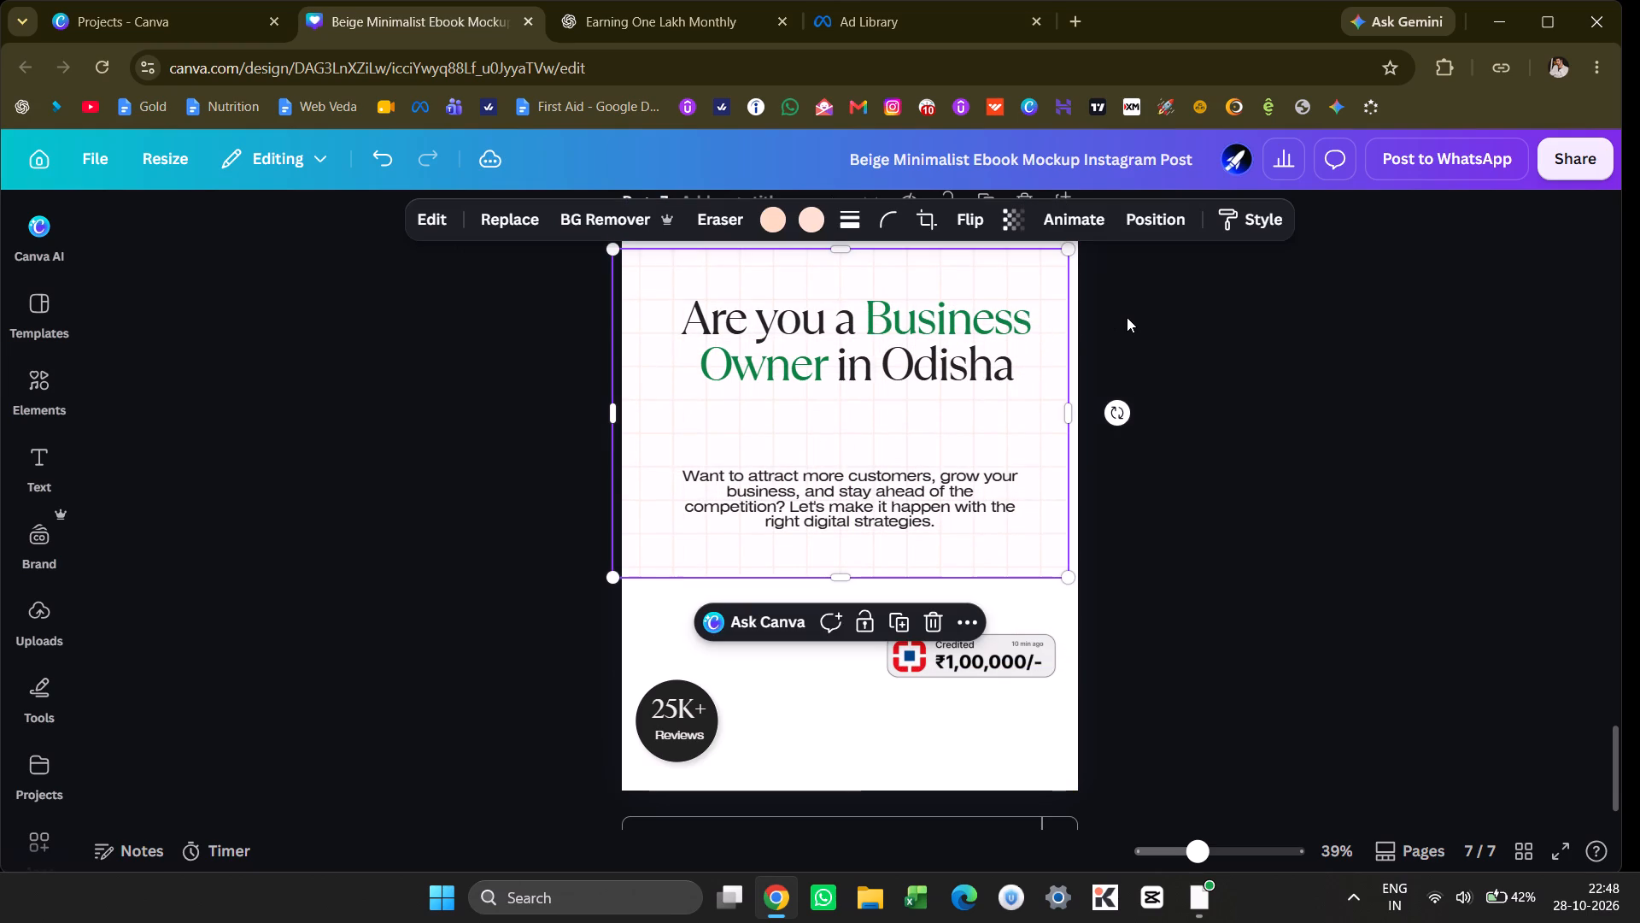
pyautogui.click(1127, 317)
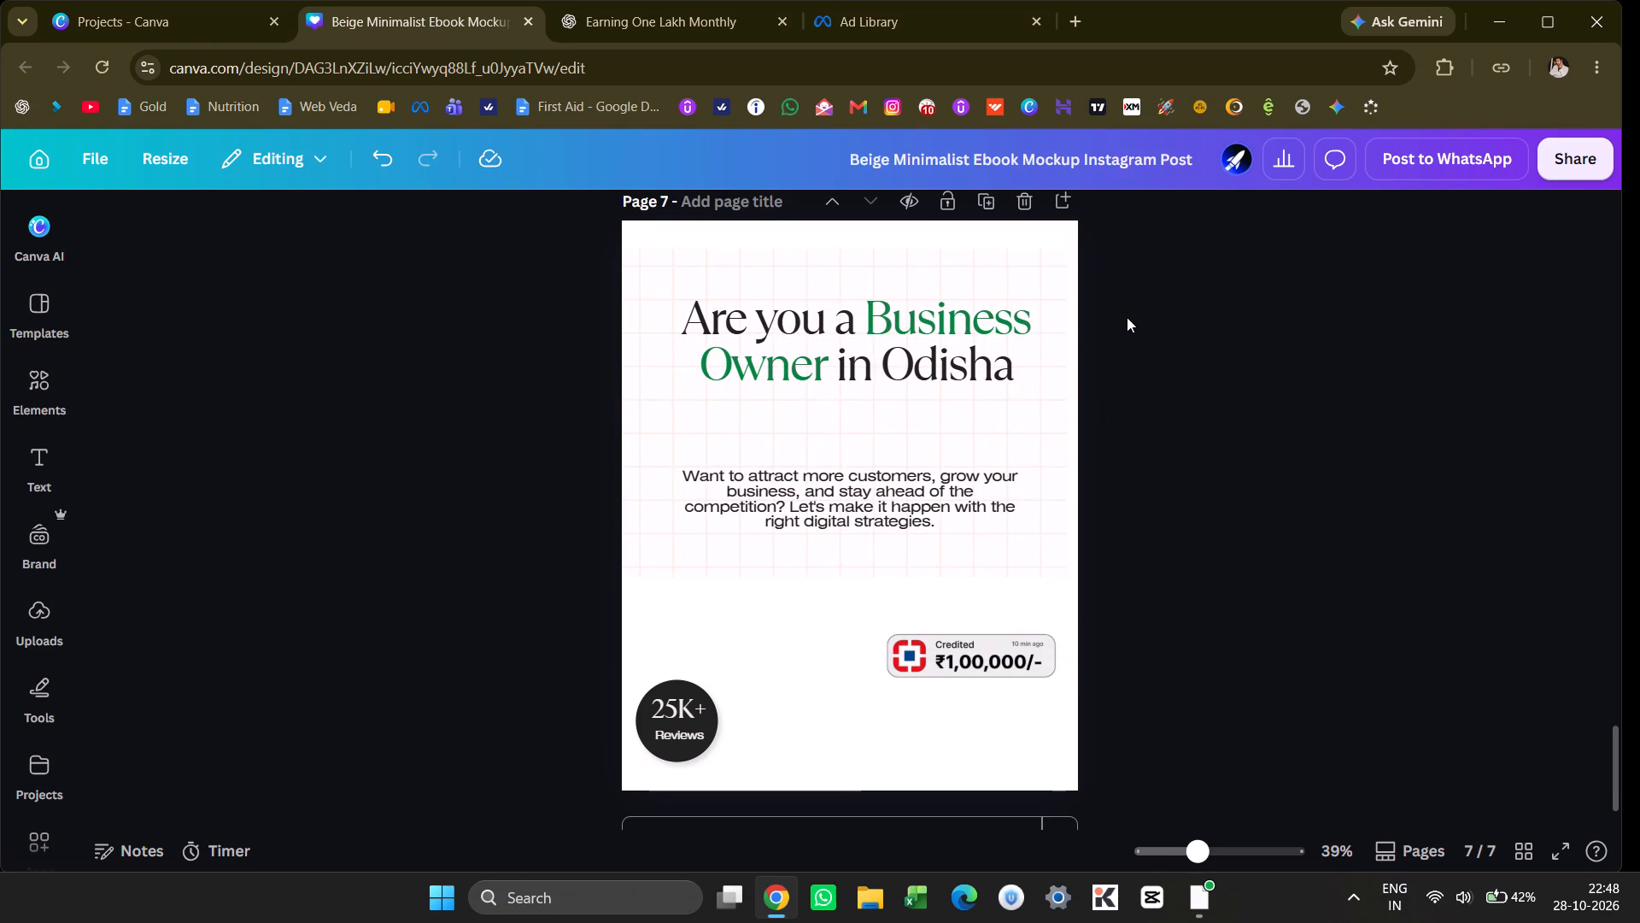
# Nudge the pink grid background slightly upward on page 7 and align it with the page's horizontal centre.
pyautogui.click(989, 285)
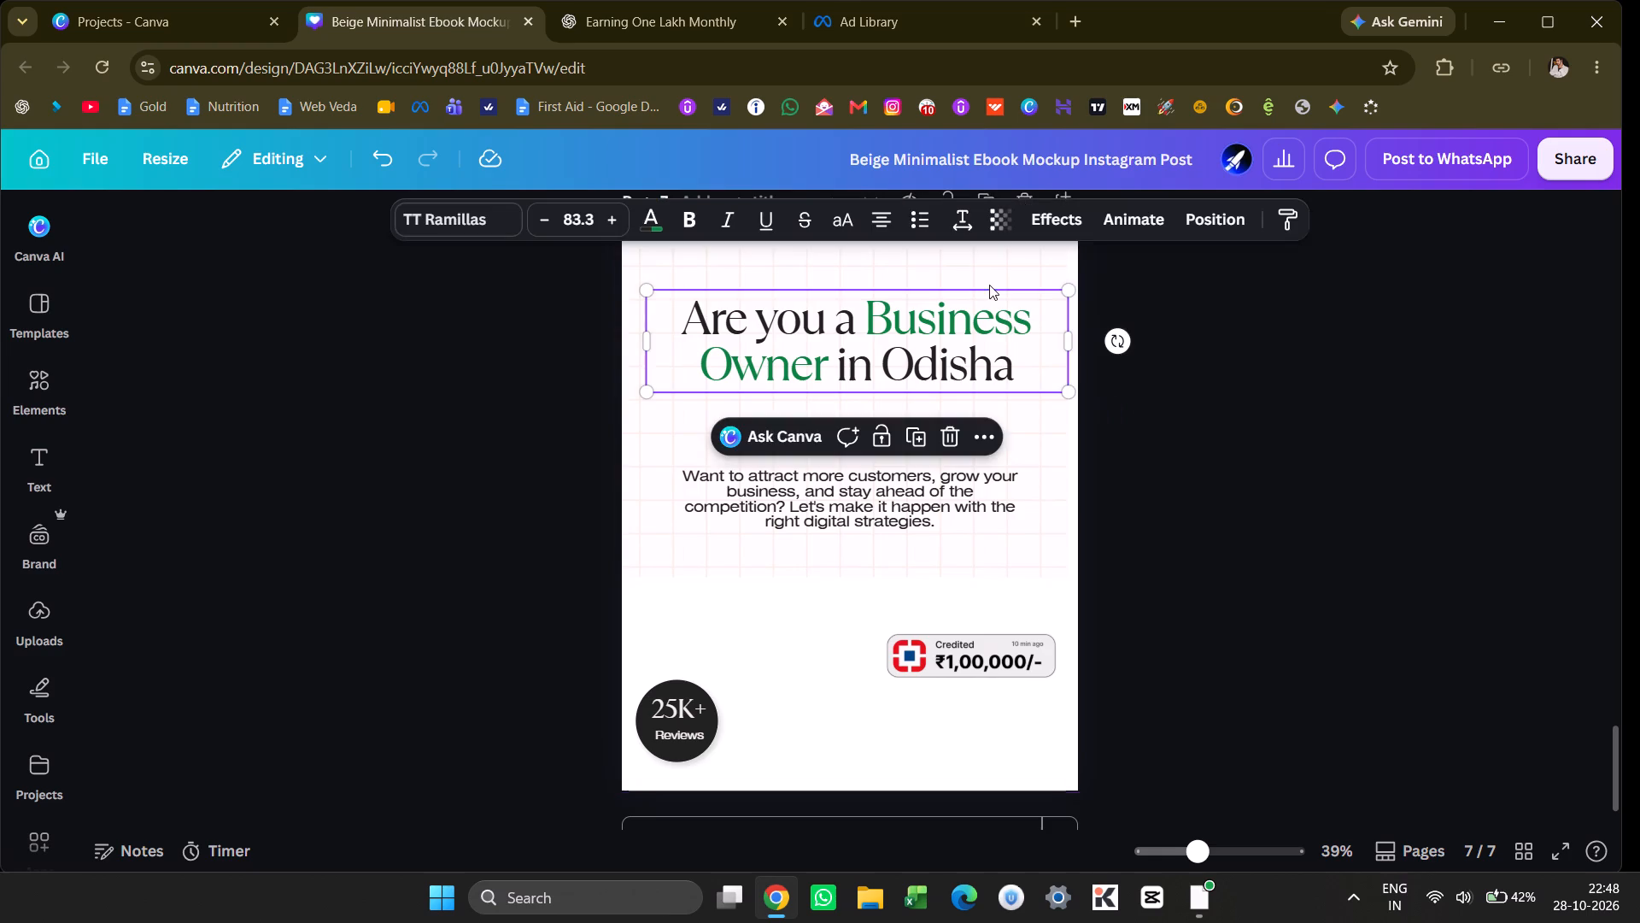
pyautogui.click(1026, 262)
pyautogui.moveTo(1006, 274); pyautogui.dragTo(1011, 265)
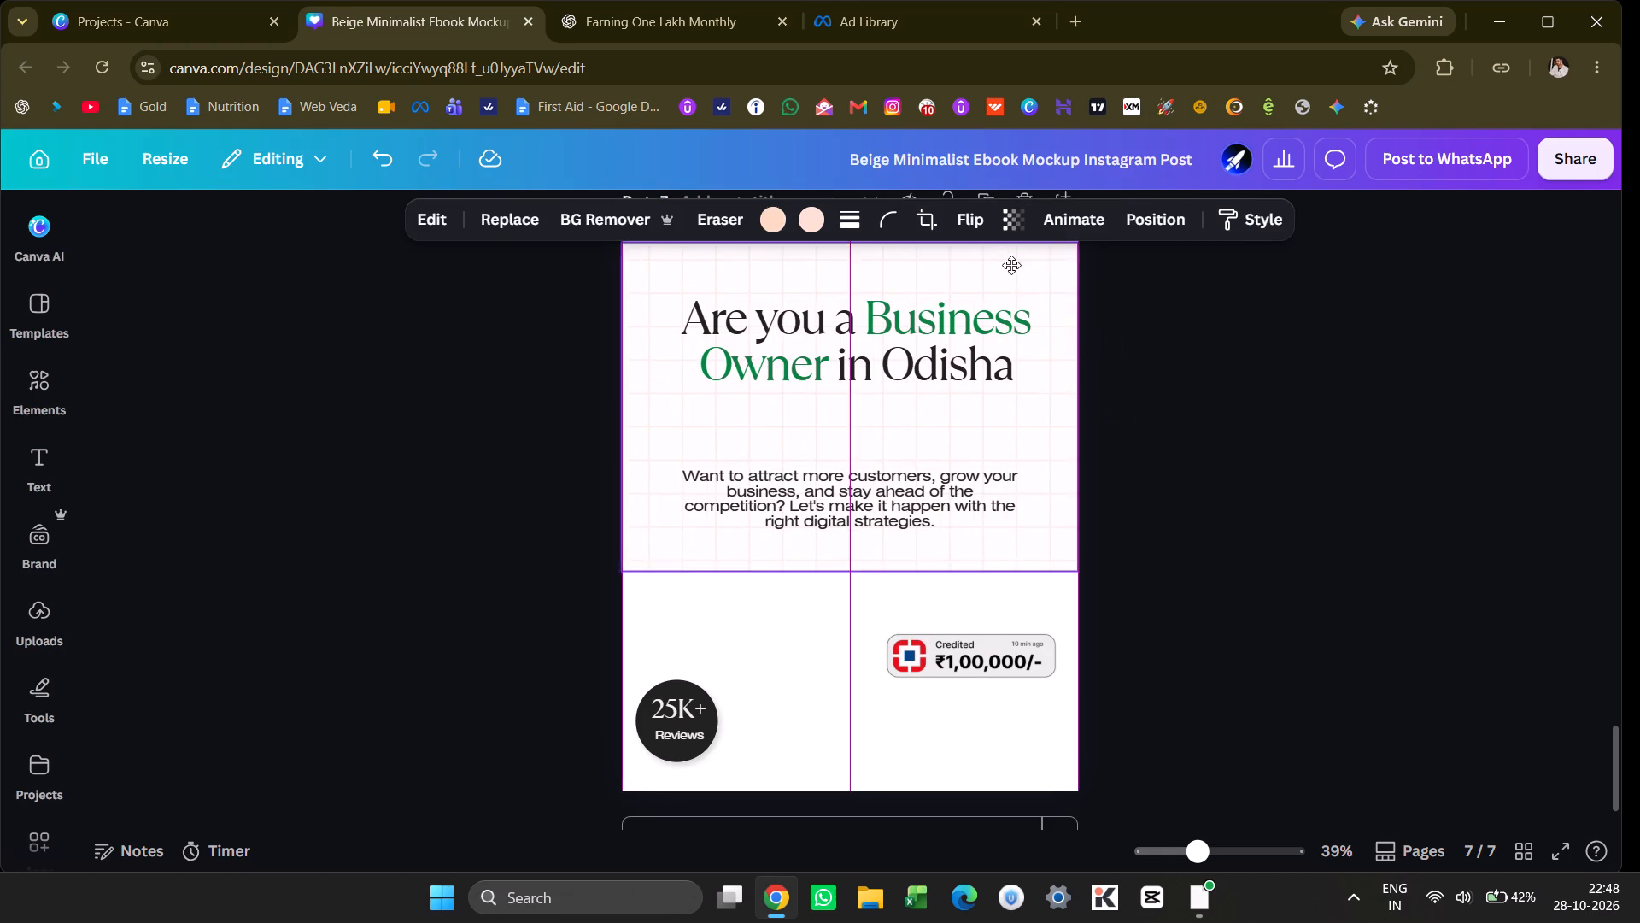
pyautogui.moveTo(1011, 265); pyautogui.dragTo(1010, 267)
pyautogui.click(1139, 332)
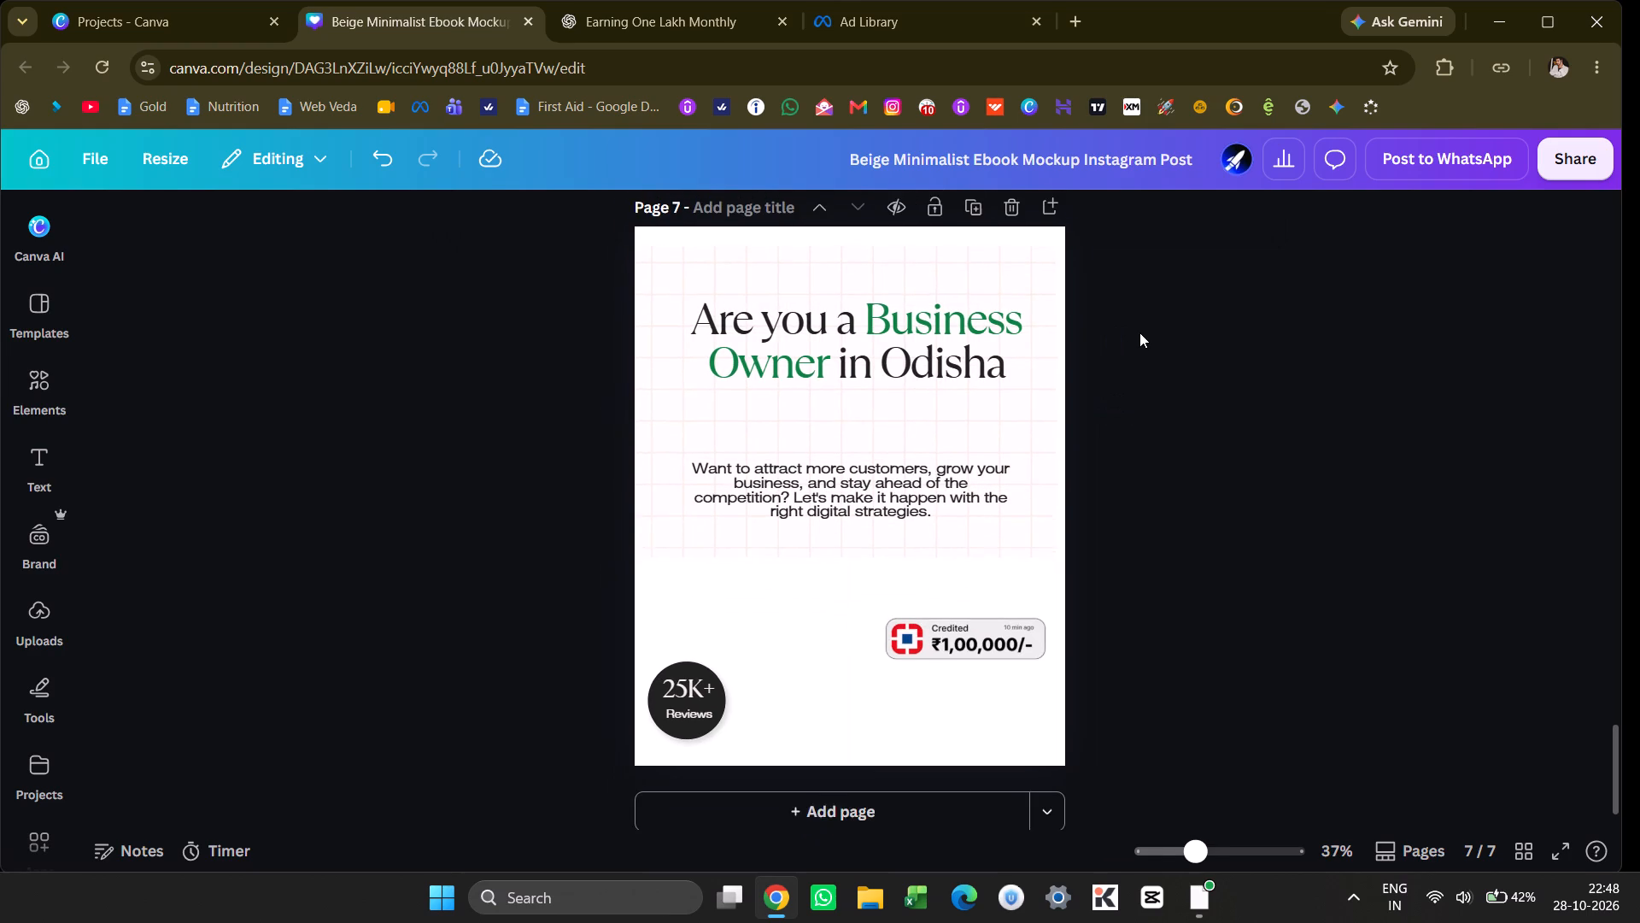
# Move the headline "Are you a Business Owner in Odisha" slightly down toward the description on page 7.
pyautogui.moveTo(936, 327); pyautogui.dragTo(938, 349)
pyautogui.click(1185, 464)
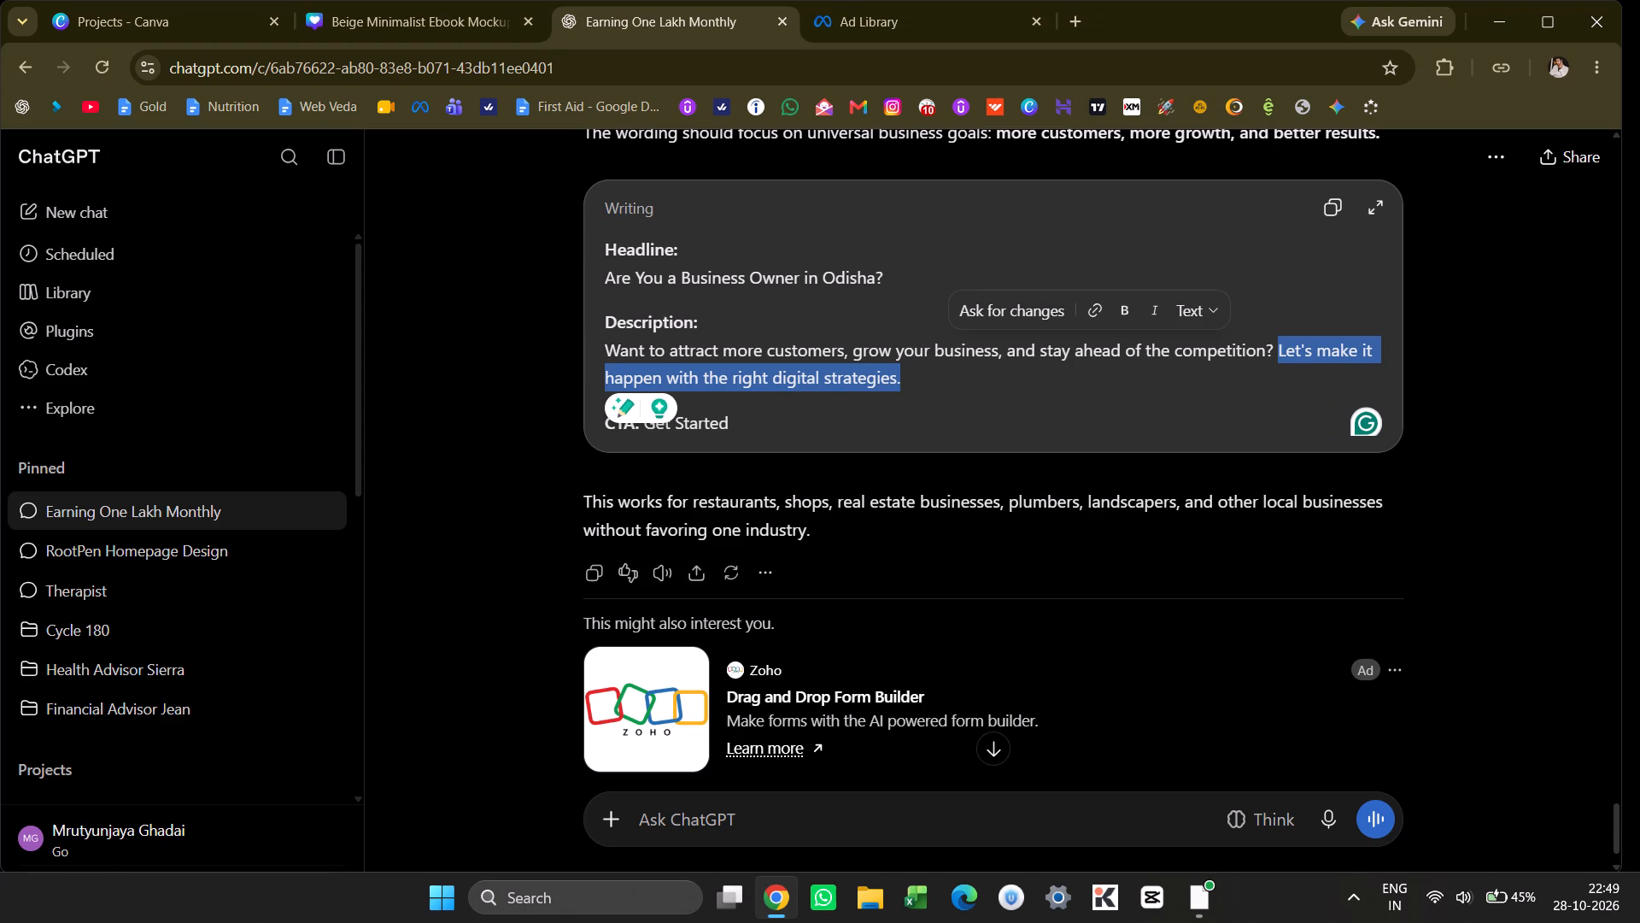
# Switch back to the Canva design and review the headline, description and empty area below them on page 7.
pyautogui.click(454, 18)
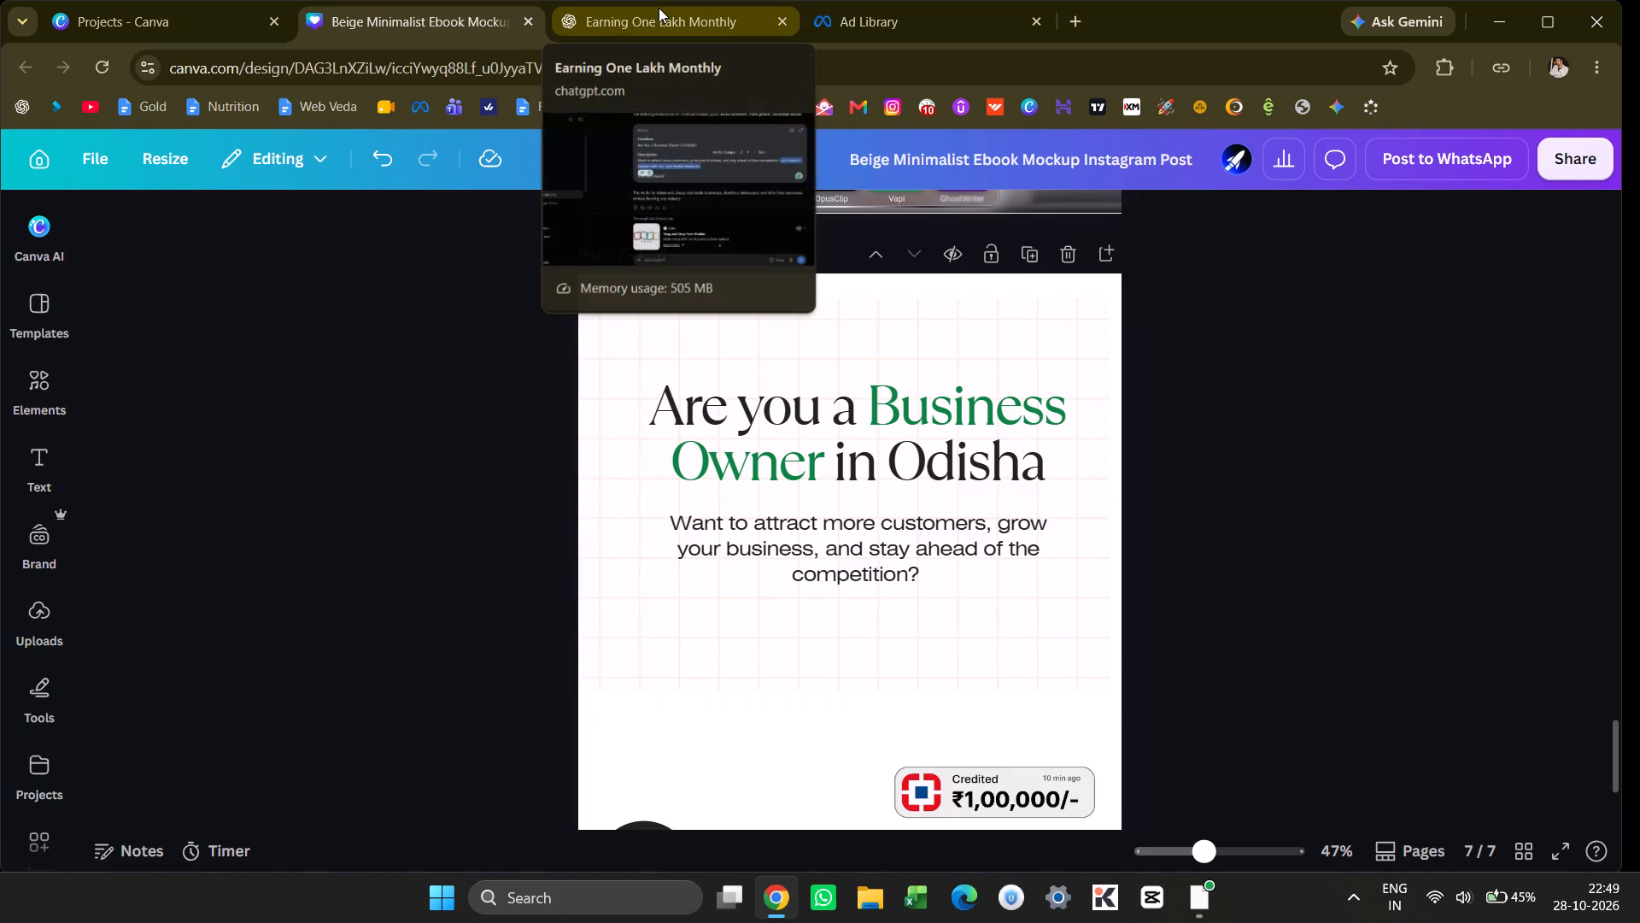
pyautogui.click(849, 459)
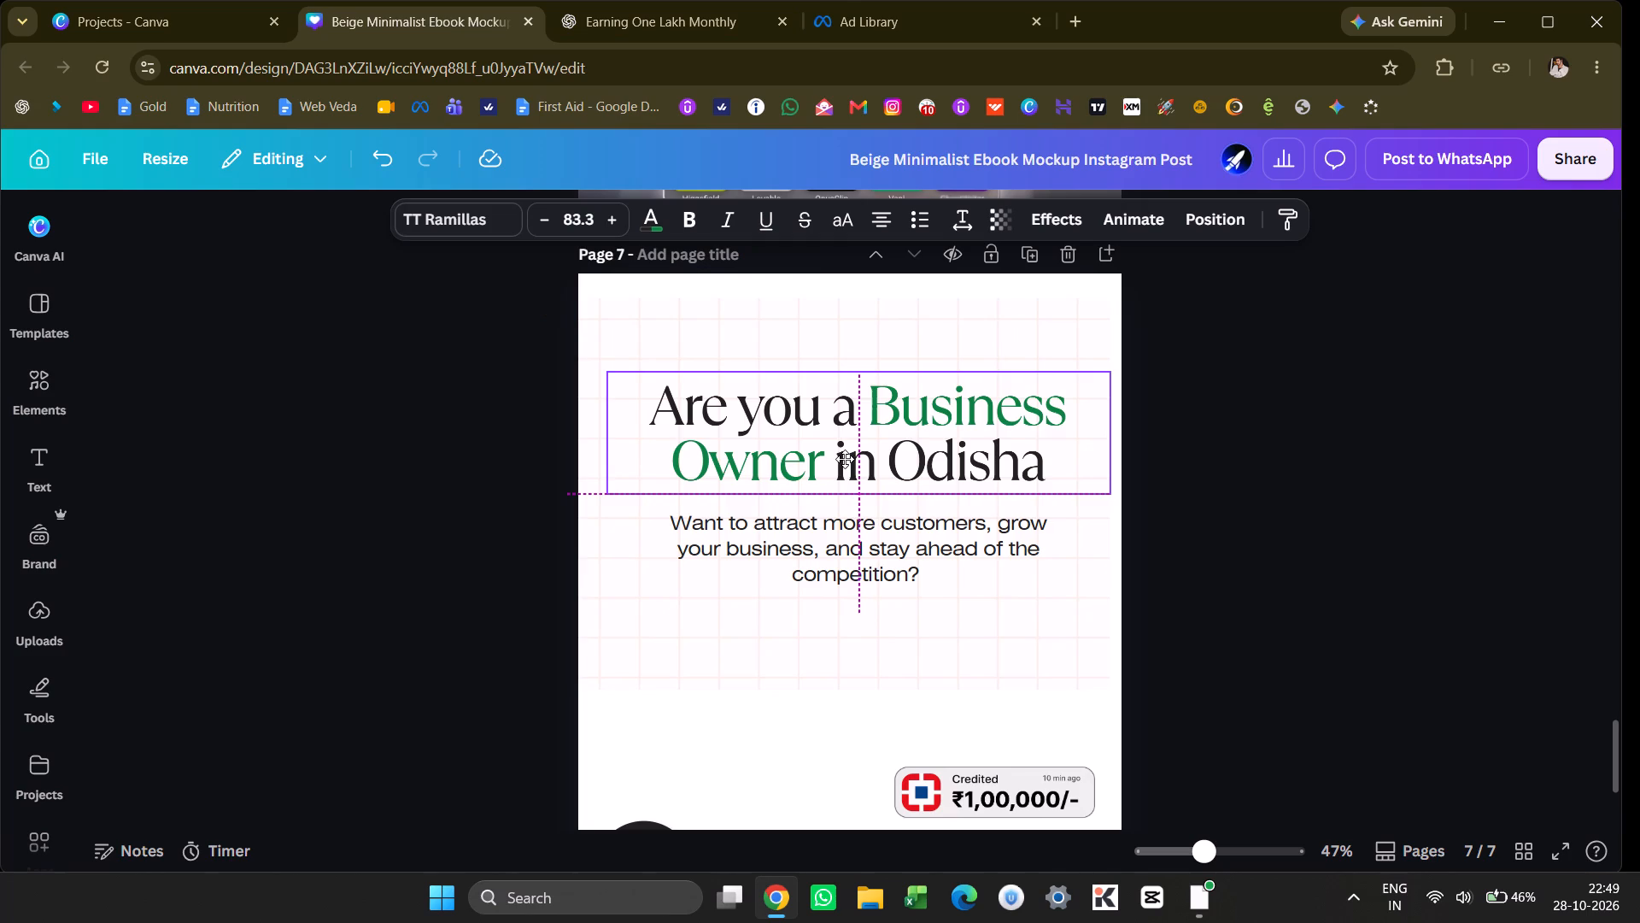
pyautogui.click(1207, 462)
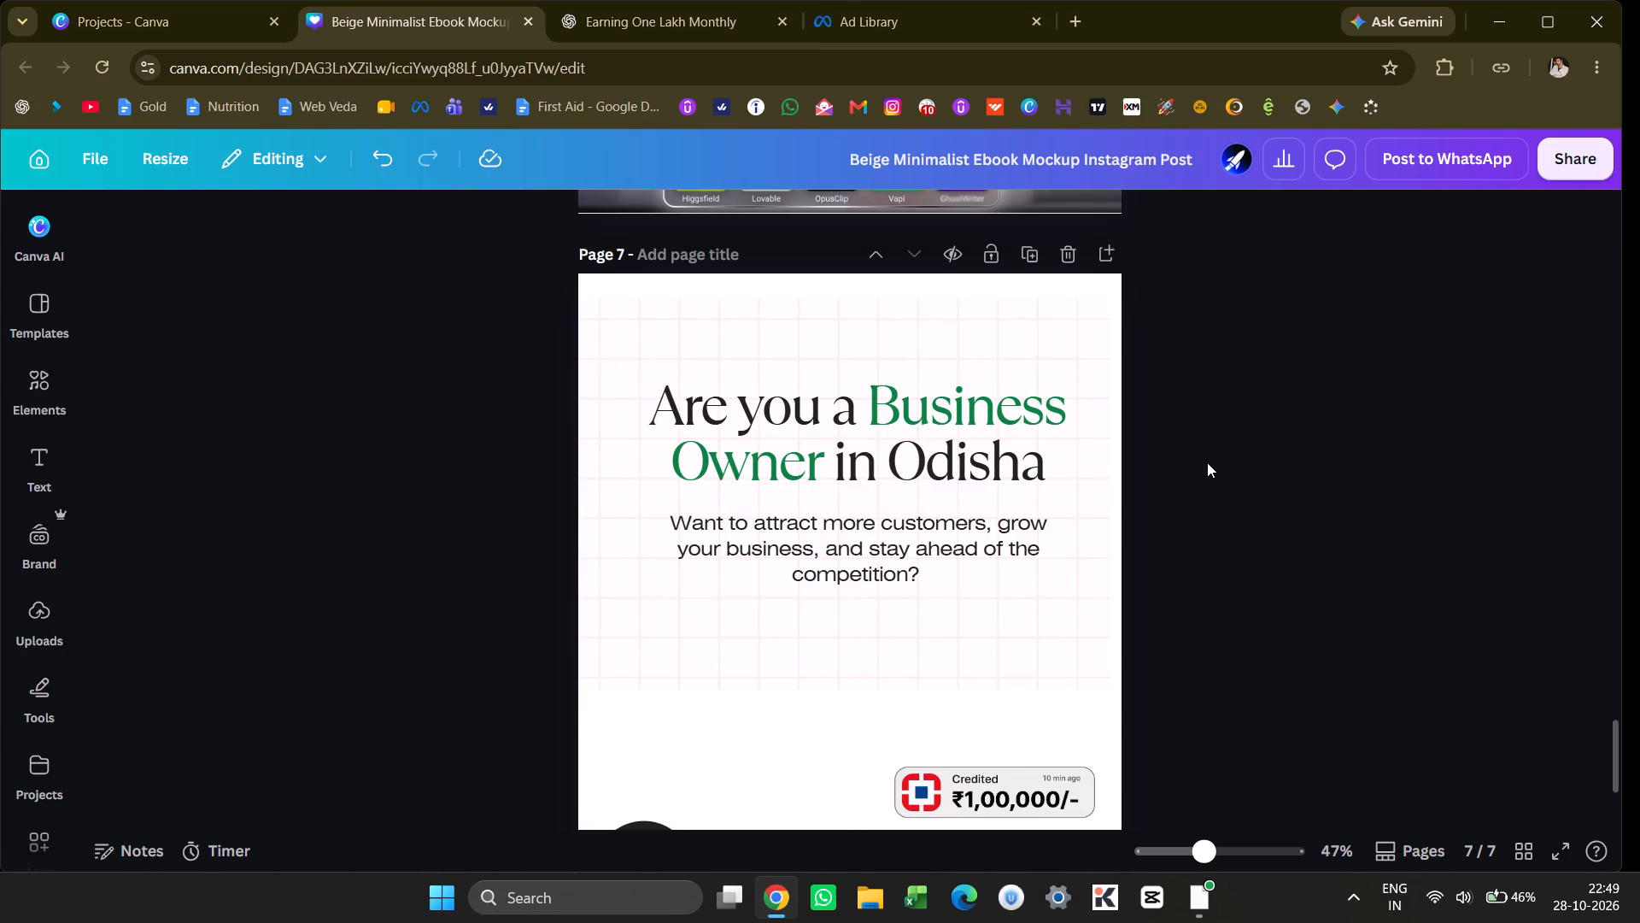
pyautogui.scroll(-1, 1212, 519)
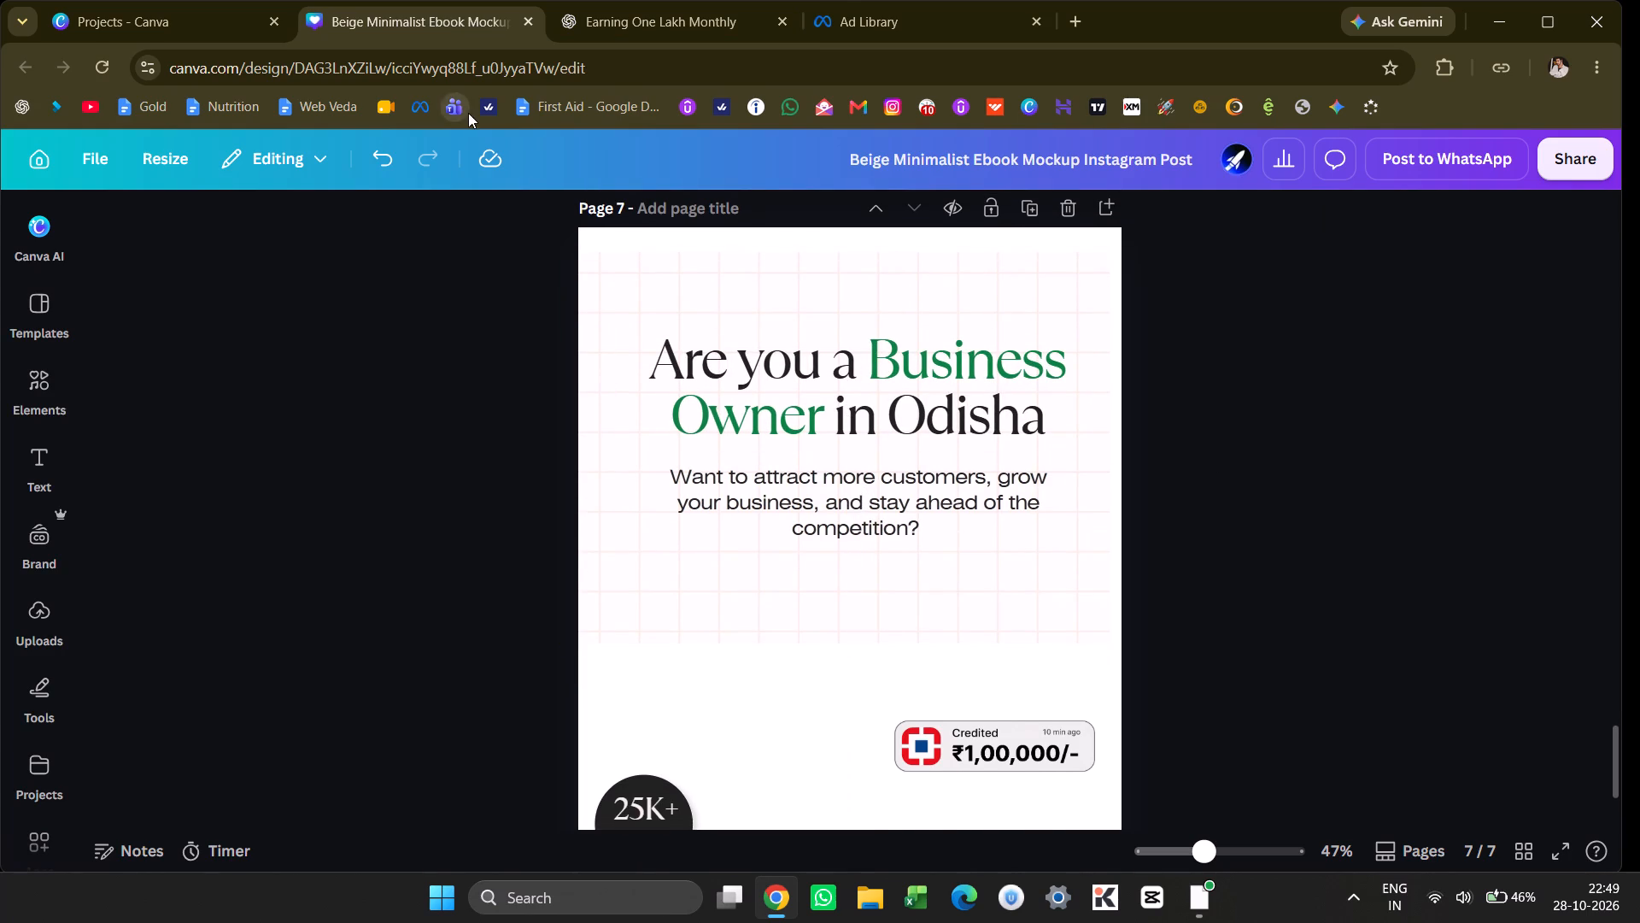
# Search the elements library for "button".
pyautogui.click(46, 407)
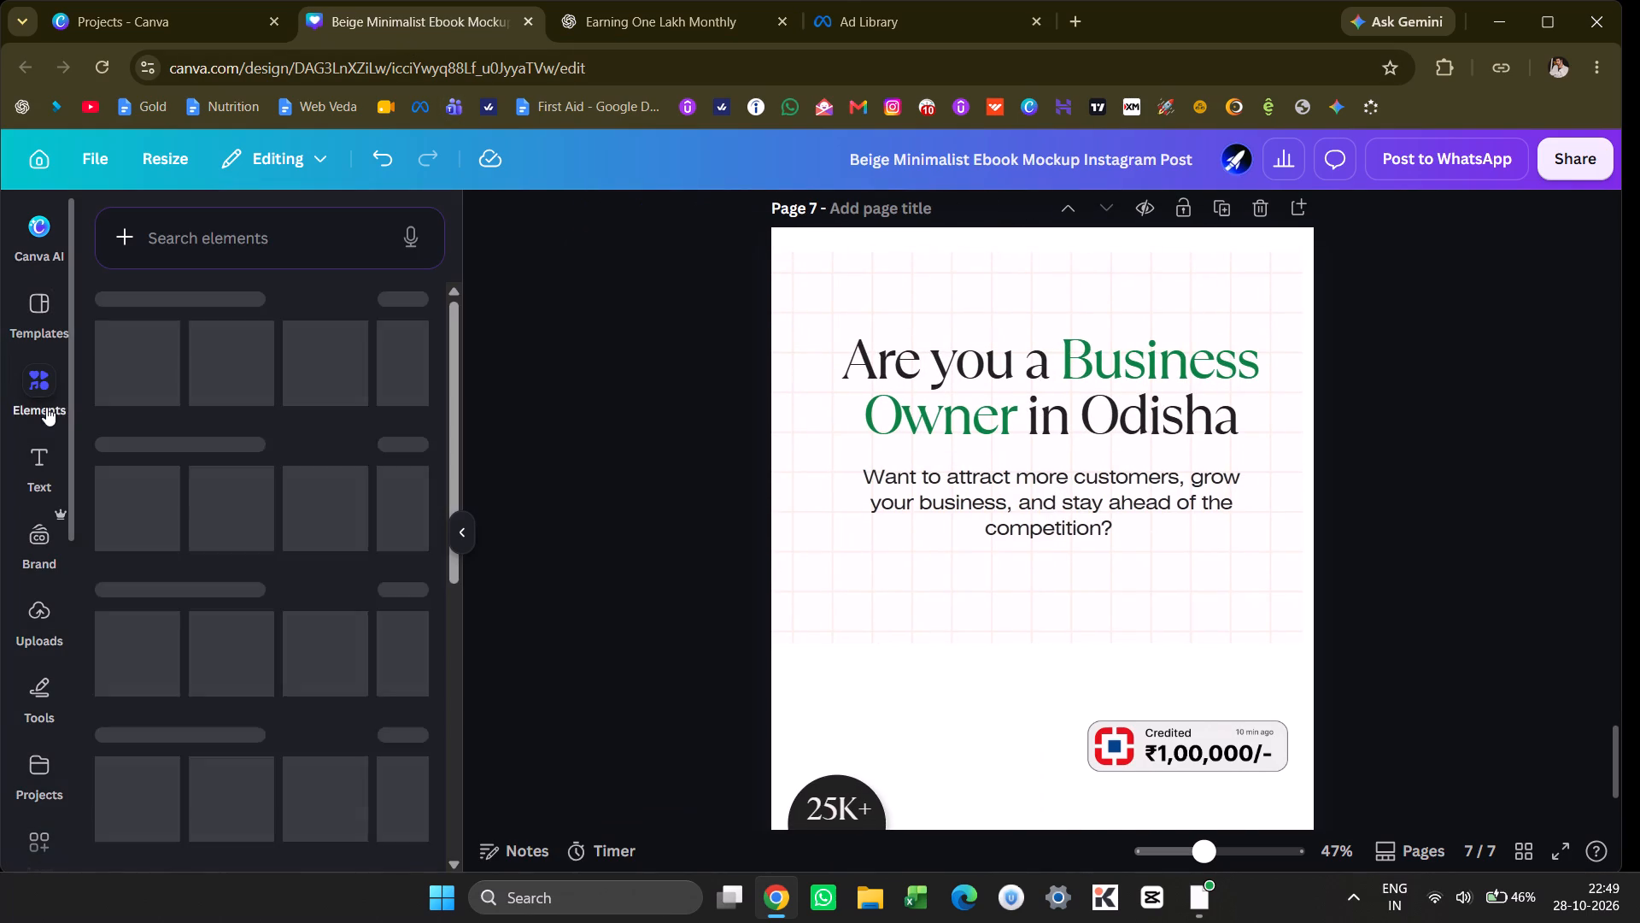
pyautogui.click(249, 225)
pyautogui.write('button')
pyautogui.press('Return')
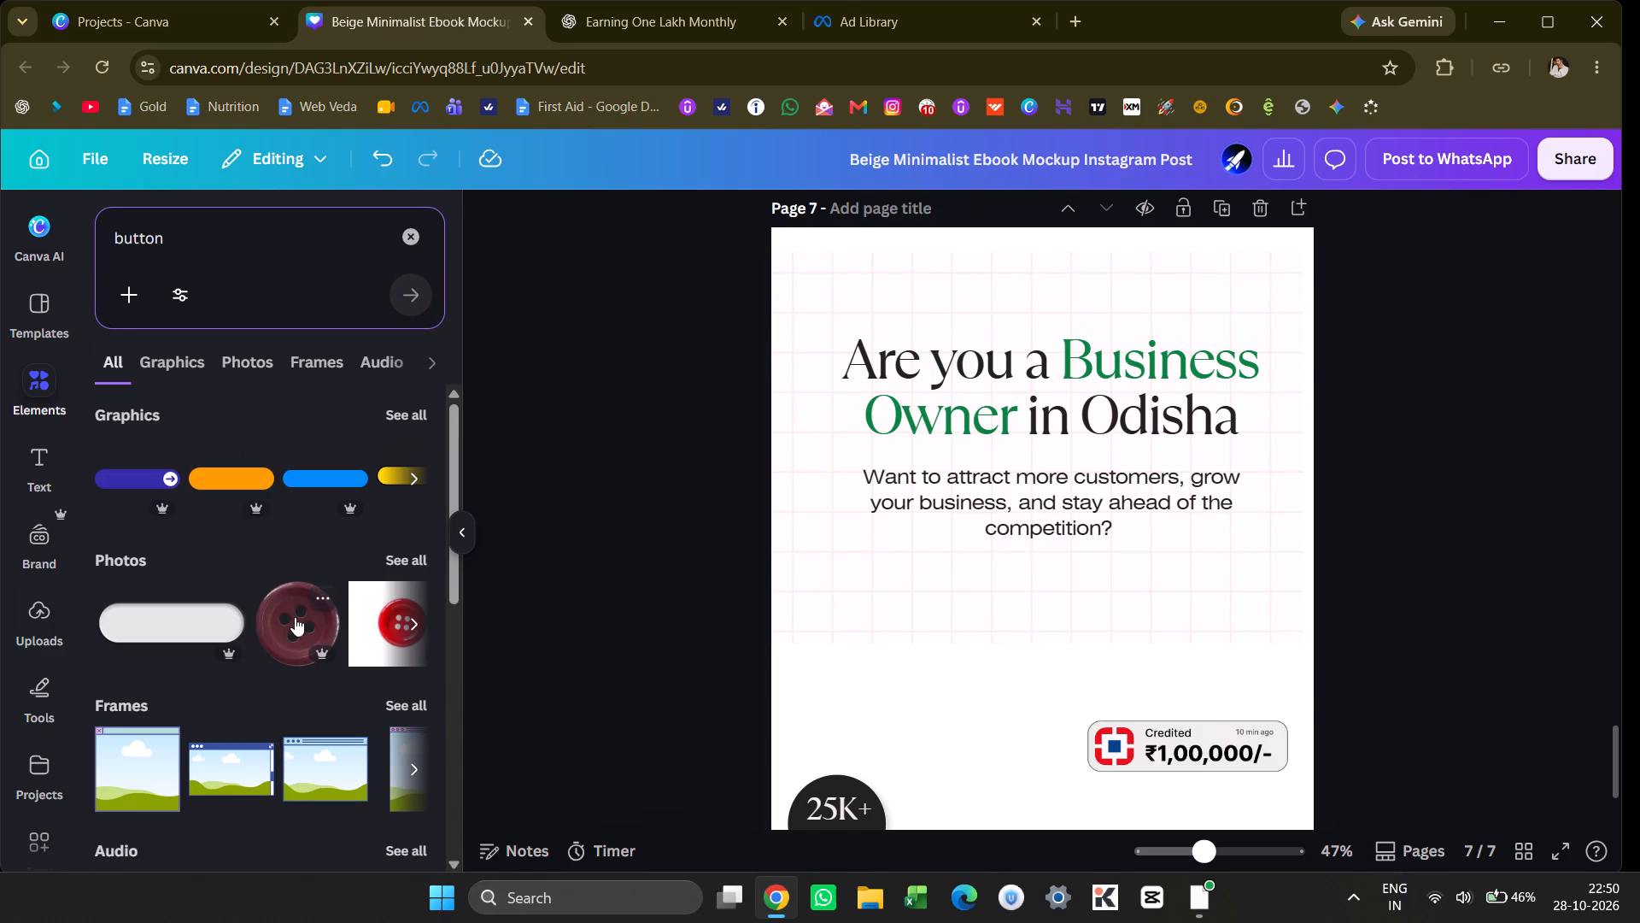
# Browse the photo and graphic results for a button shape suitable for the call to action on page 7.
pyautogui.hscroll(-2, 295, 617)
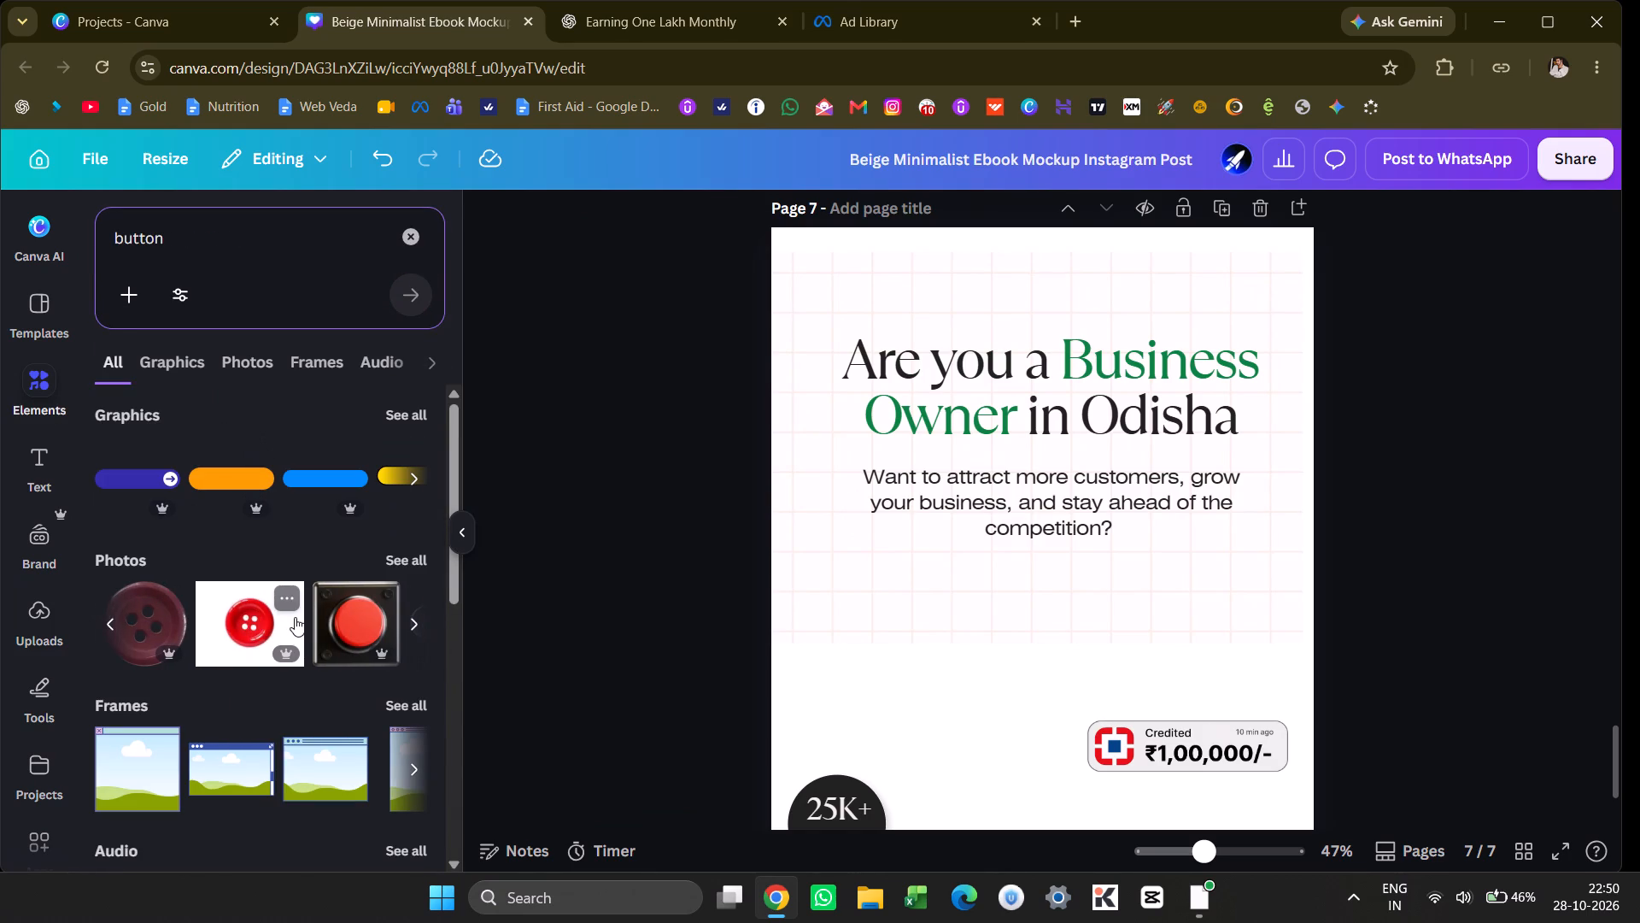
pyautogui.hscroll(-1, 295, 617)
pyautogui.hscroll(1, 295, 617)
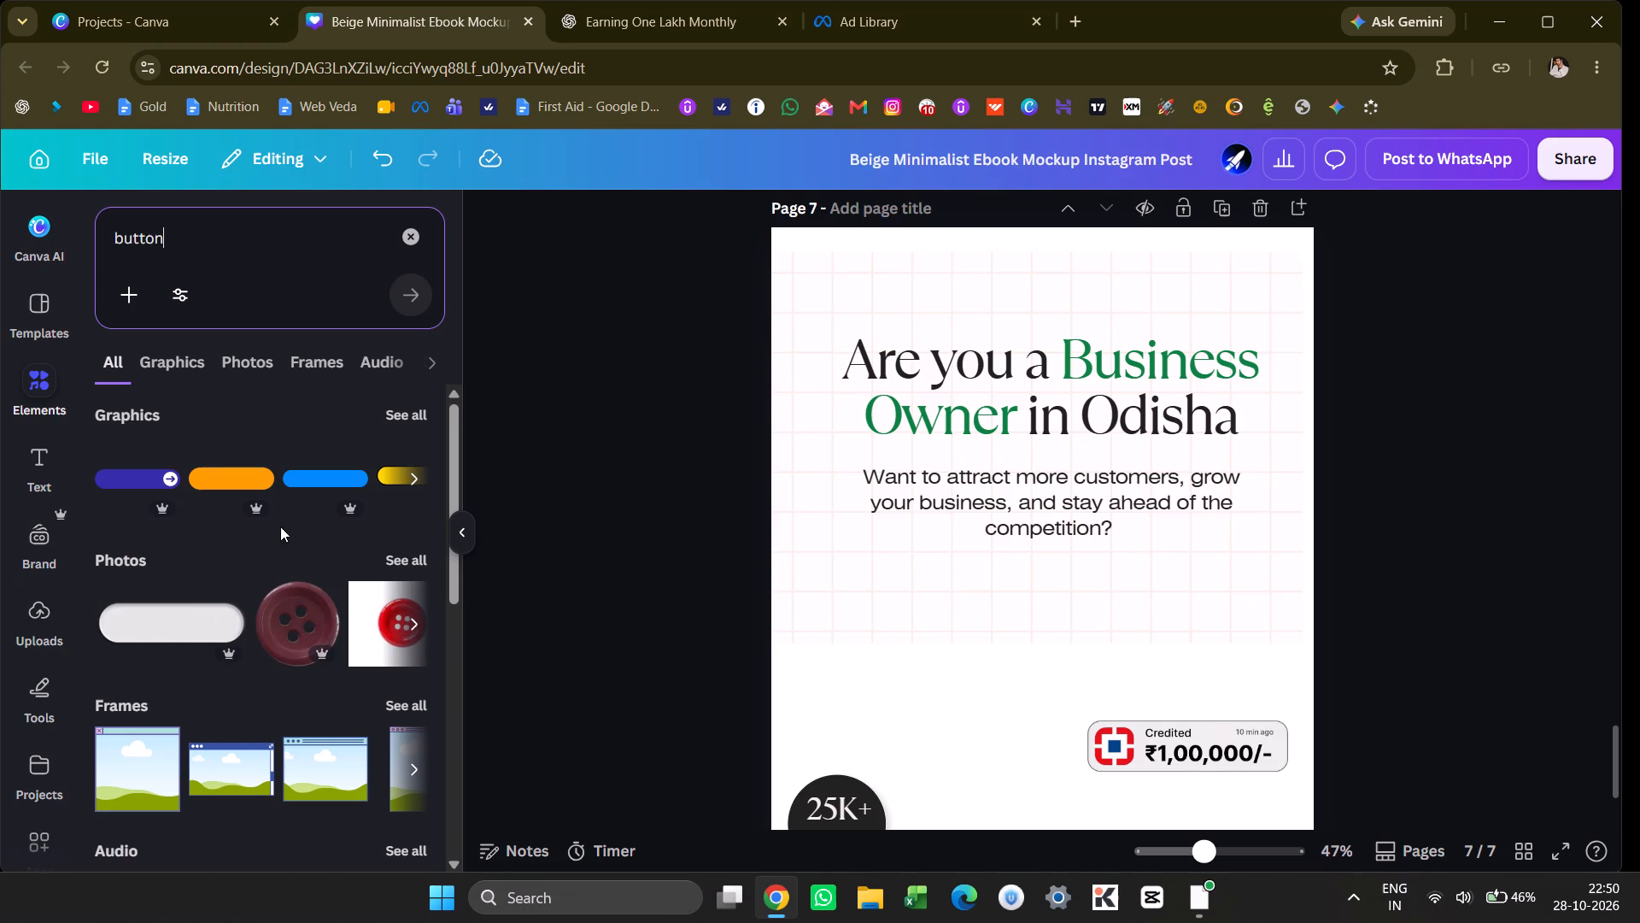
pyautogui.hscroll(-4, 273, 499)
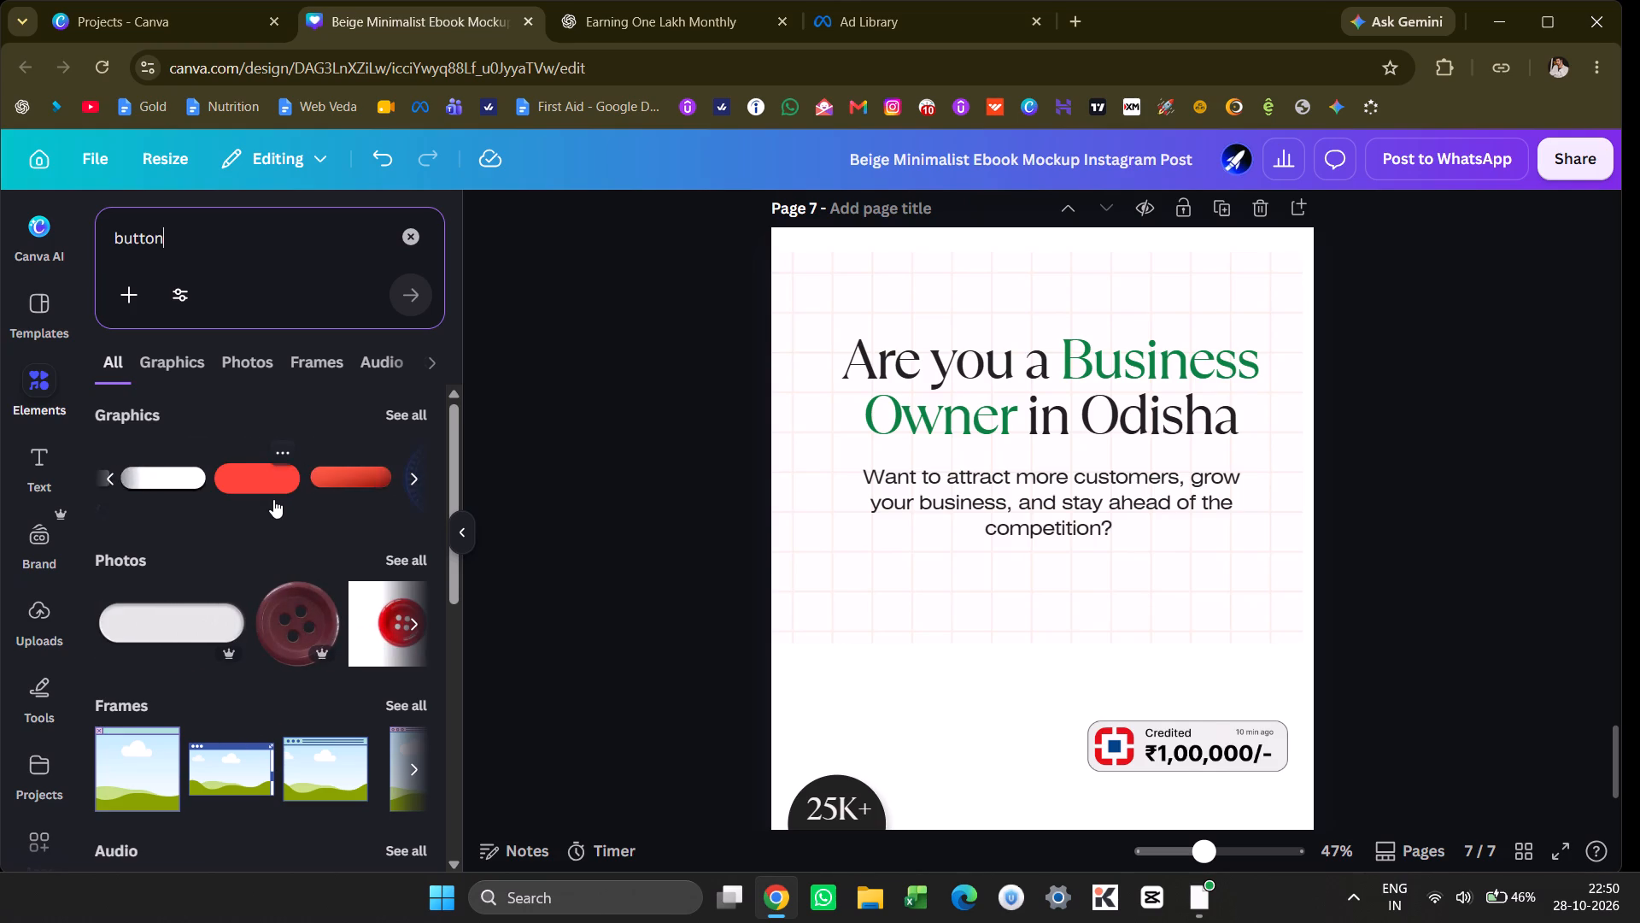
pyautogui.hscroll(-2, 273, 499)
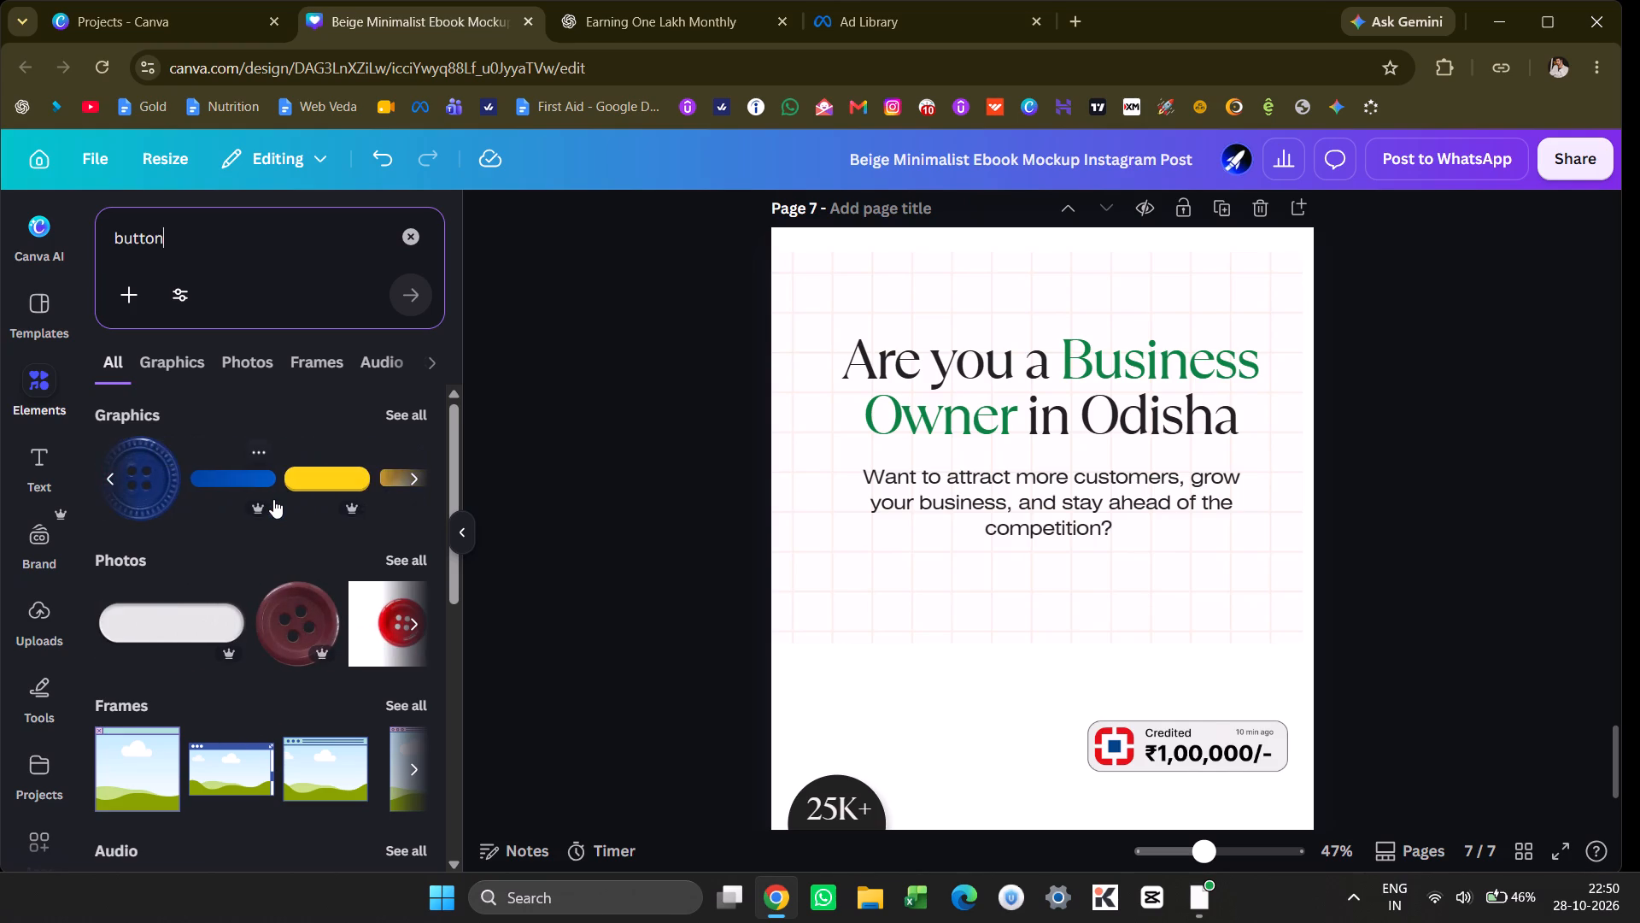
pyautogui.hscroll(-3, 273, 499)
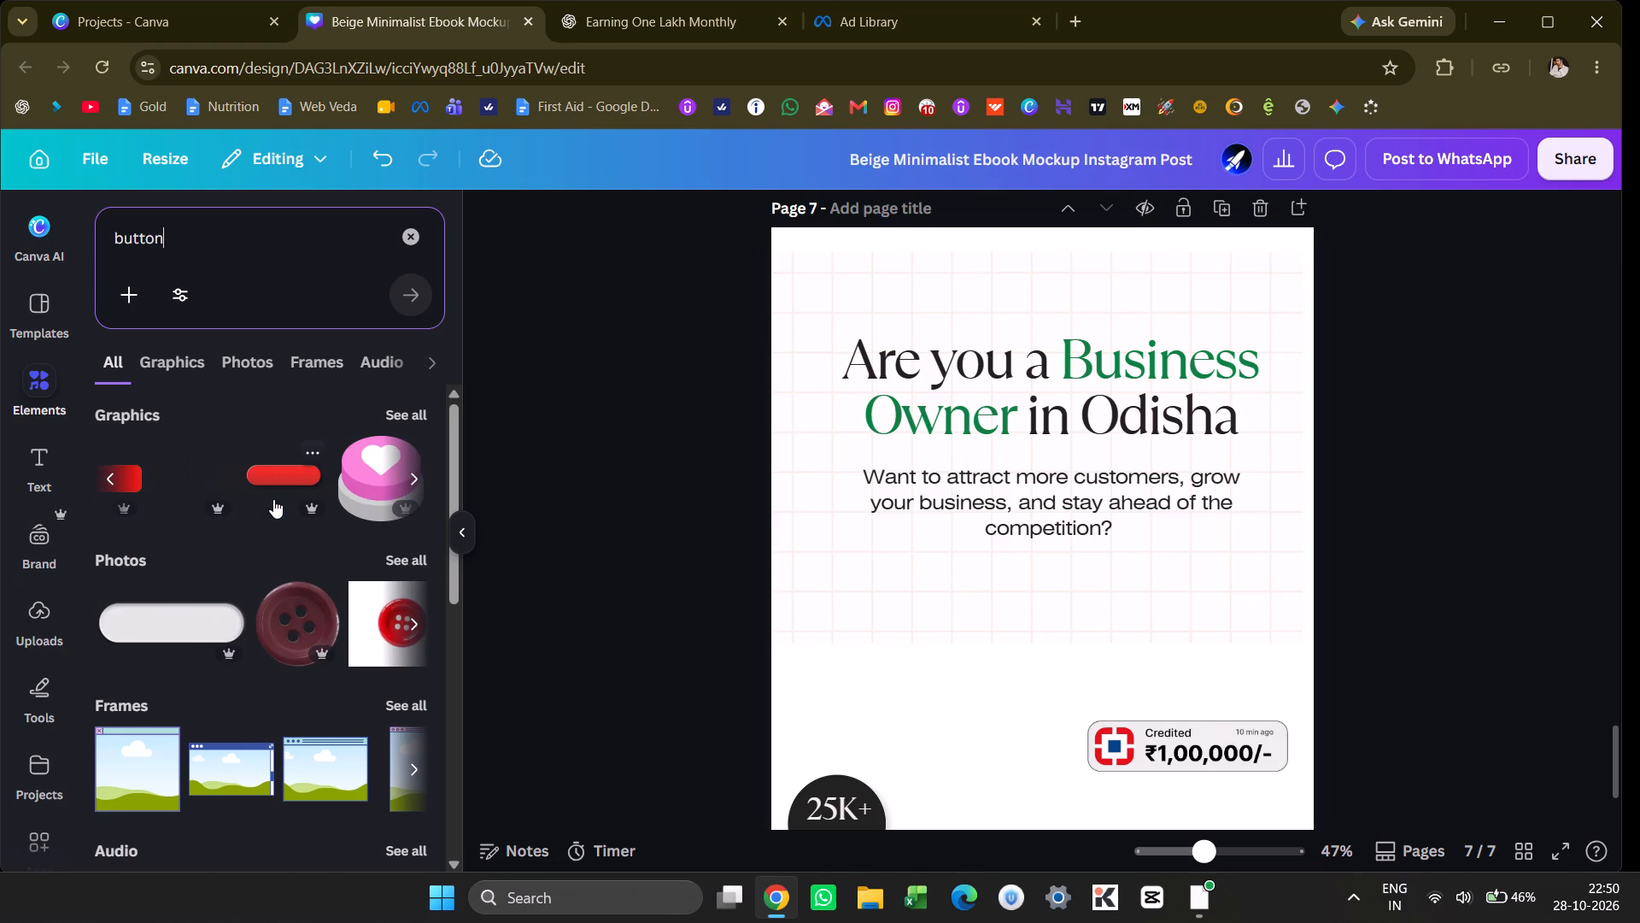
pyautogui.hscroll(-1, 273, 499)
pyautogui.hscroll(3, 273, 499)
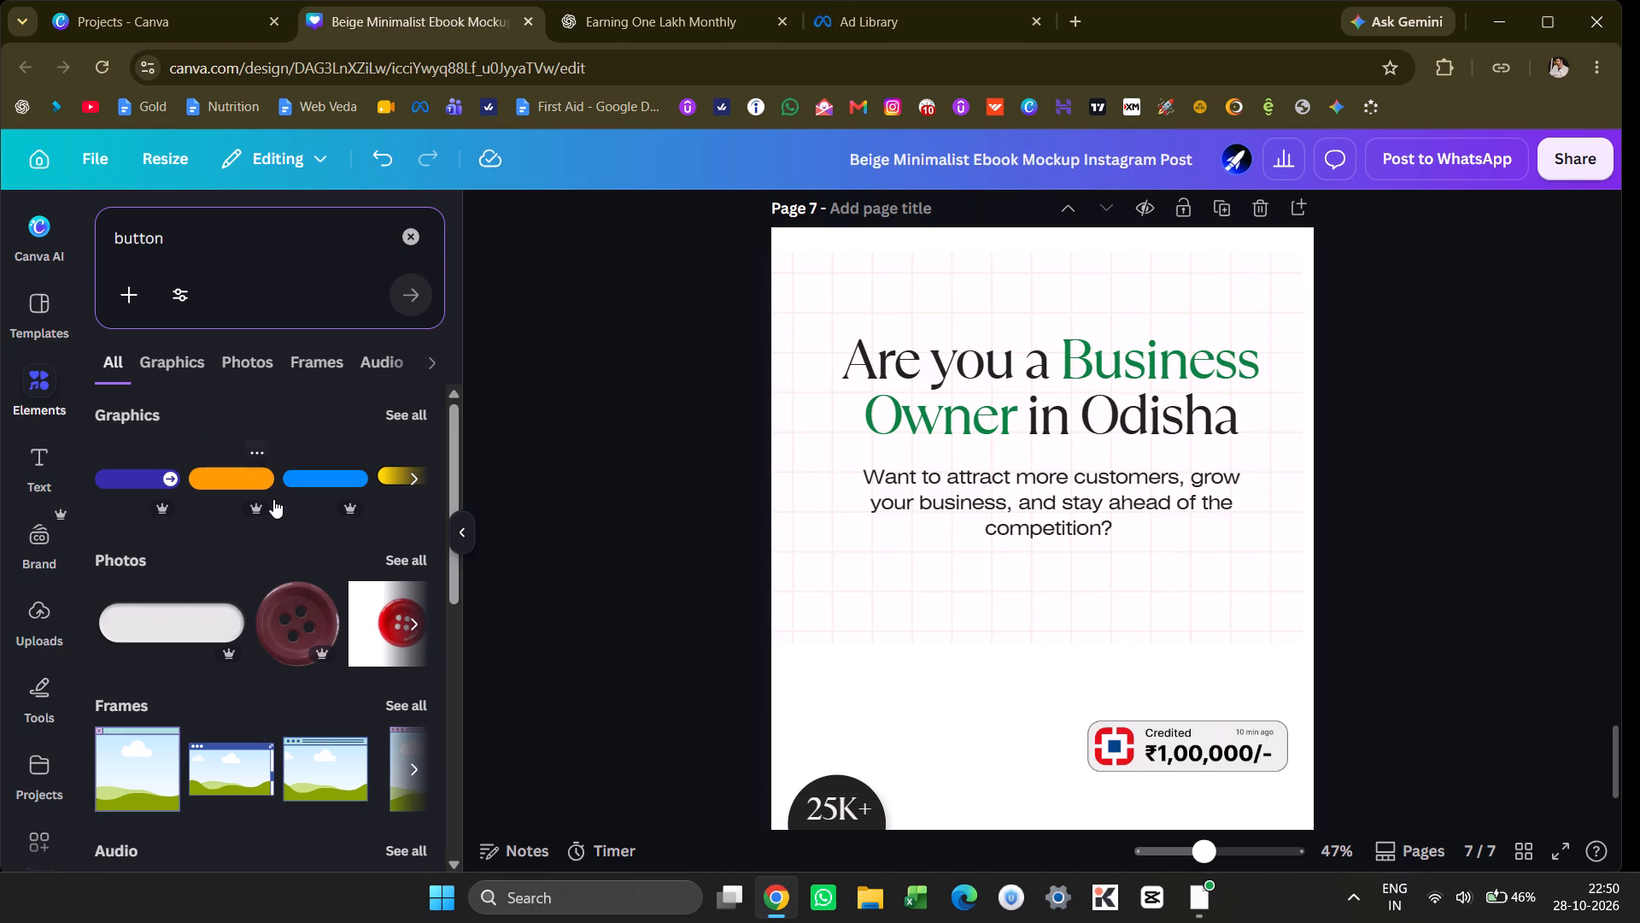
pyautogui.hscroll(-1, 325, 486)
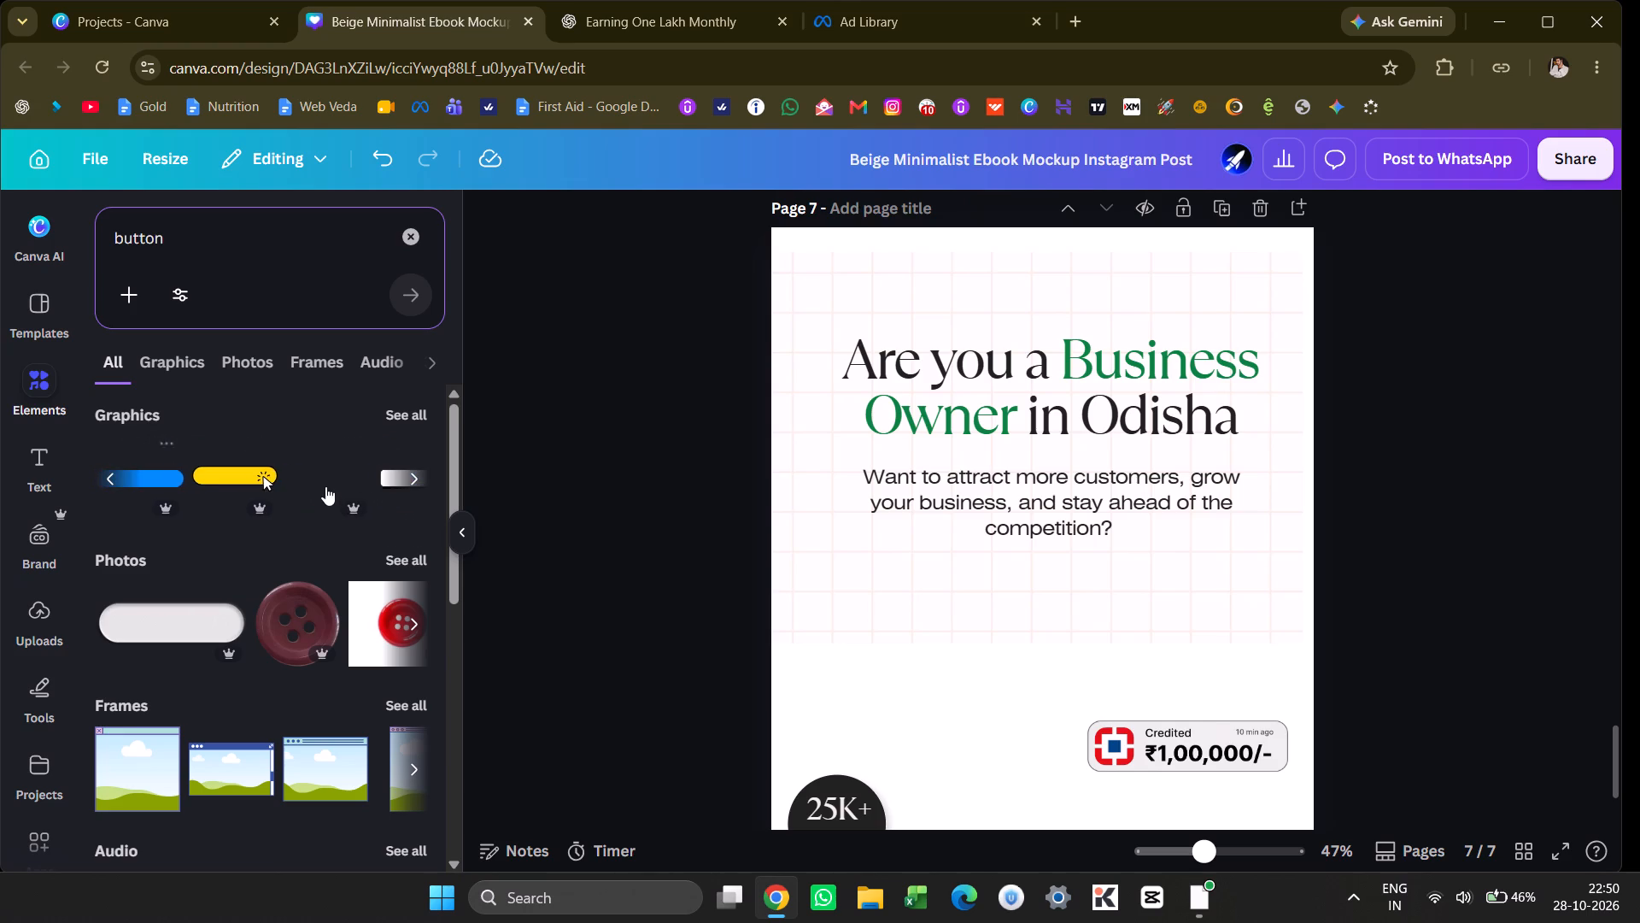
pyautogui.hscroll(-5, 325, 486)
# Add the red gradient pill button below the description on page 7 and shrink it to under half its size.
pyautogui.moveTo(277, 473); pyautogui.dragTo(892, 645)
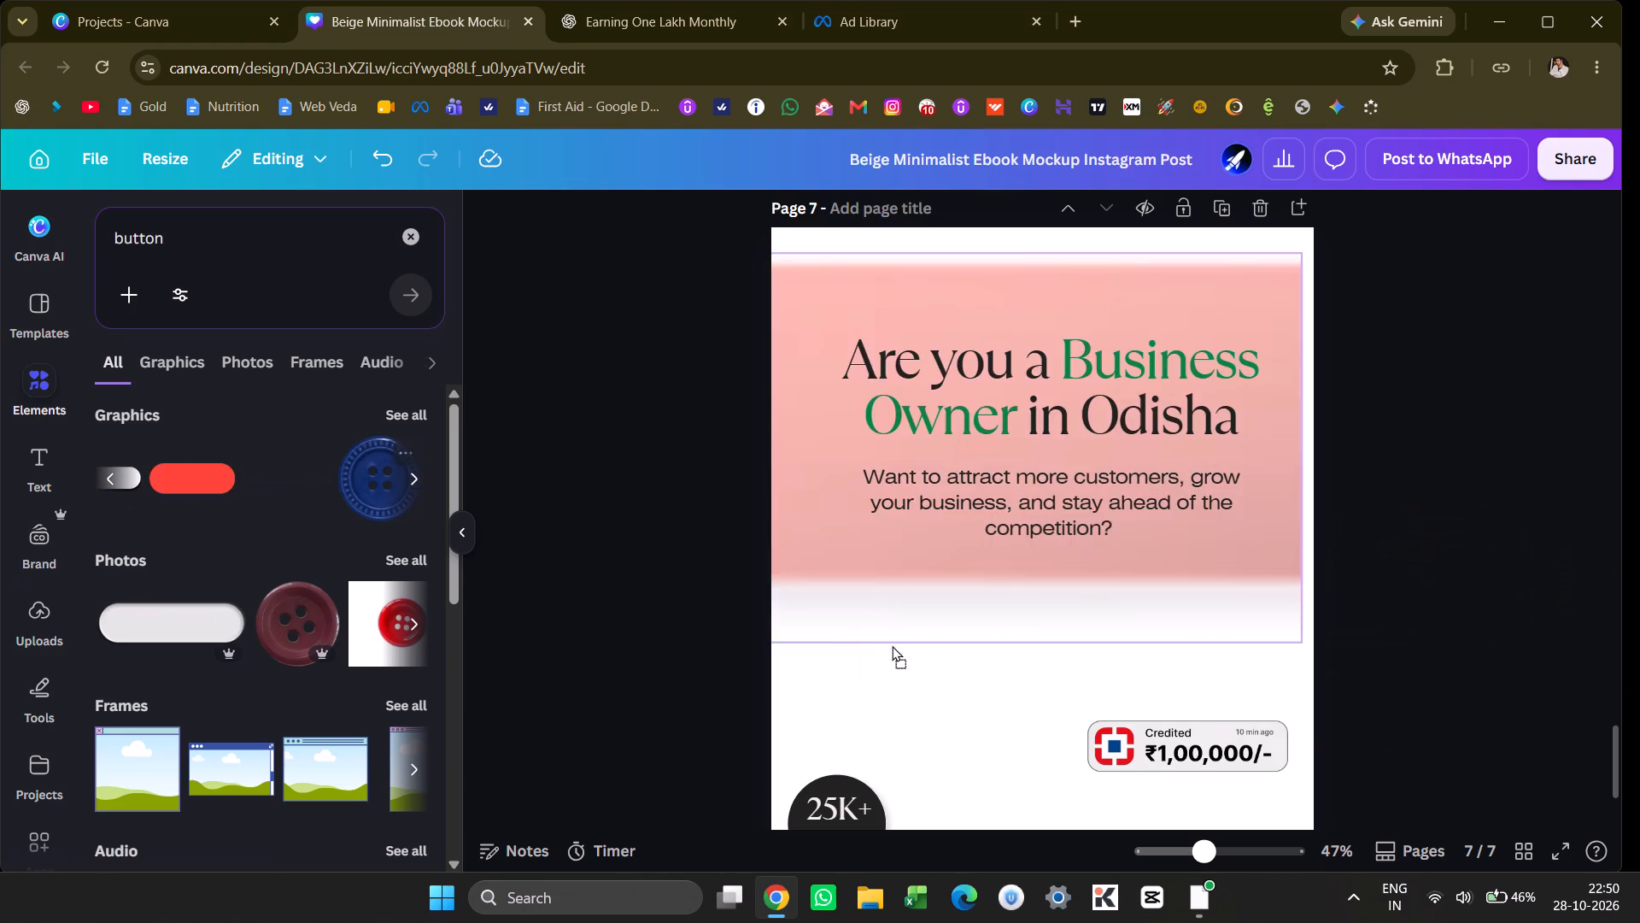
pyautogui.moveTo(892, 645); pyautogui.dragTo(910, 666)
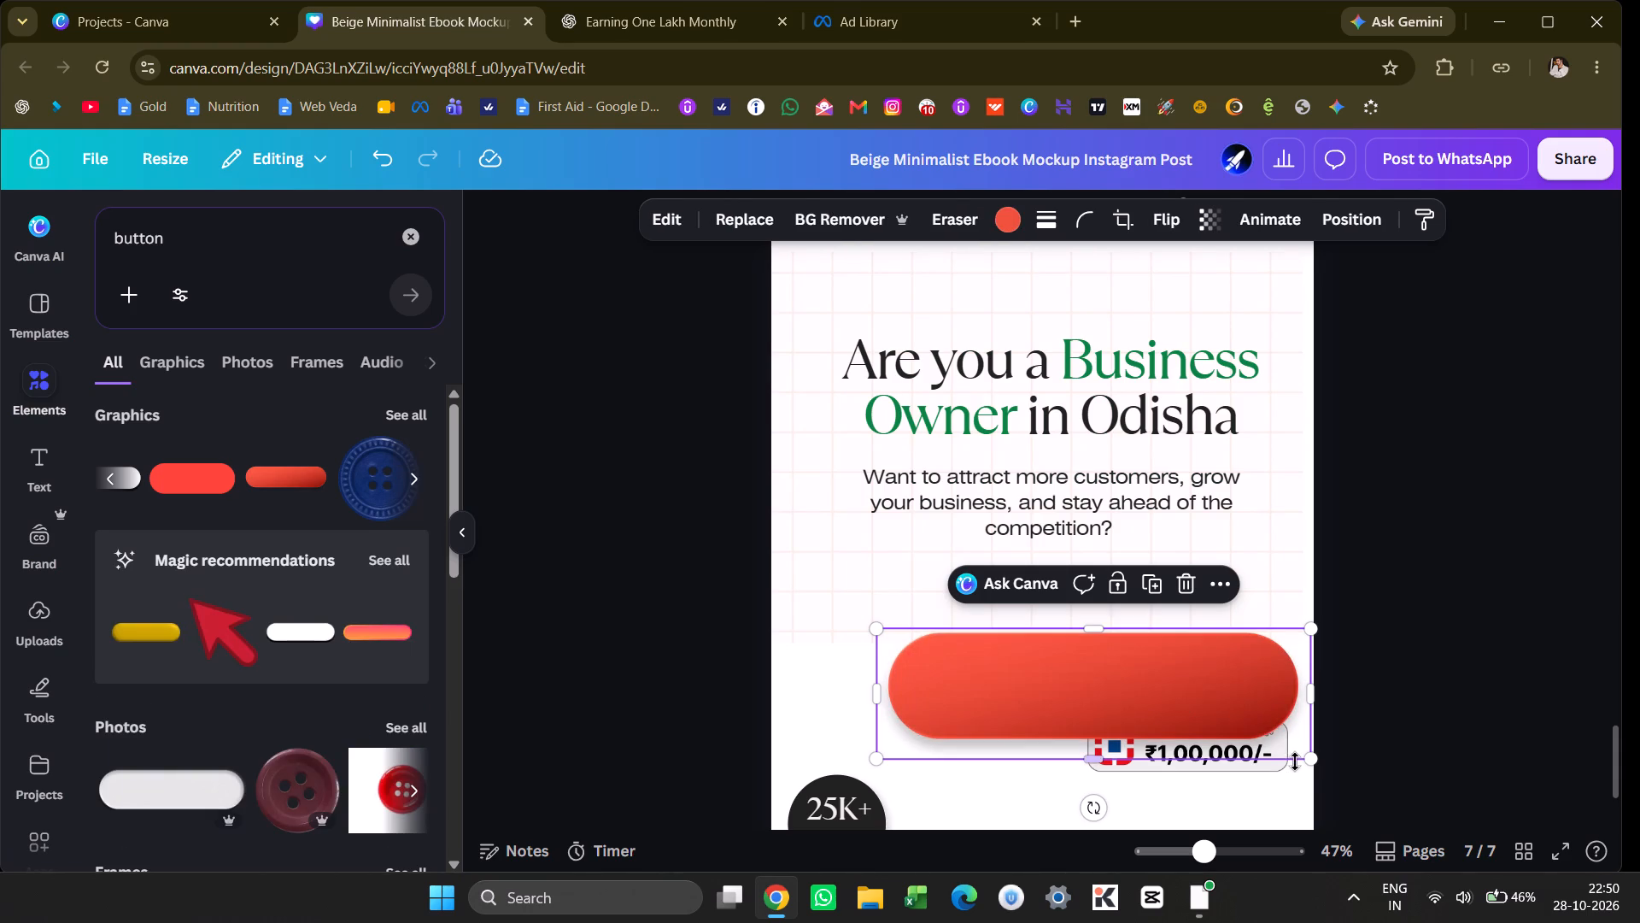
pyautogui.moveTo(1312, 760); pyautogui.dragTo(1084, 634)
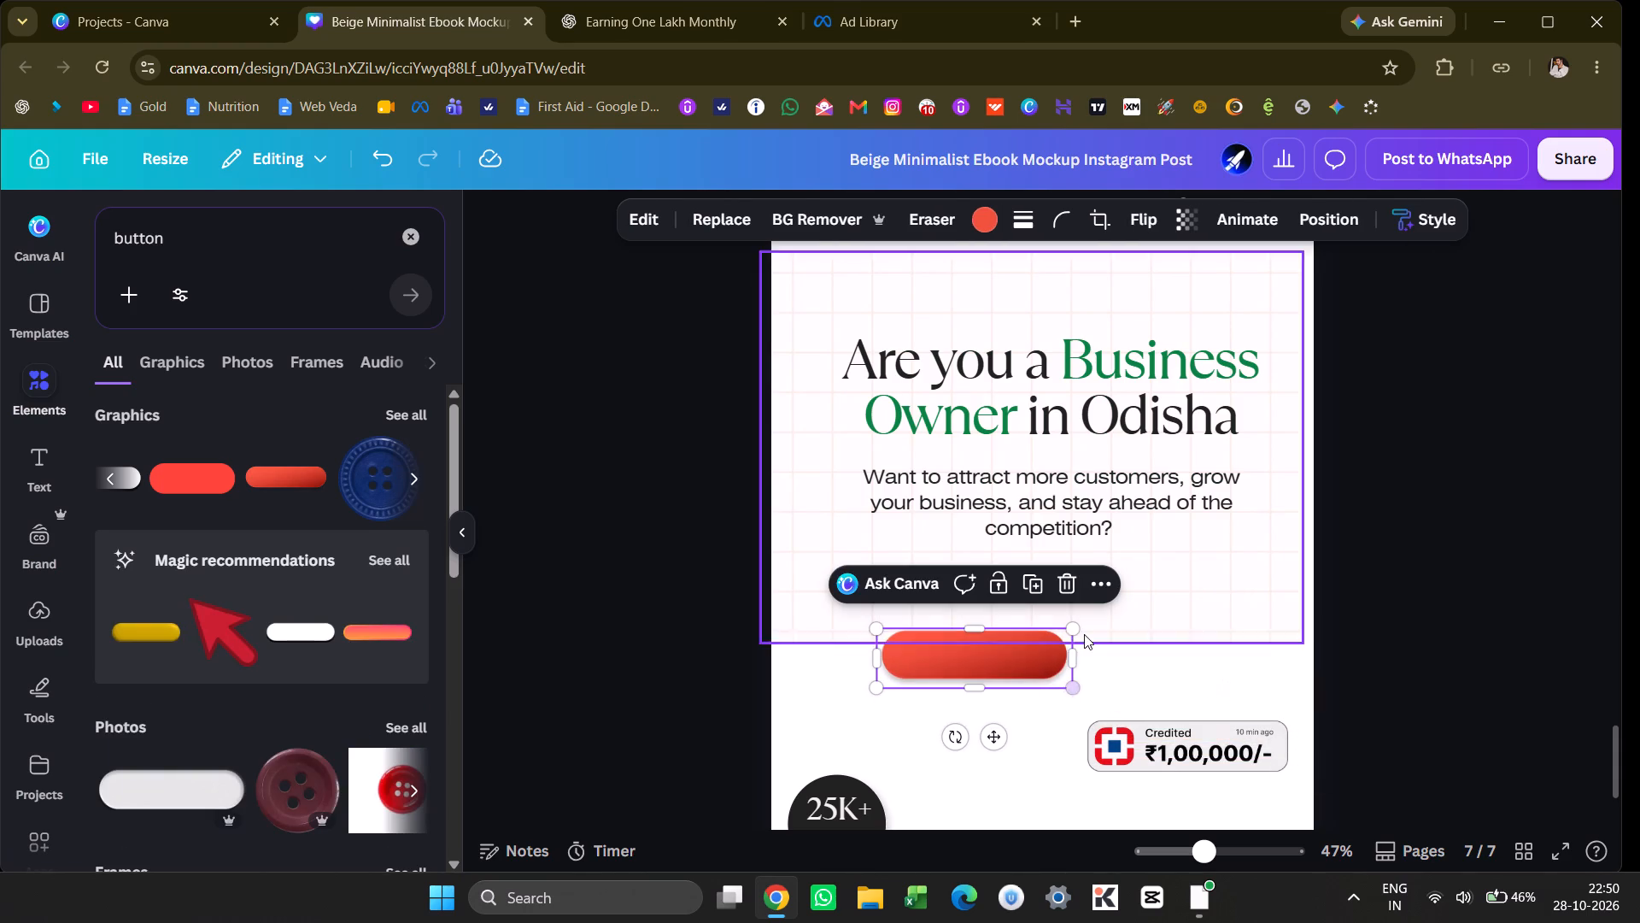
# Recolor the pill button to the design's dark green #0b8243, comparing it with the brighter green.
pyautogui.click(975, 217)
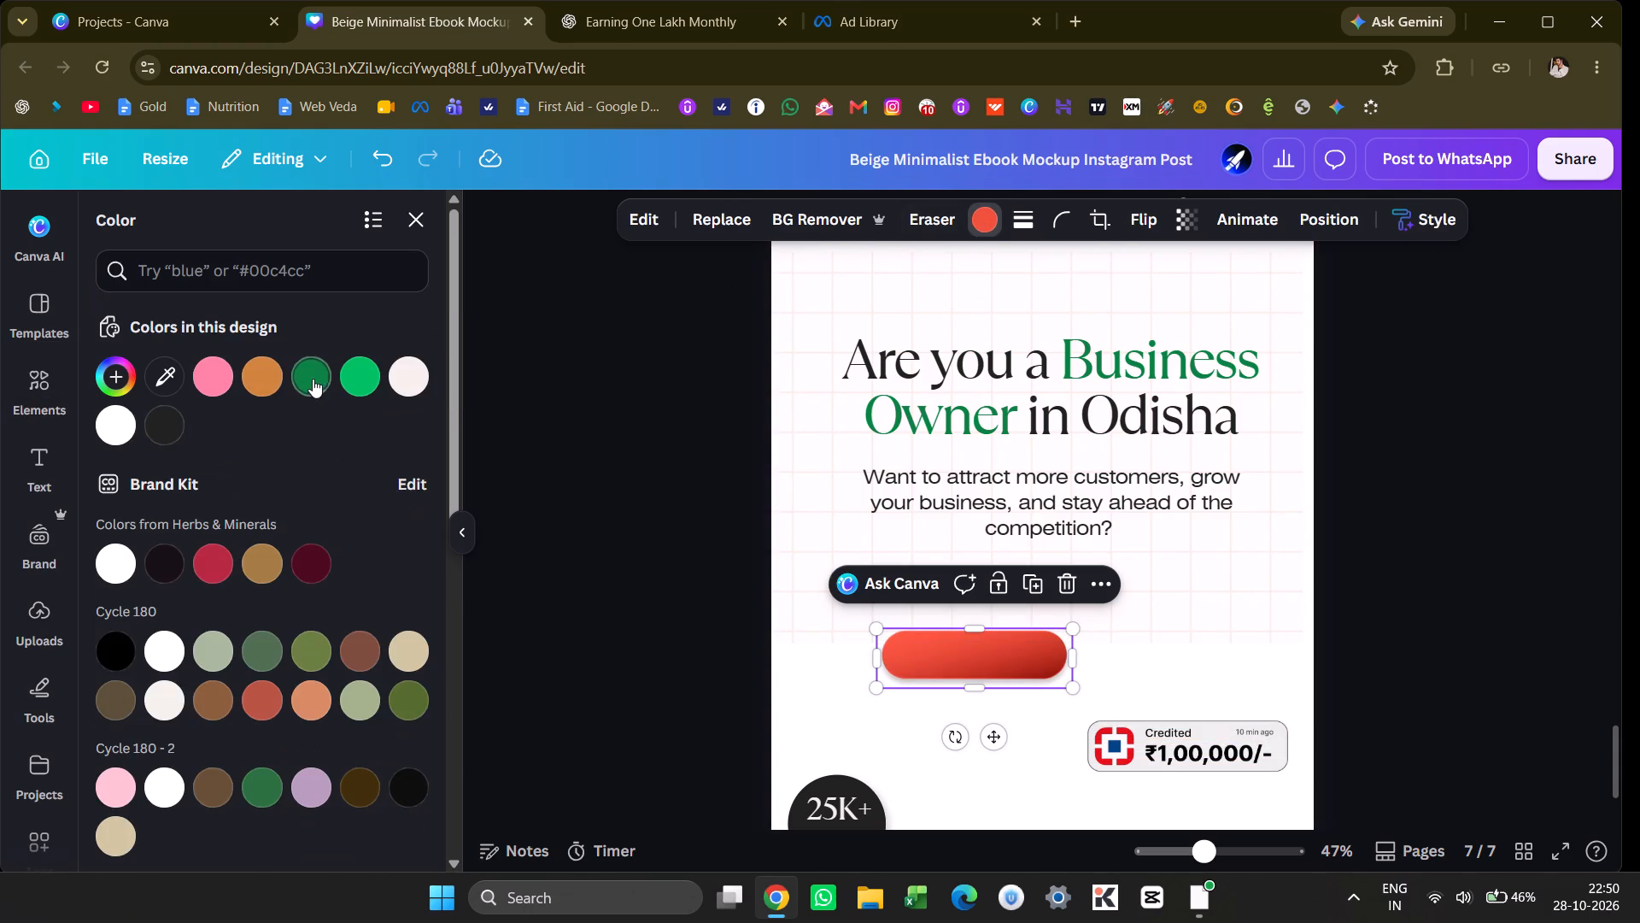
pyautogui.click(313, 379)
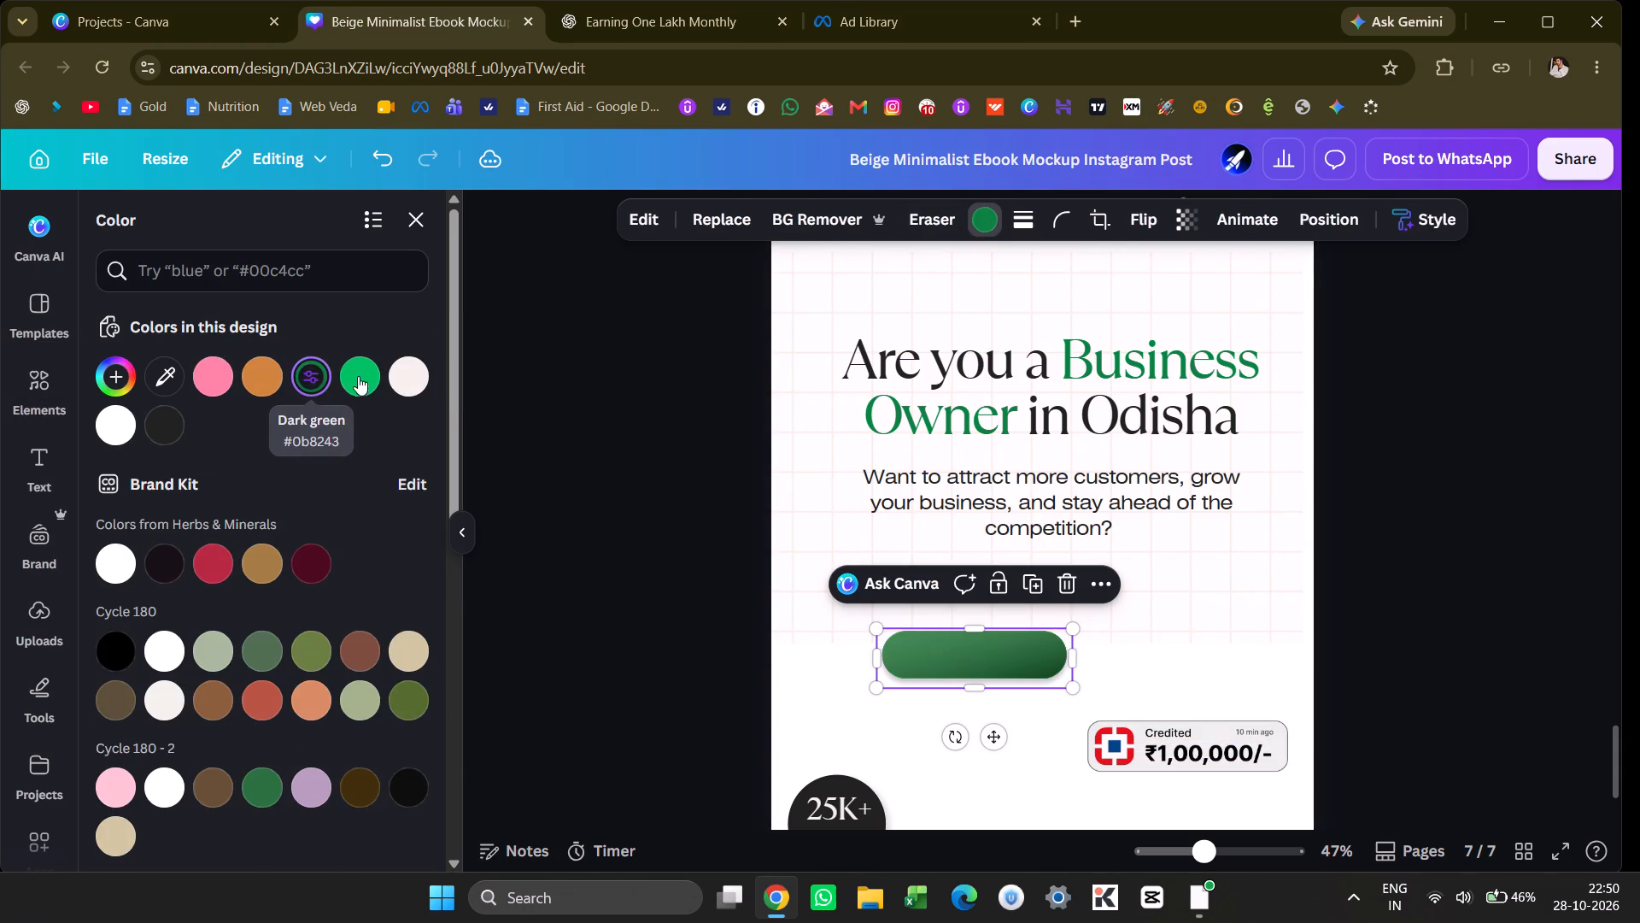
pyautogui.click(366, 375)
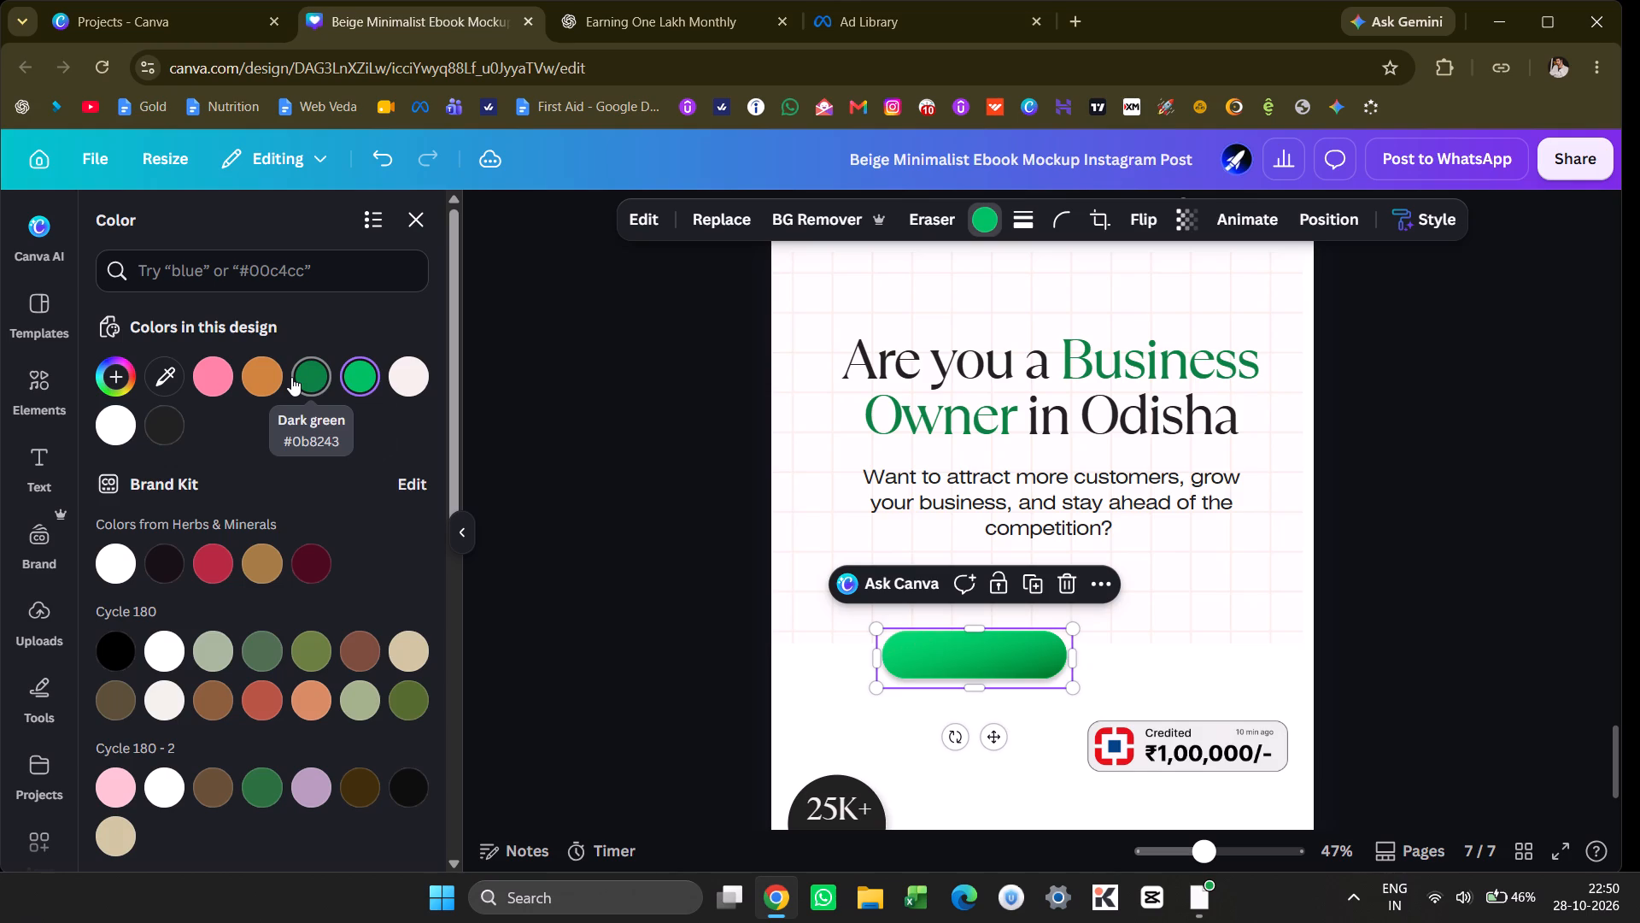
pyautogui.click(319, 378)
pyautogui.doubleClick(592, 529)
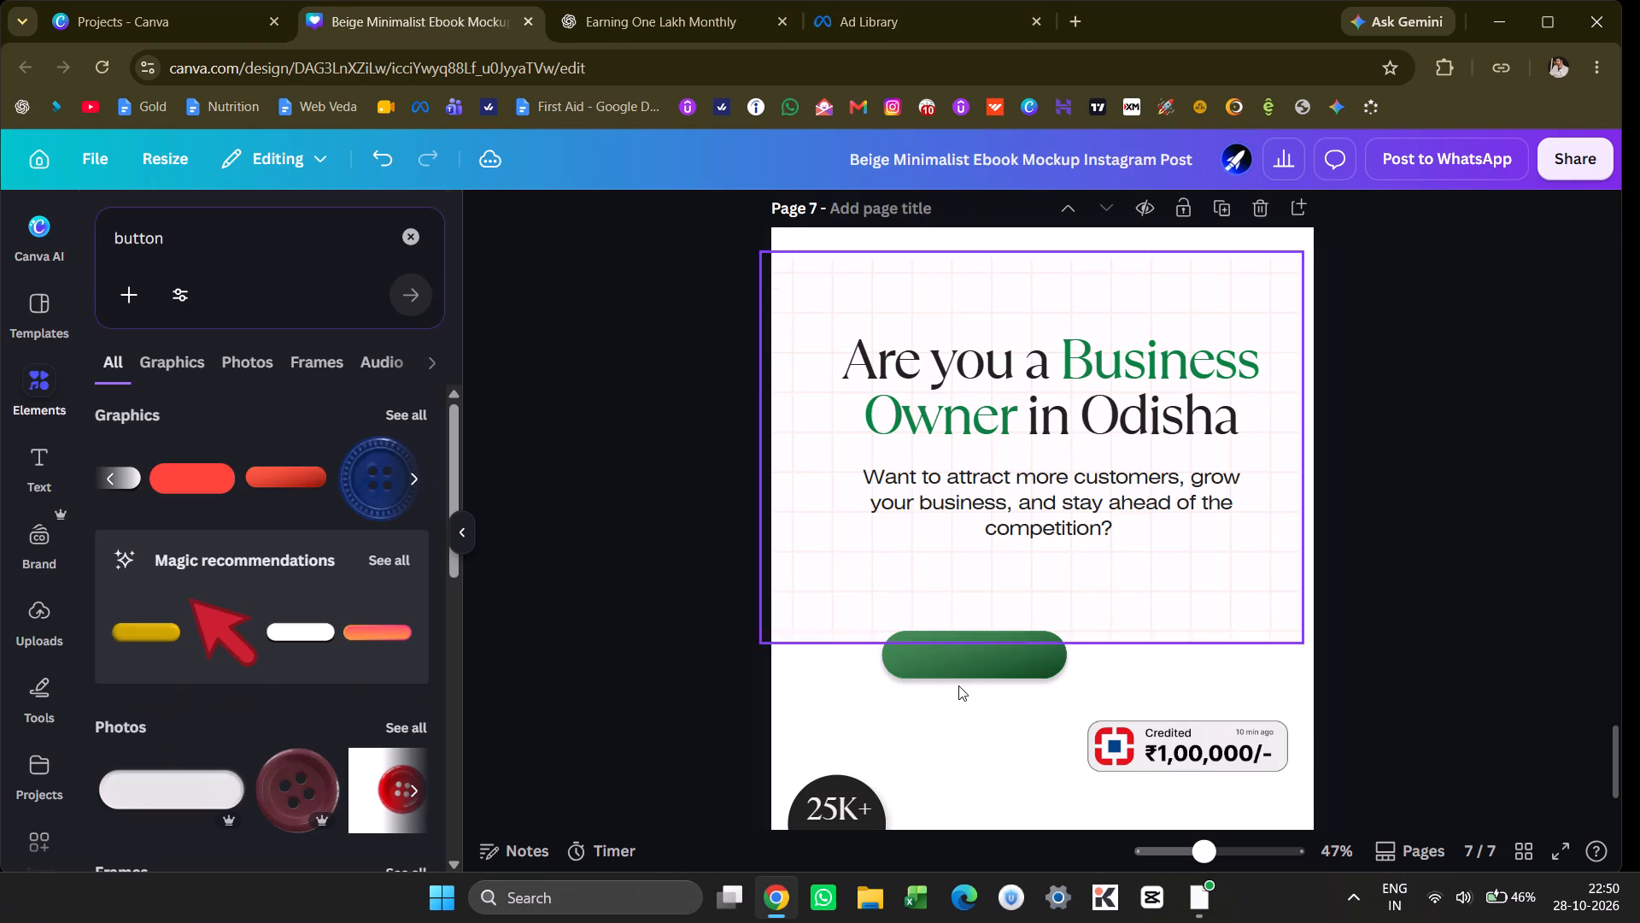
# Move the green button up onto the grid, centered on the page directly beneath the description.
pyautogui.moveTo(1025, 656); pyautogui.dragTo(1085, 592)
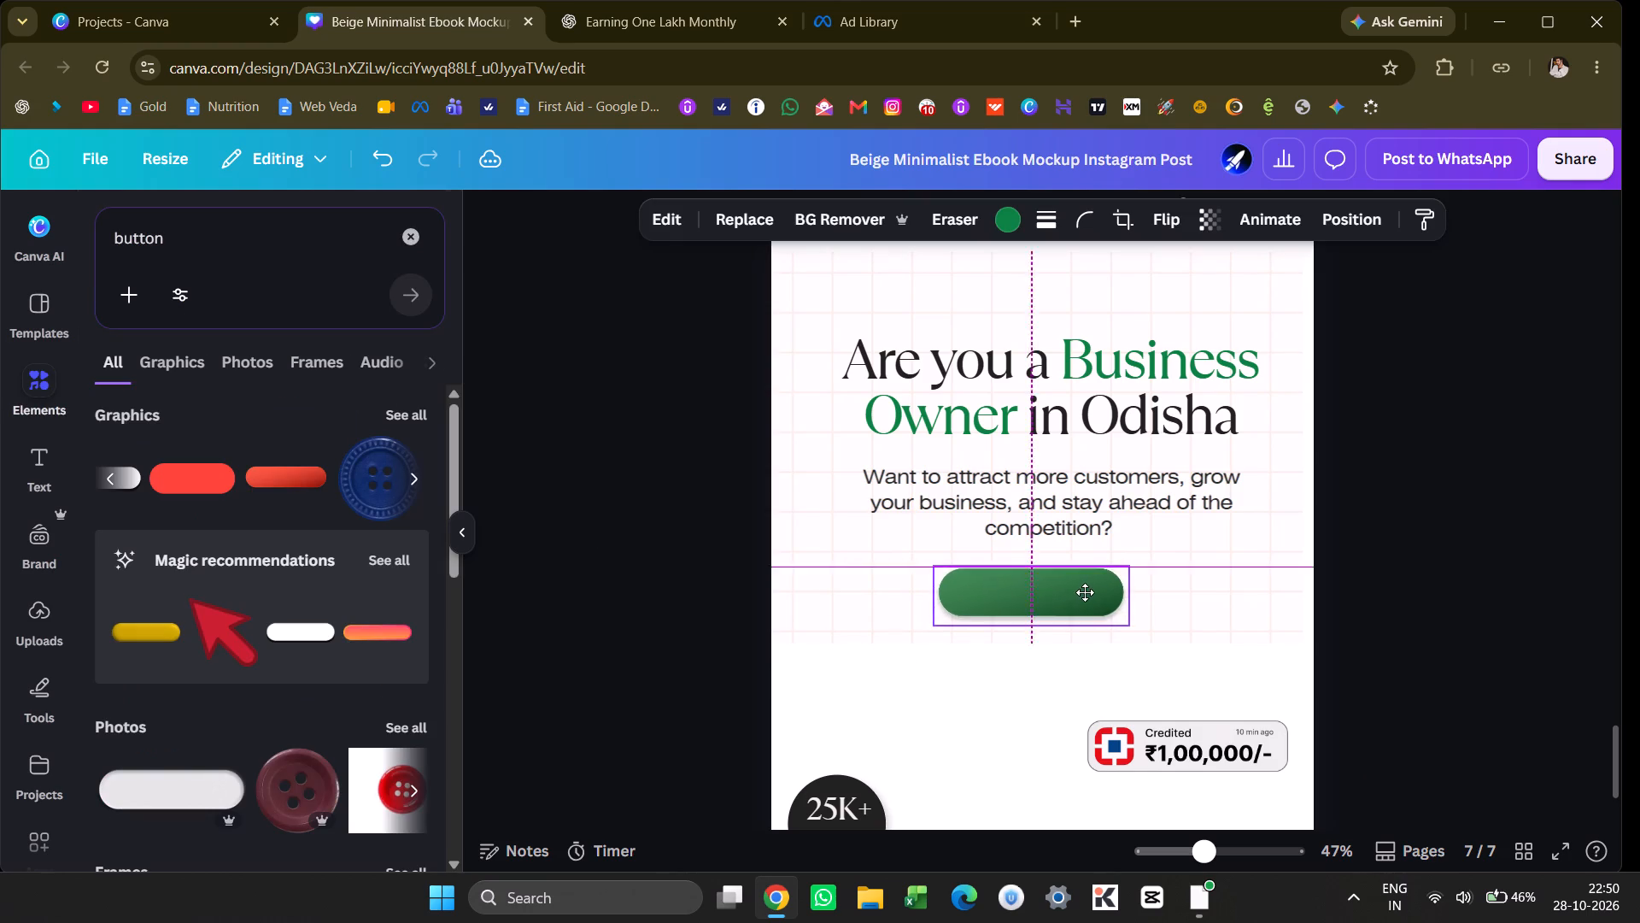
pyautogui.moveTo(1085, 592); pyautogui.dragTo(1089, 589)
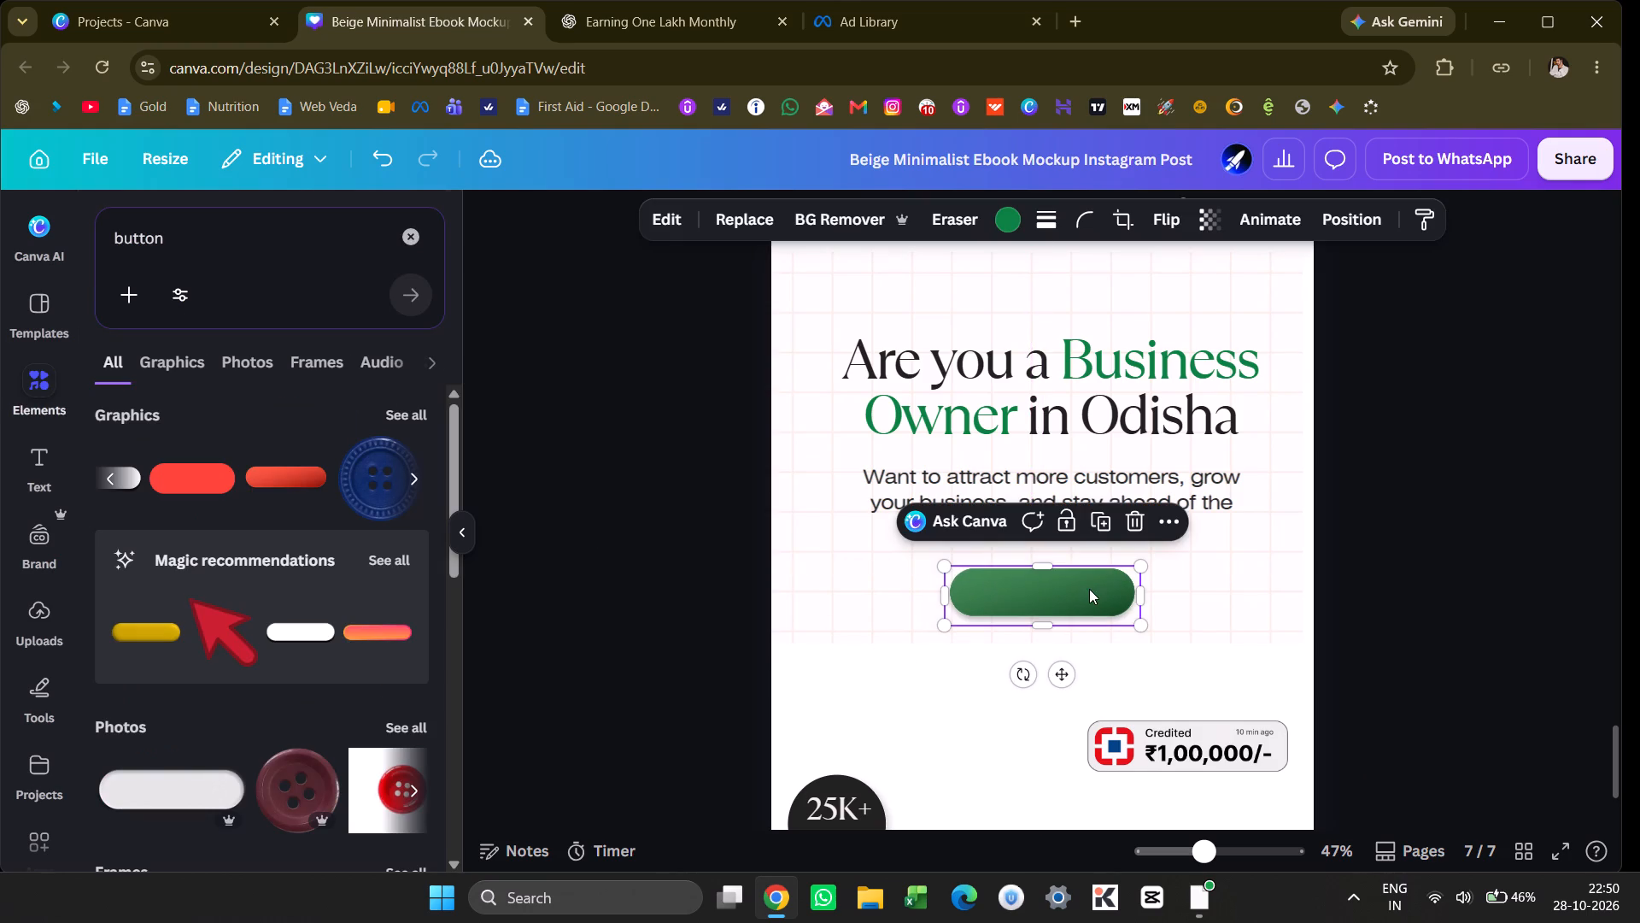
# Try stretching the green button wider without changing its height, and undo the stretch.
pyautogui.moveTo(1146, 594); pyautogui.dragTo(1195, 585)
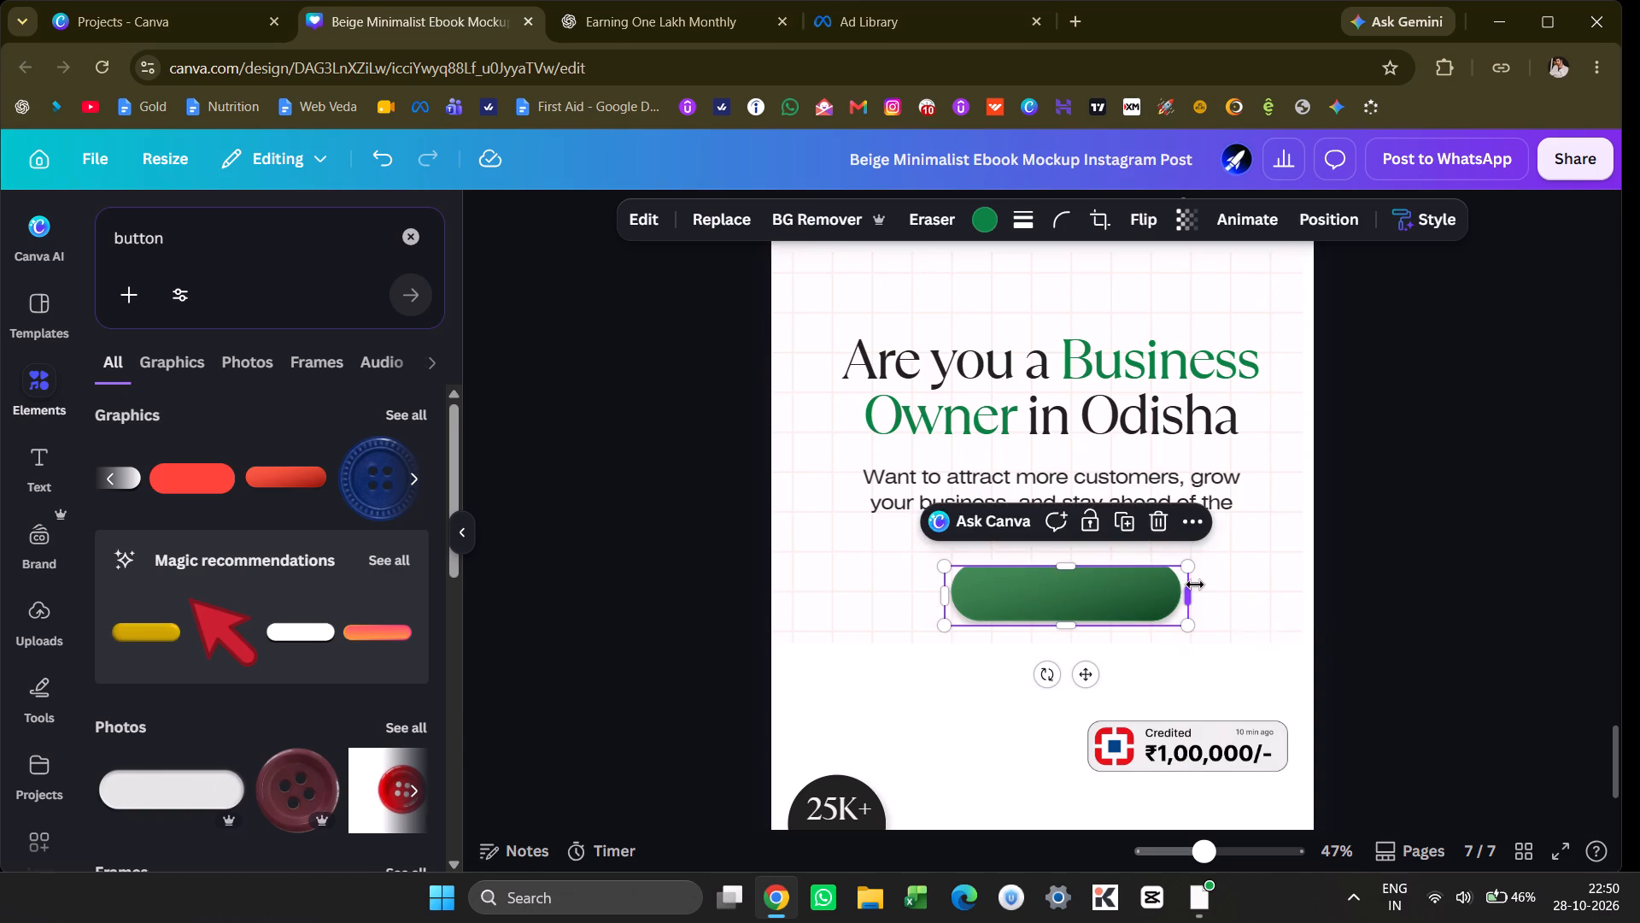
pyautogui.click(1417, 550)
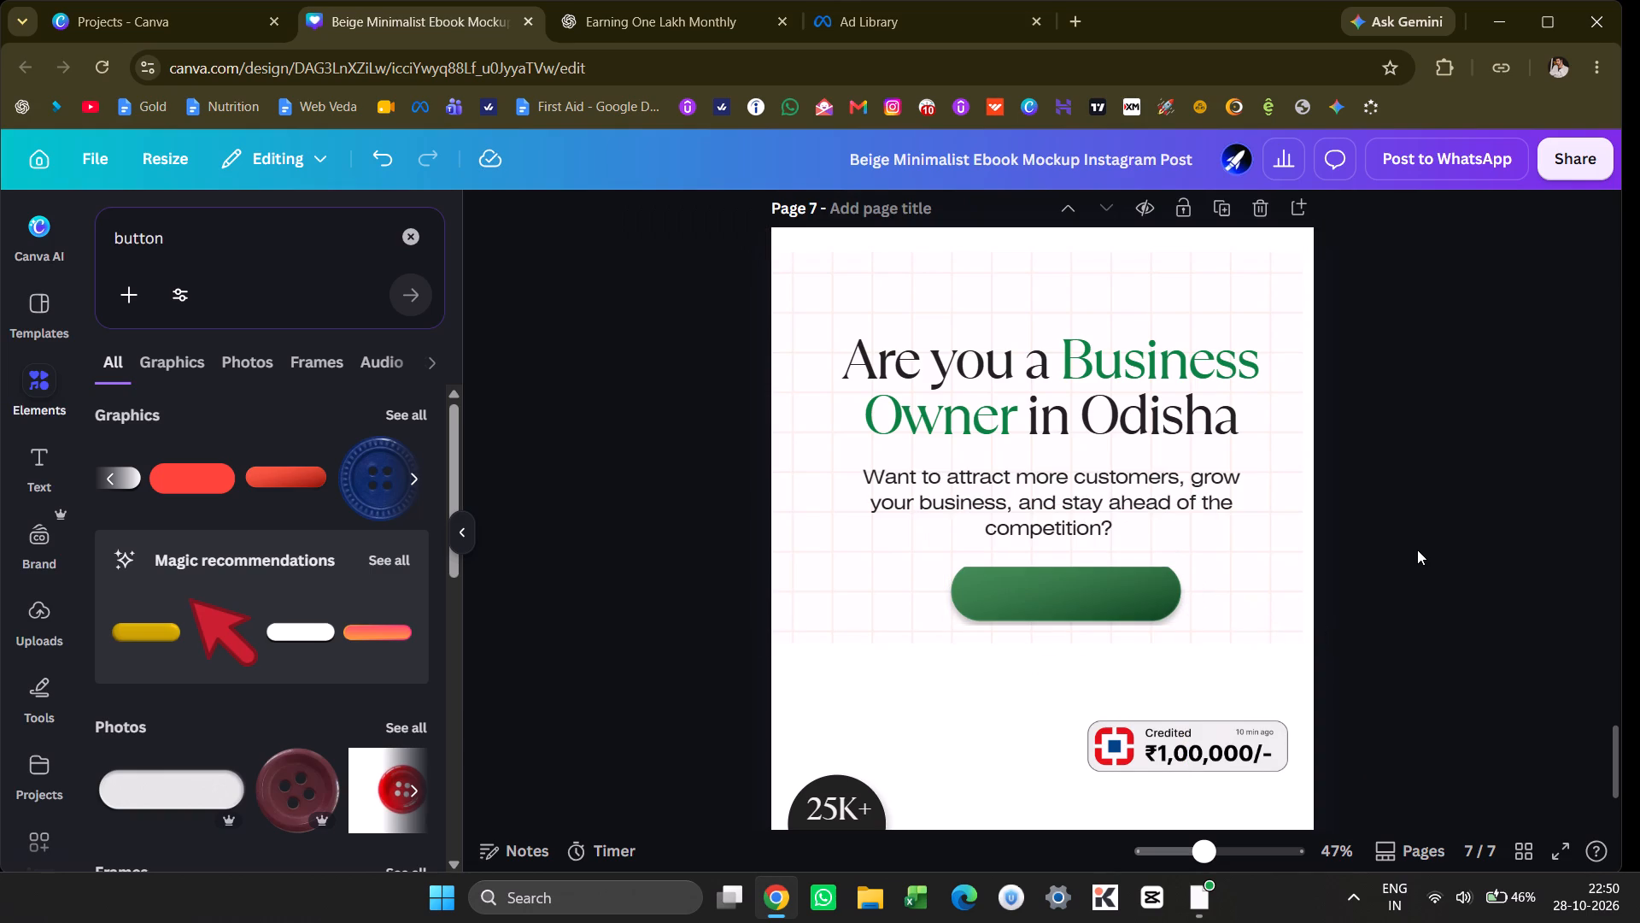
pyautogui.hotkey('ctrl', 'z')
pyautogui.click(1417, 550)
# Enlarge the green button slightly in proportion and shift it a little left and up beneath the description.
pyautogui.click(1152, 615)
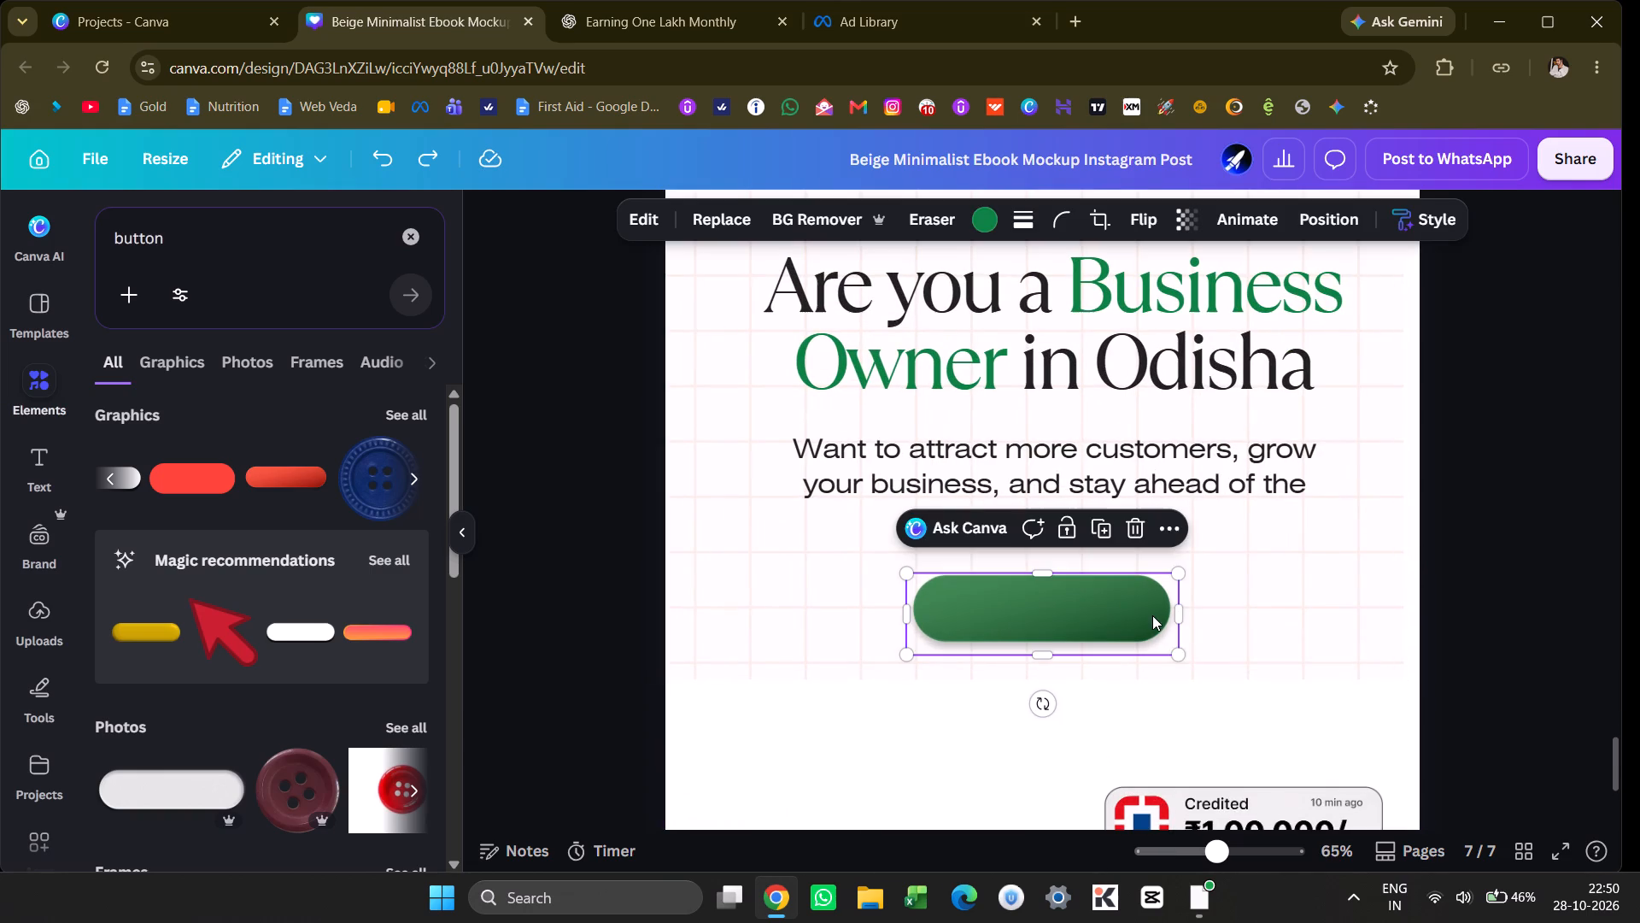
pyautogui.moveTo(1180, 654); pyautogui.dragTo(1204, 667)
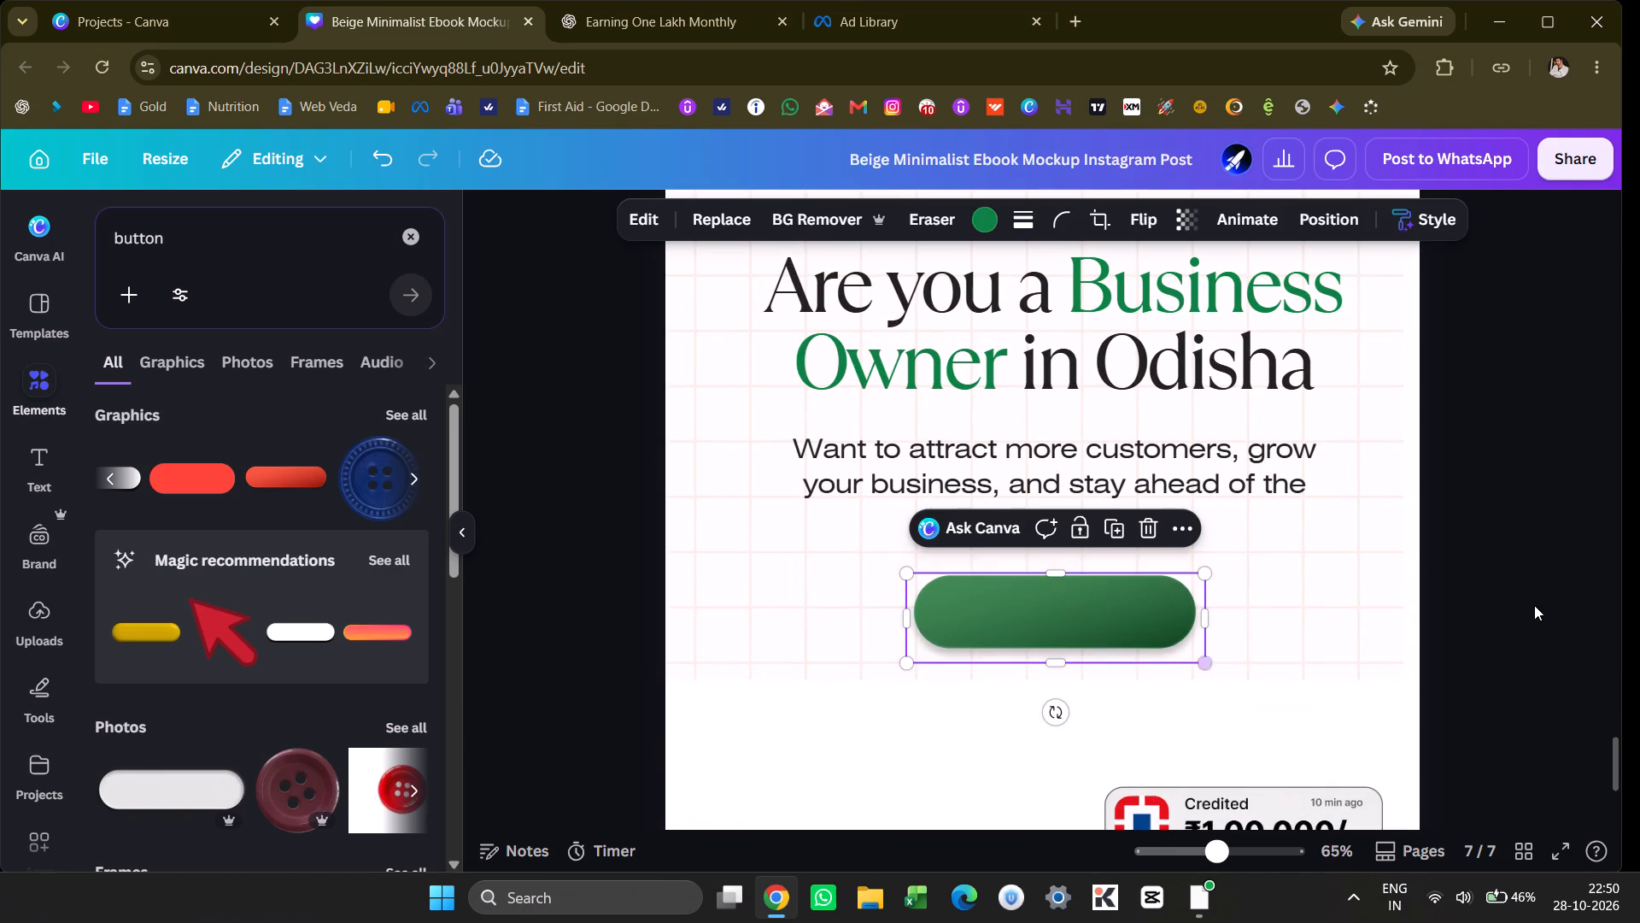
pyautogui.click(1534, 605)
pyautogui.moveTo(1079, 637); pyautogui.dragTo(1039, 629)
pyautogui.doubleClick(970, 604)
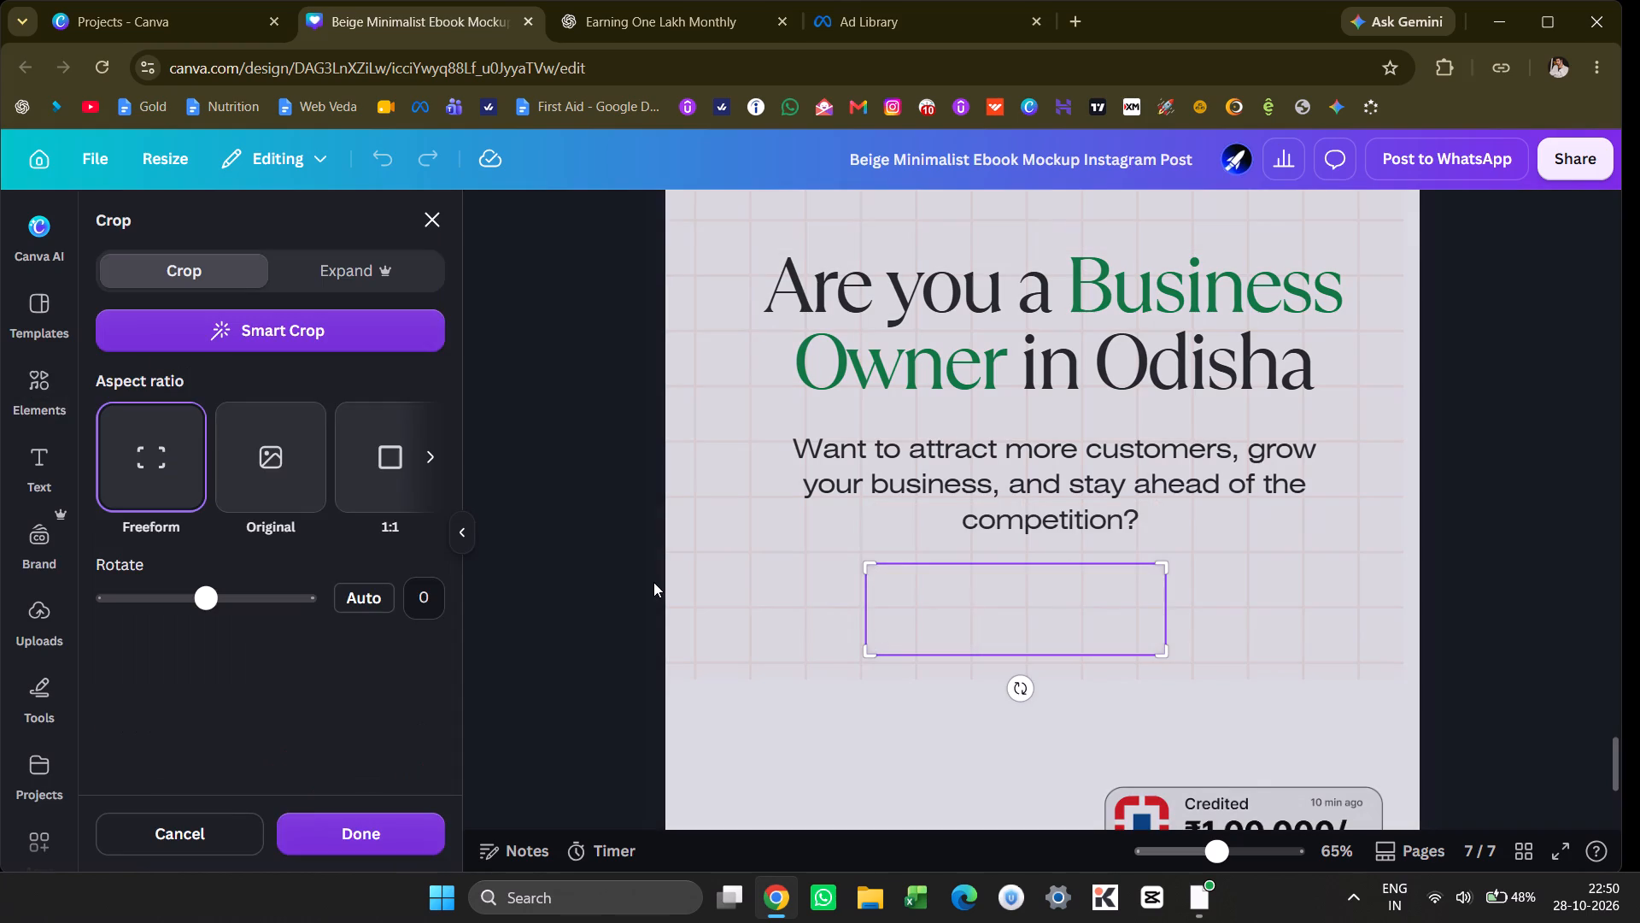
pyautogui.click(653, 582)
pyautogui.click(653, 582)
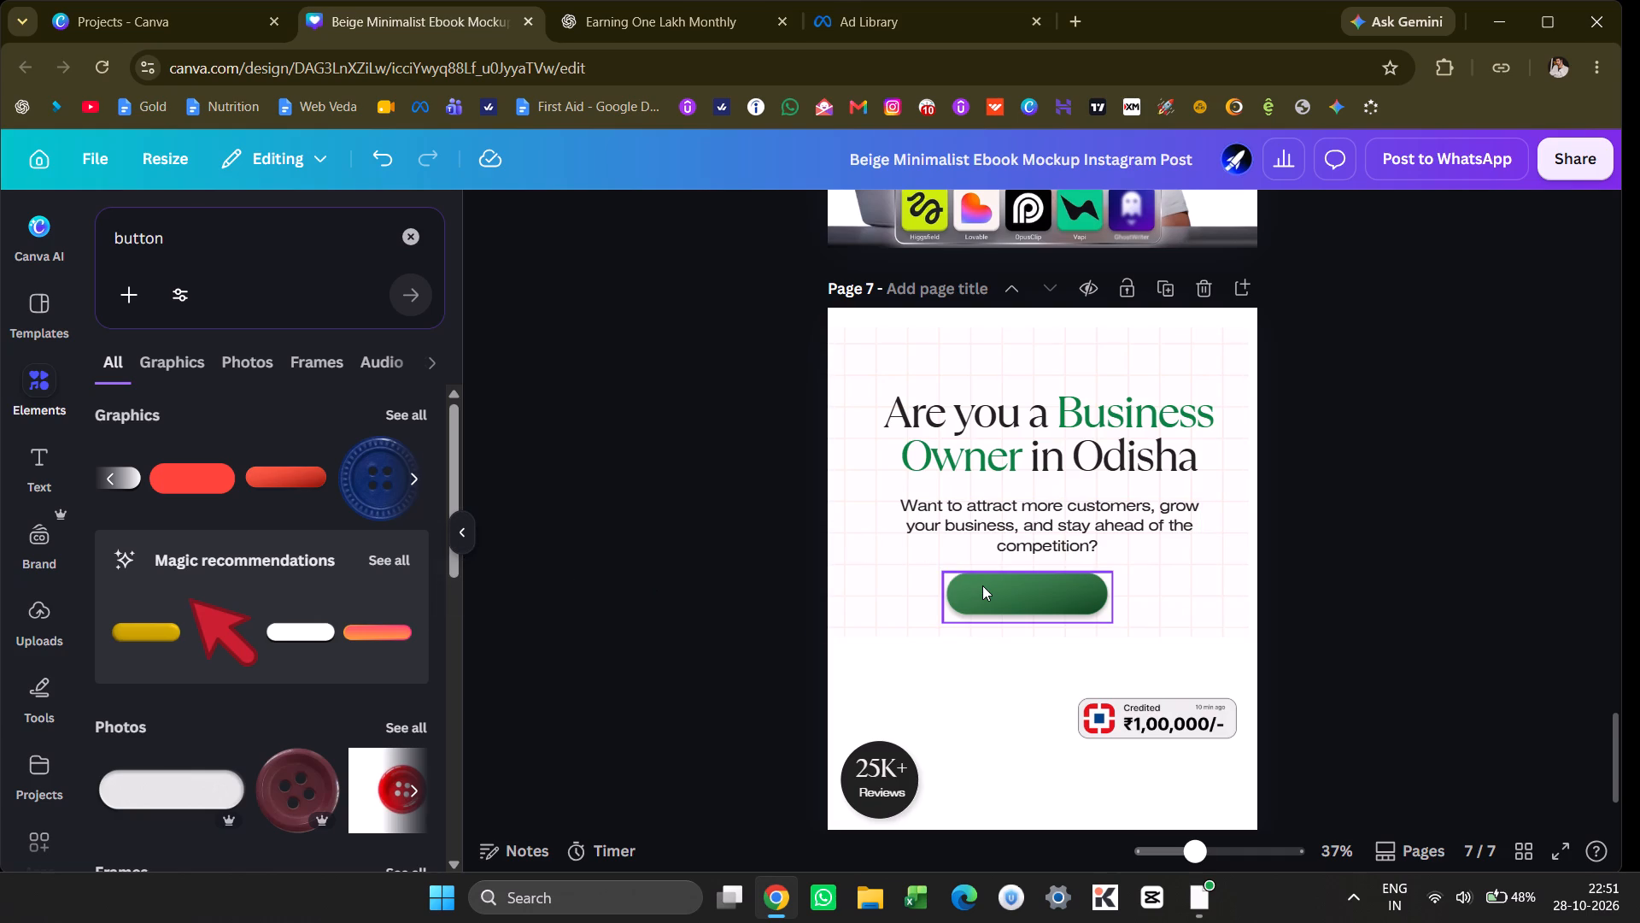
# Move the green button down, centered on the page, leaving a wider gap beneath the description.
pyautogui.moveTo(982, 585); pyautogui.dragTo(999, 617)
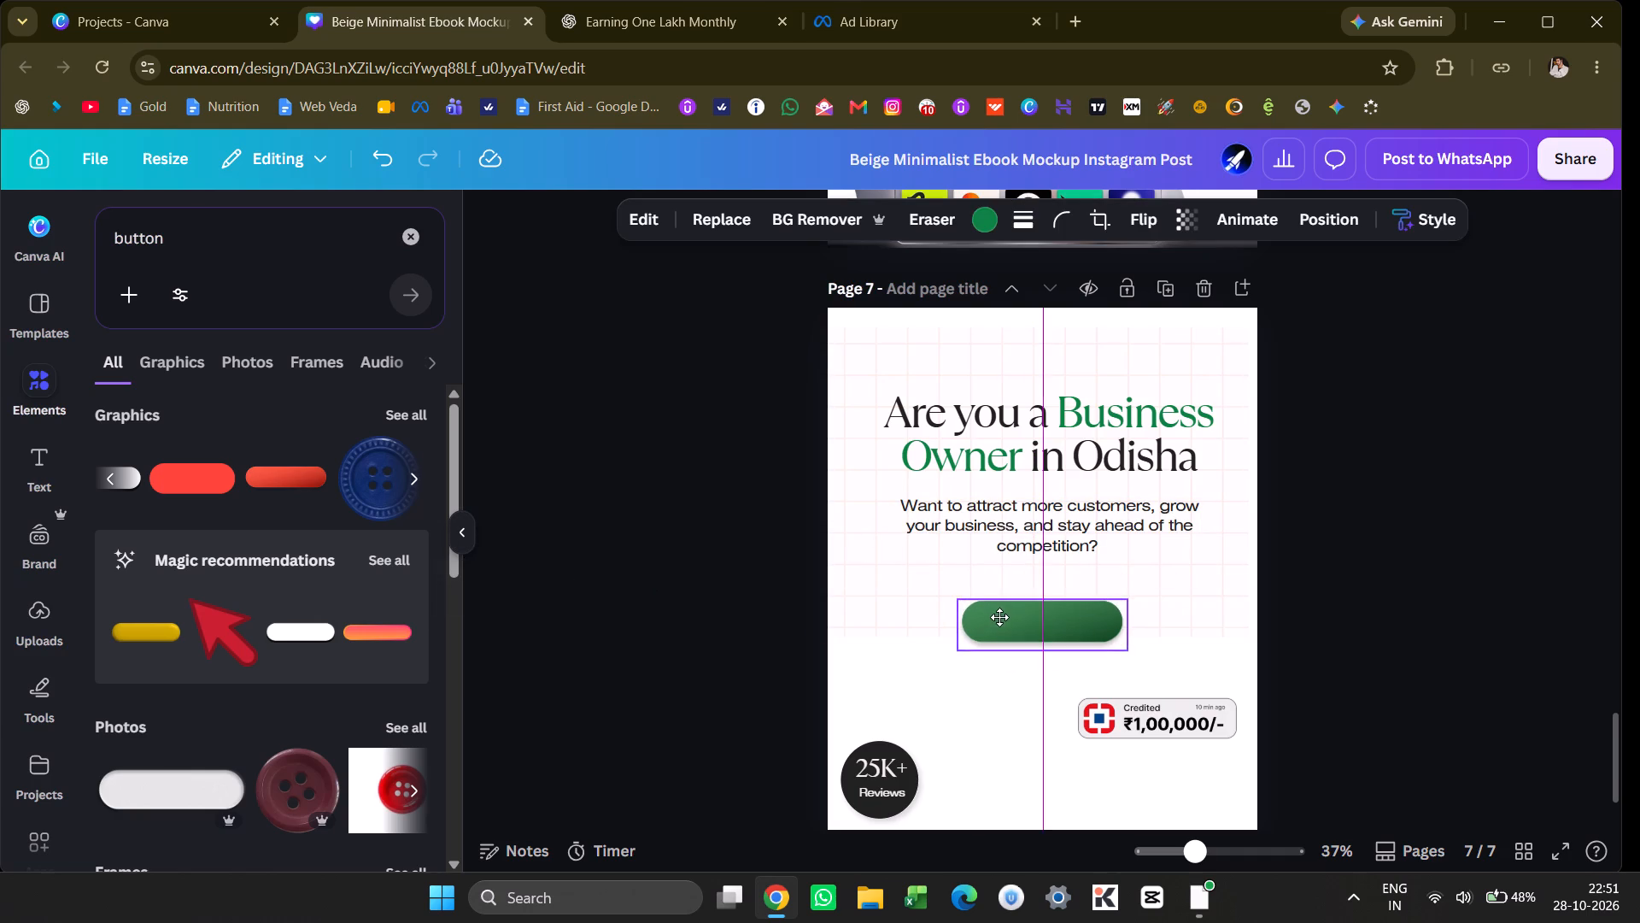
pyautogui.moveTo(999, 617); pyautogui.dragTo(1001, 608)
# Look through the button search results and the design's earlier pages for reference.
pyautogui.scroll(-2, 395, 568)
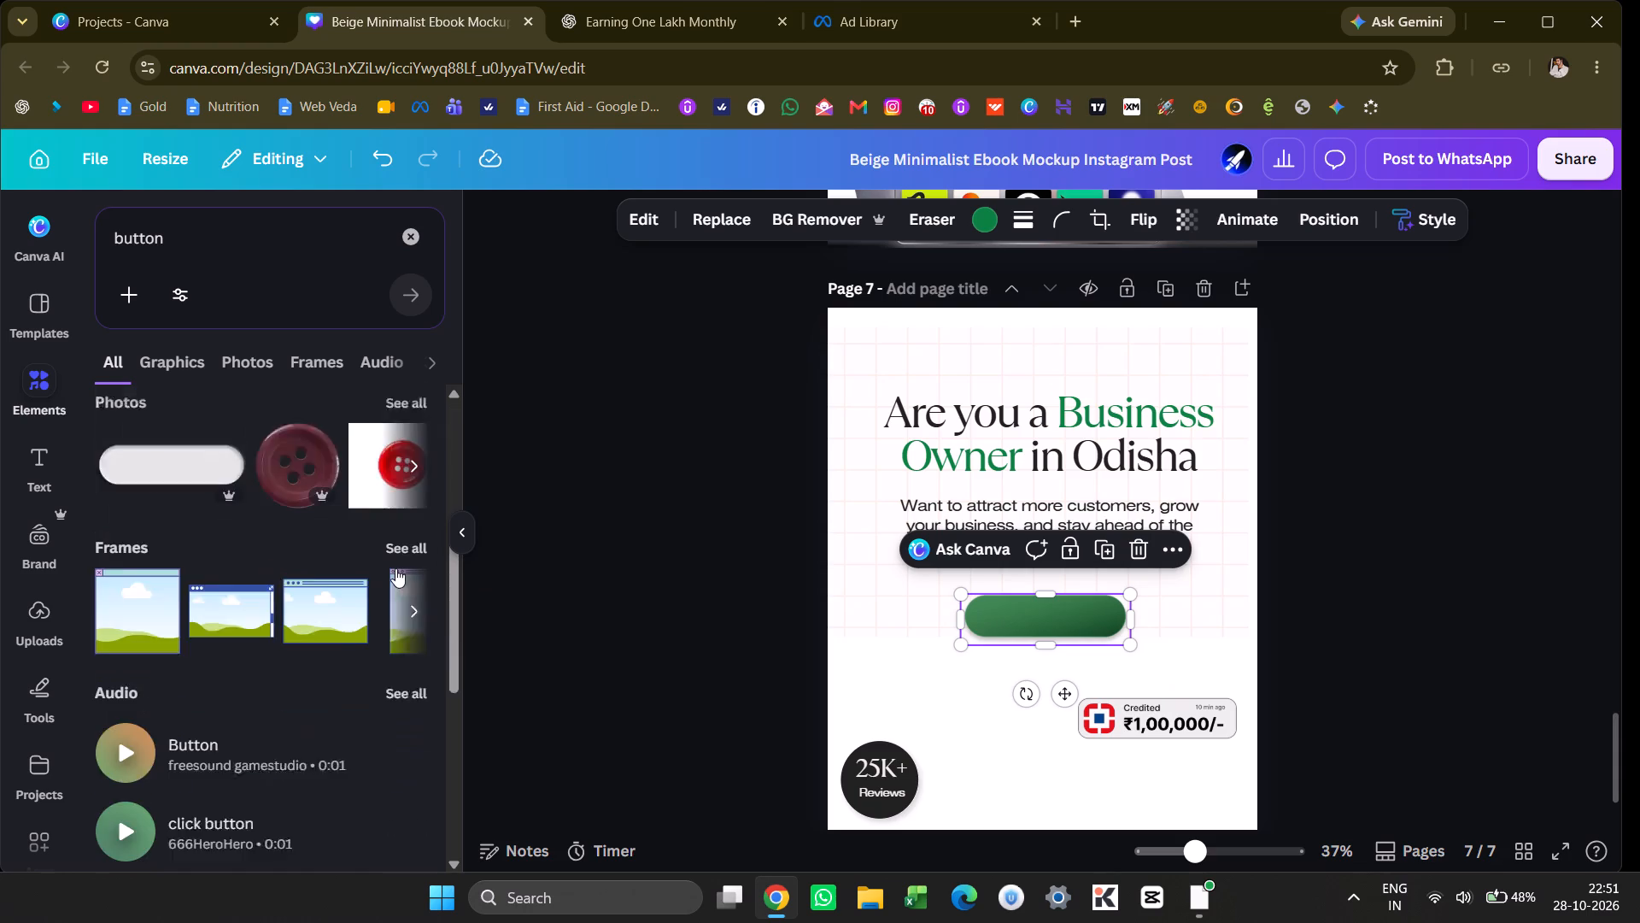
pyautogui.scroll(-3, 395, 568)
pyautogui.scroll(3, 395, 568)
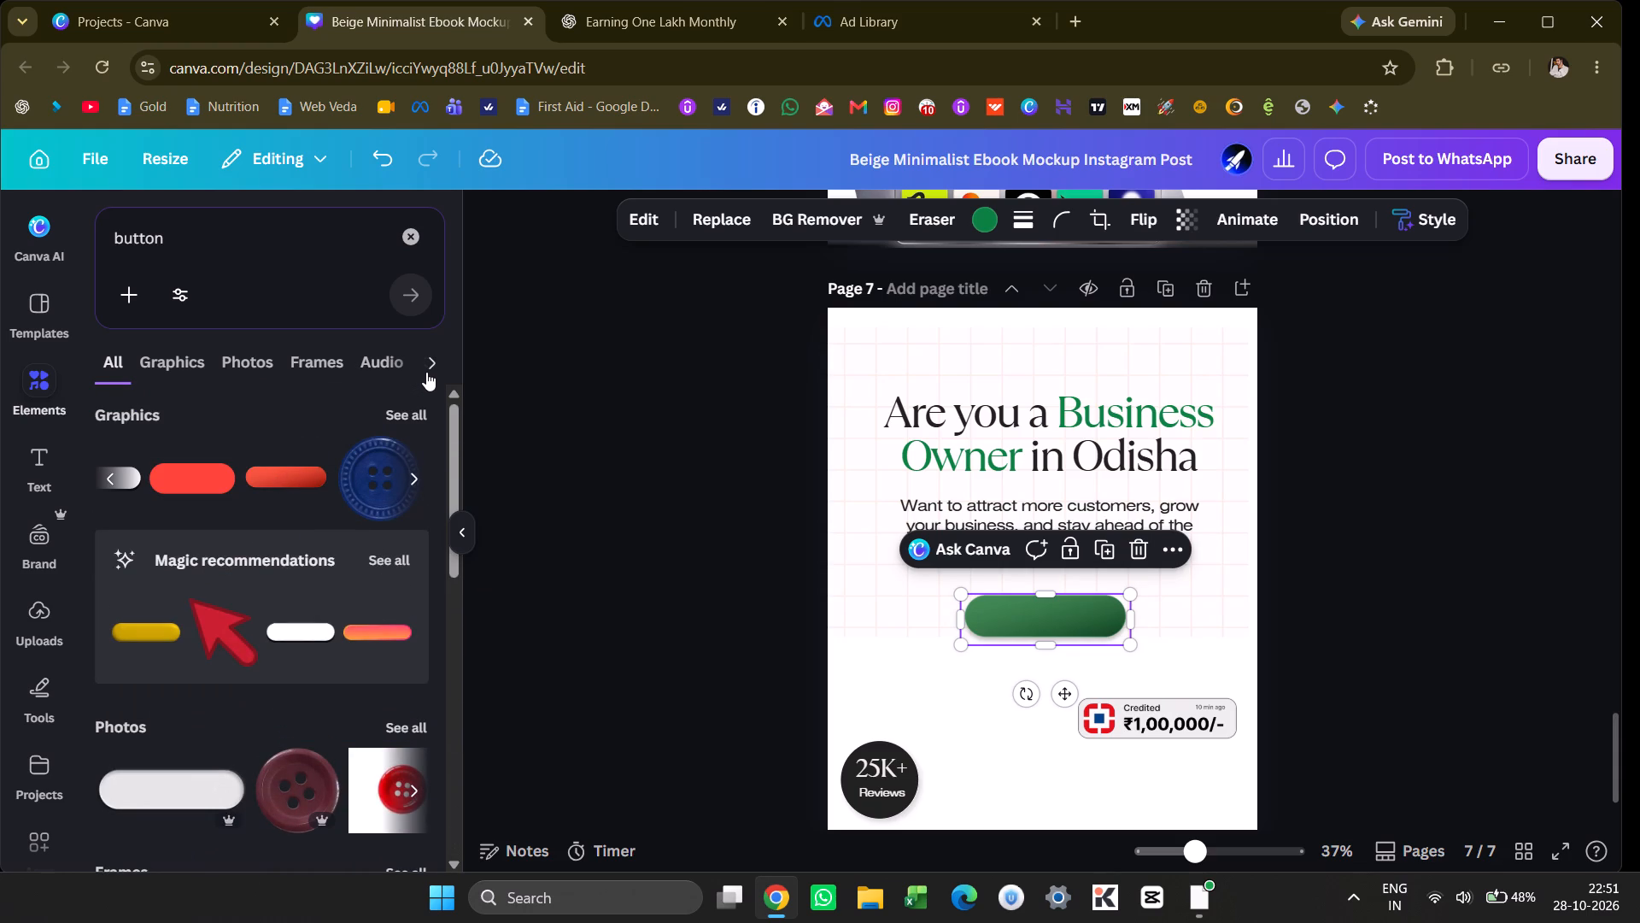
pyautogui.hscroll(3, 266, 532)
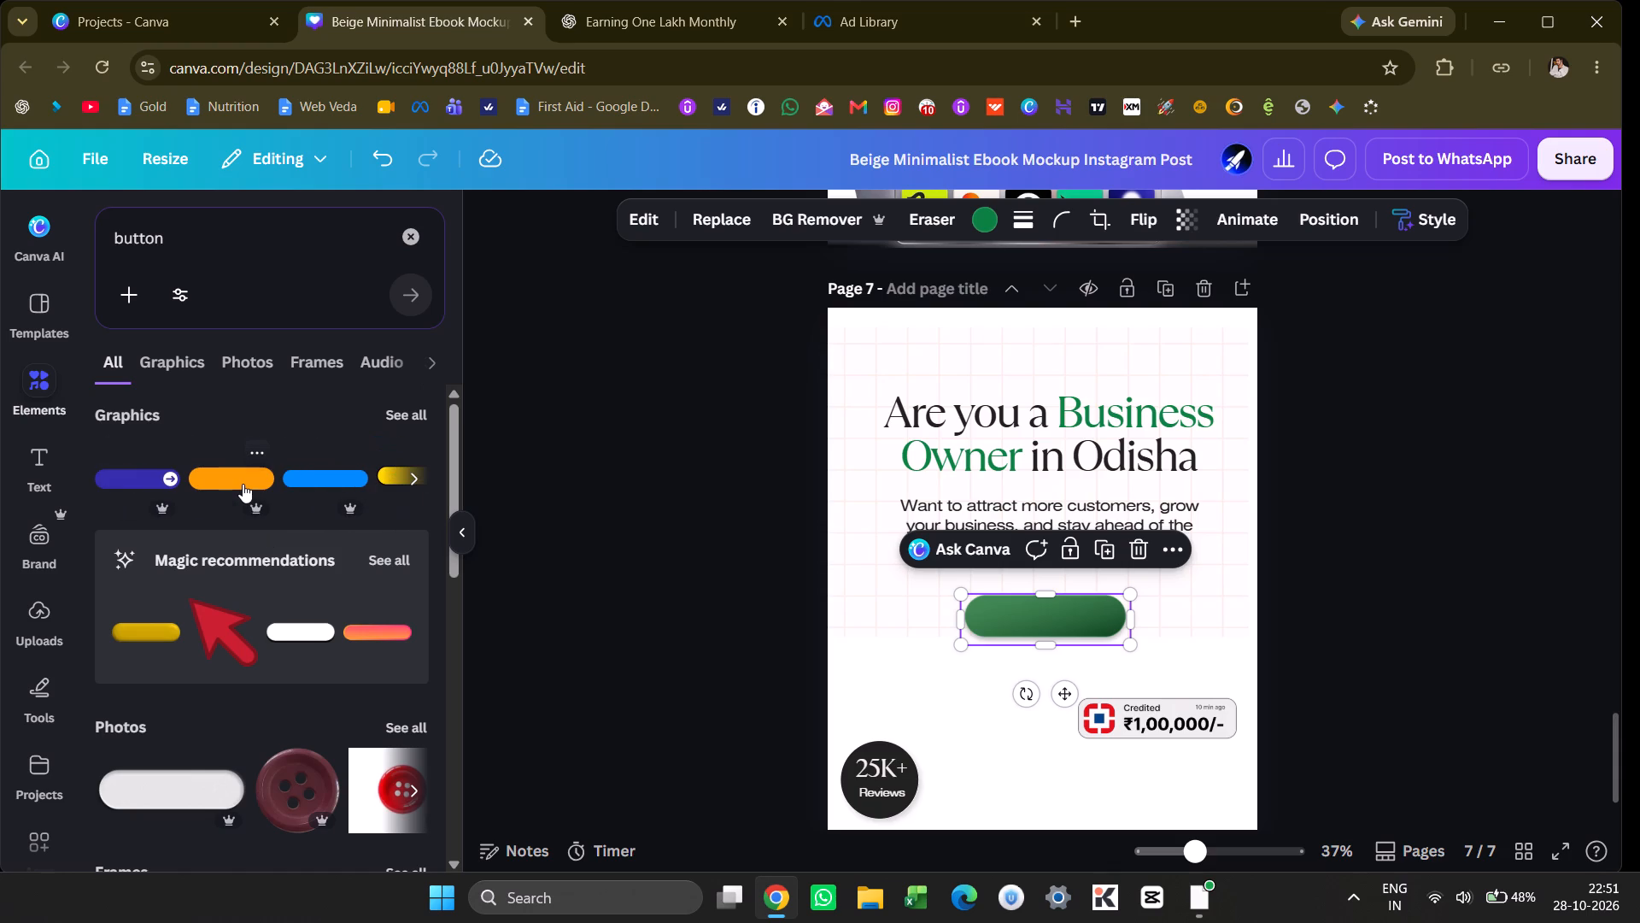
pyautogui.click(1349, 523)
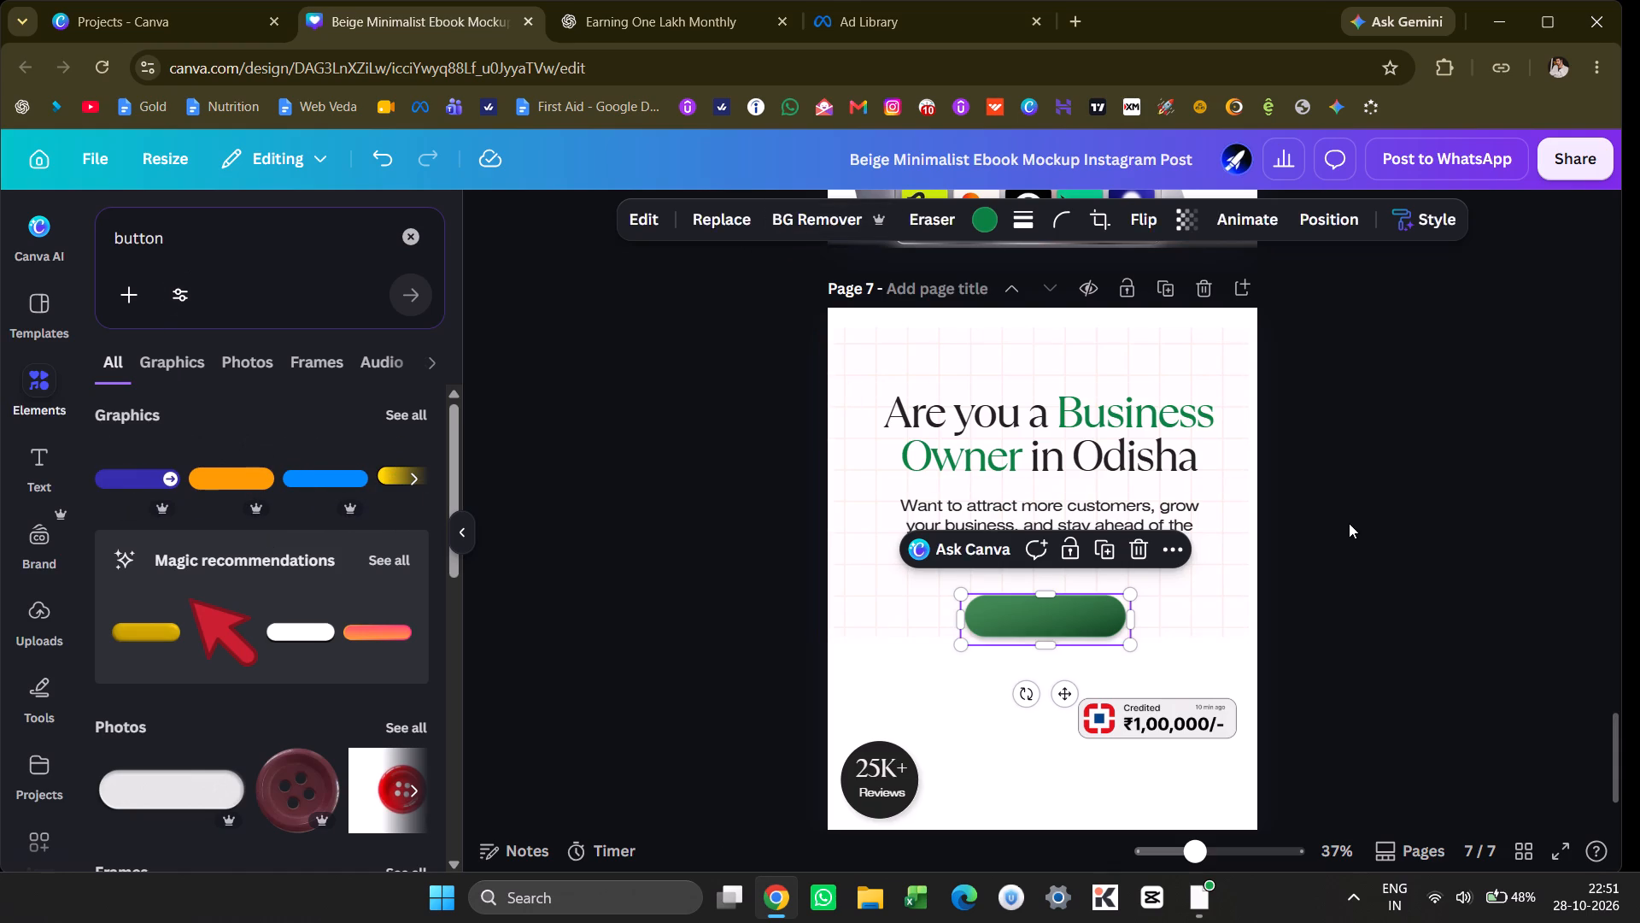
pyautogui.scroll(8, 1349, 523)
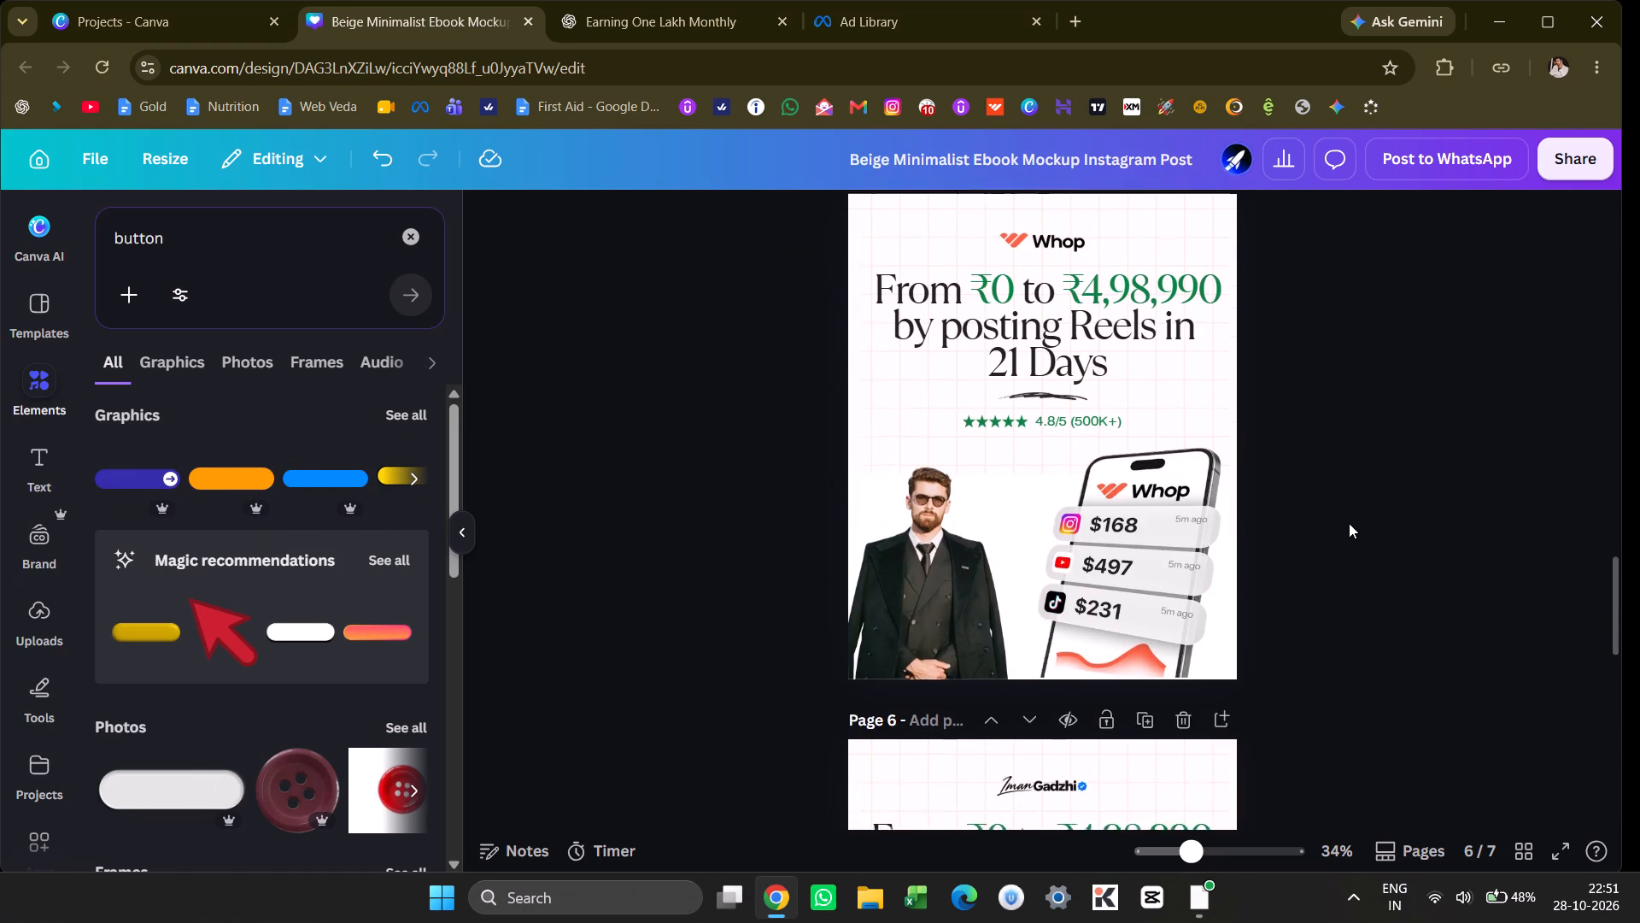
pyautogui.scroll(3, 1349, 523)
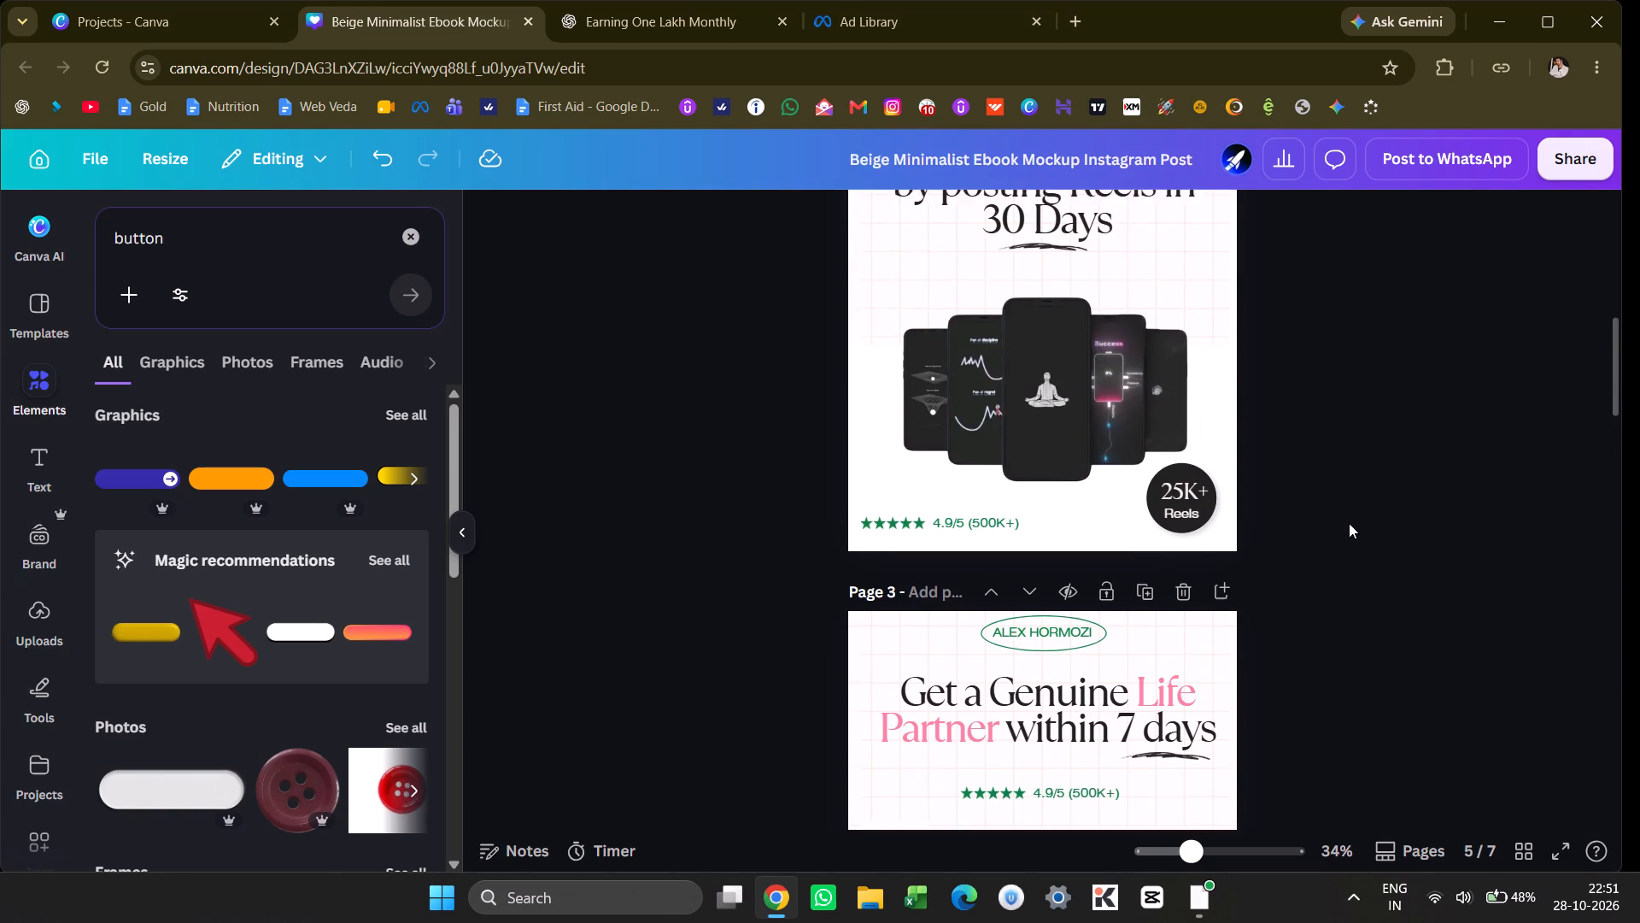
pyautogui.scroll(-9, 1349, 523)
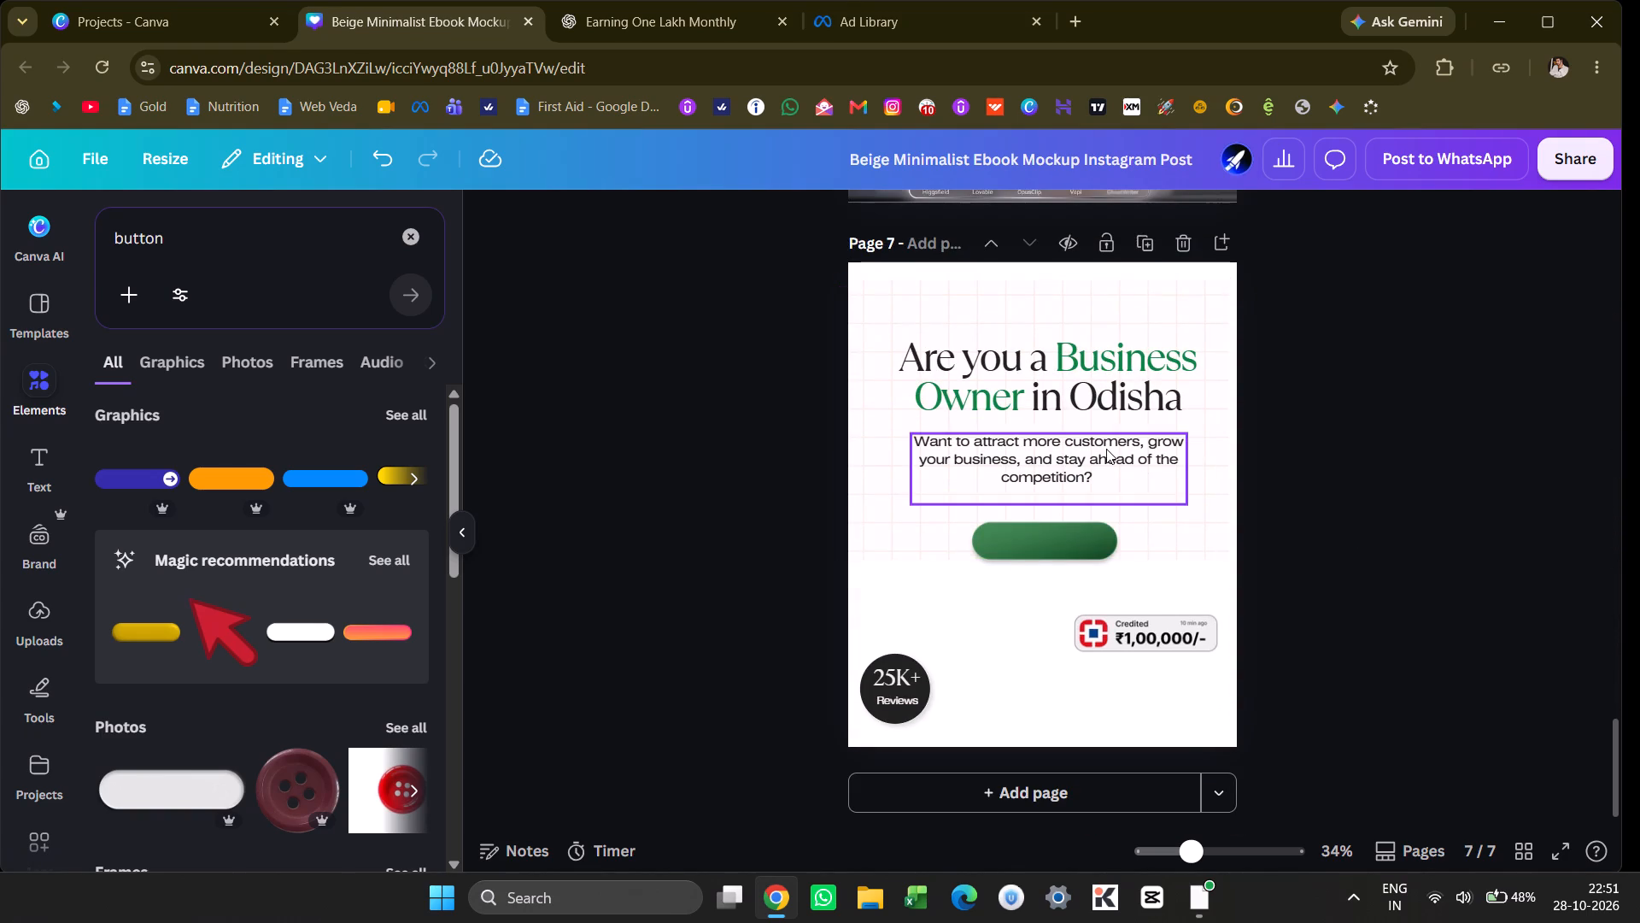
# Duplicate the description text below the green button and change the copy to "Book Free Call".
pyautogui.click(1106, 449)
pyautogui.keyDown('alt'); pyautogui.moveTo(1095, 461); pyautogui.dragTo(1043, 616); pyautogui.keyUp('alt')
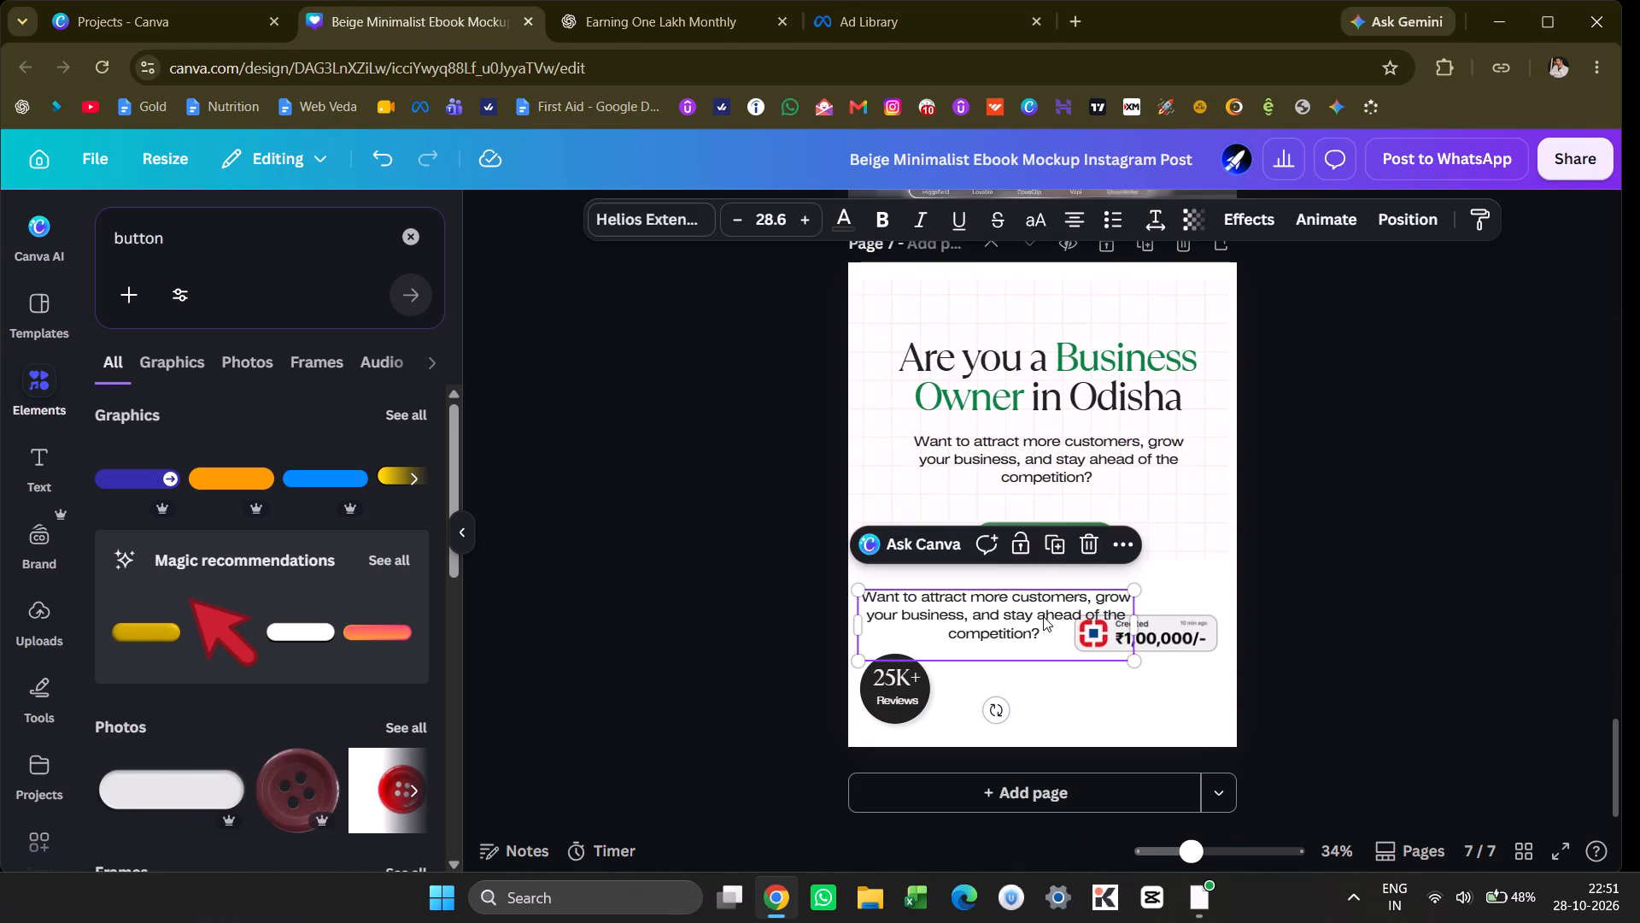
pyautogui.doubleClick(1043, 616)
pyautogui.write('Book')
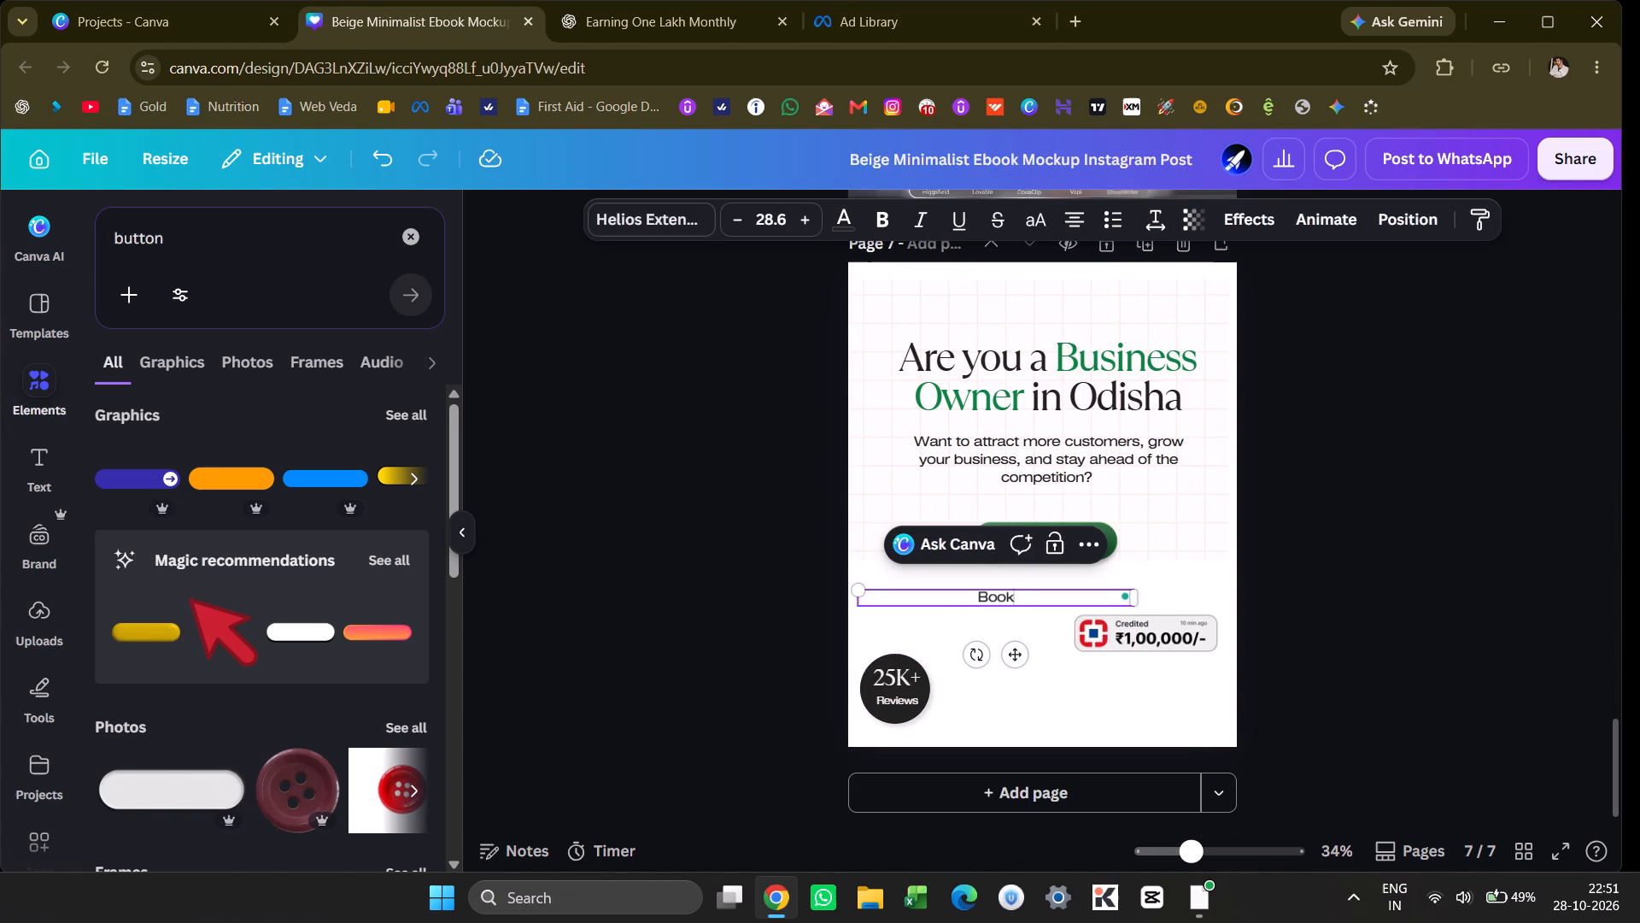
pyautogui.press('space')
pyautogui.write('Fr')
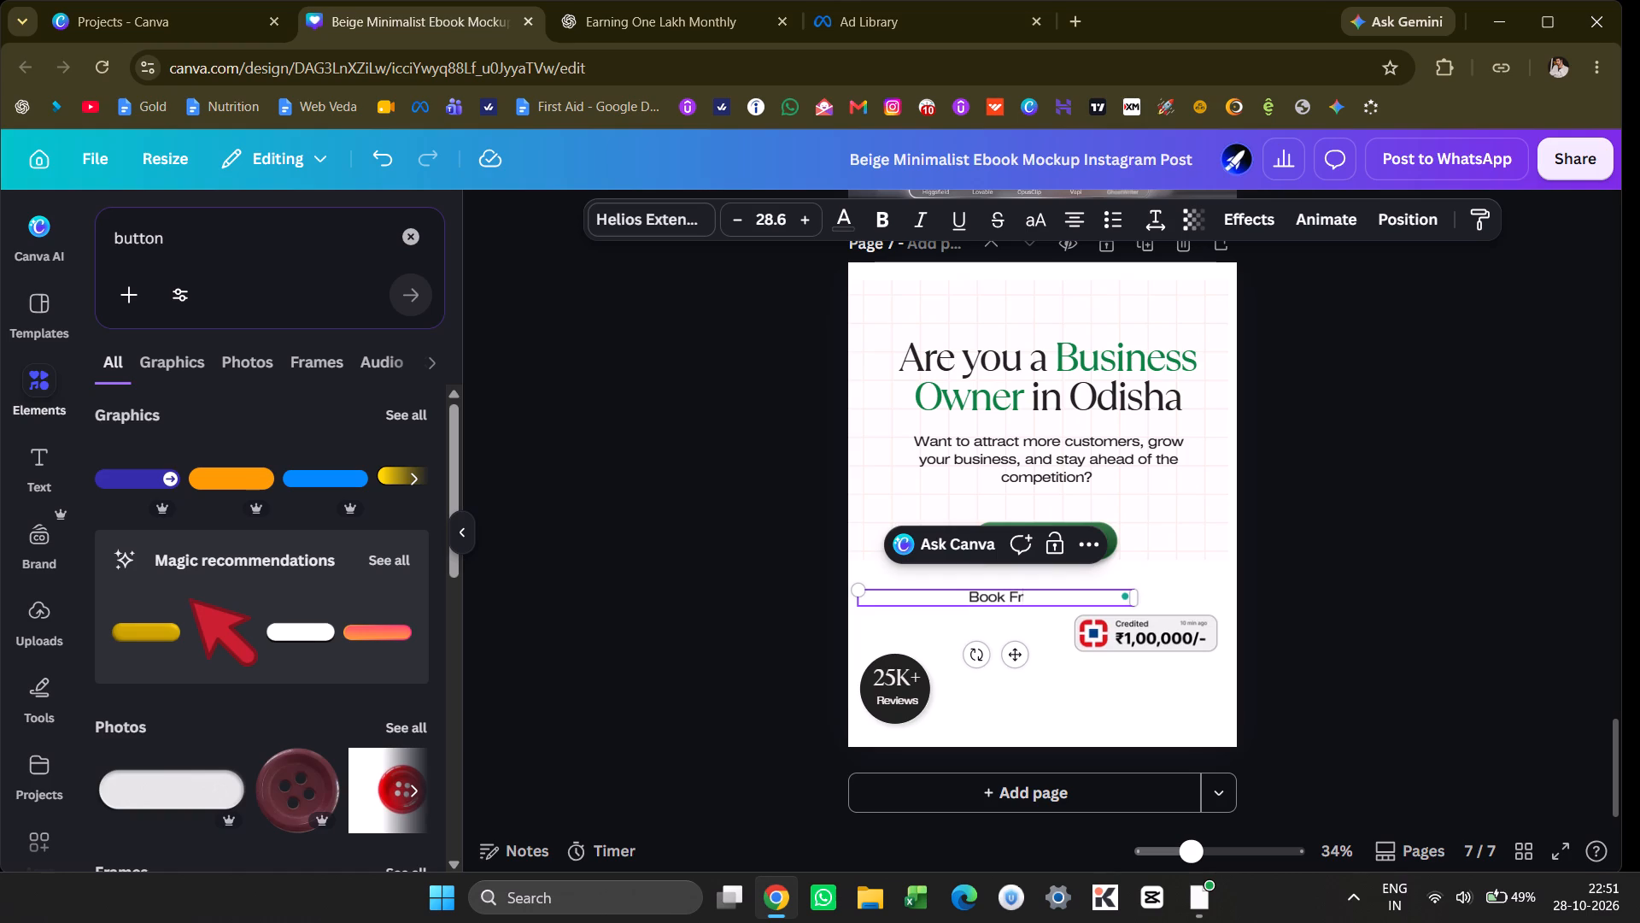
pyautogui.write('ee Call')
pyautogui.click(1400, 516)
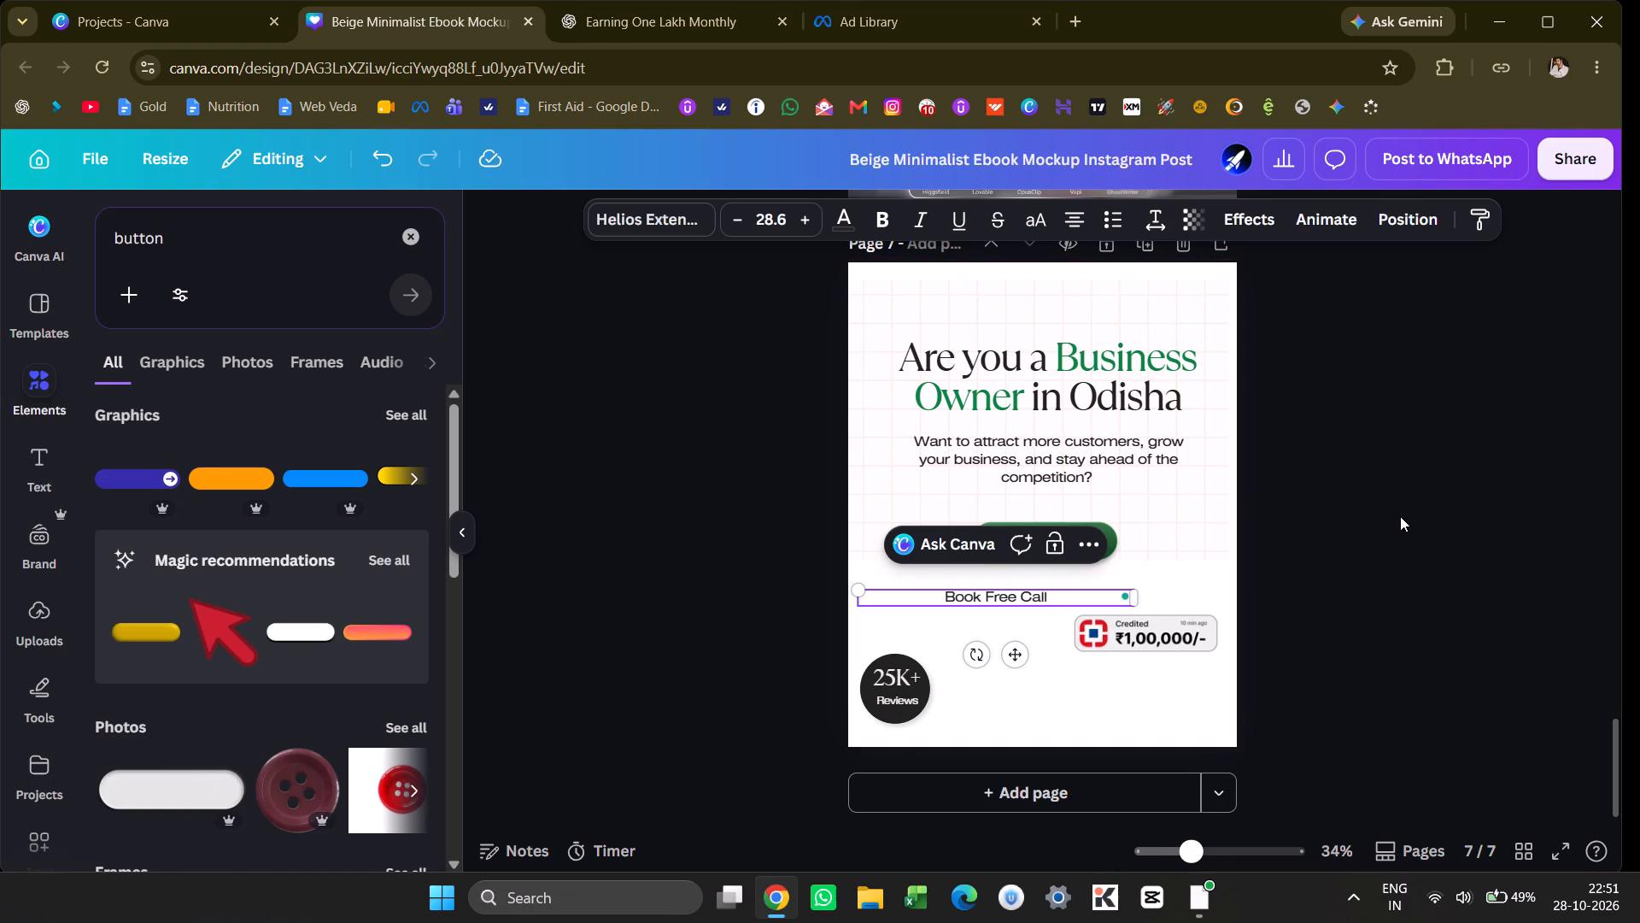
# Recolor the "Book Free Call" text to the light orange #f4eee9.
pyautogui.click(1007, 632)
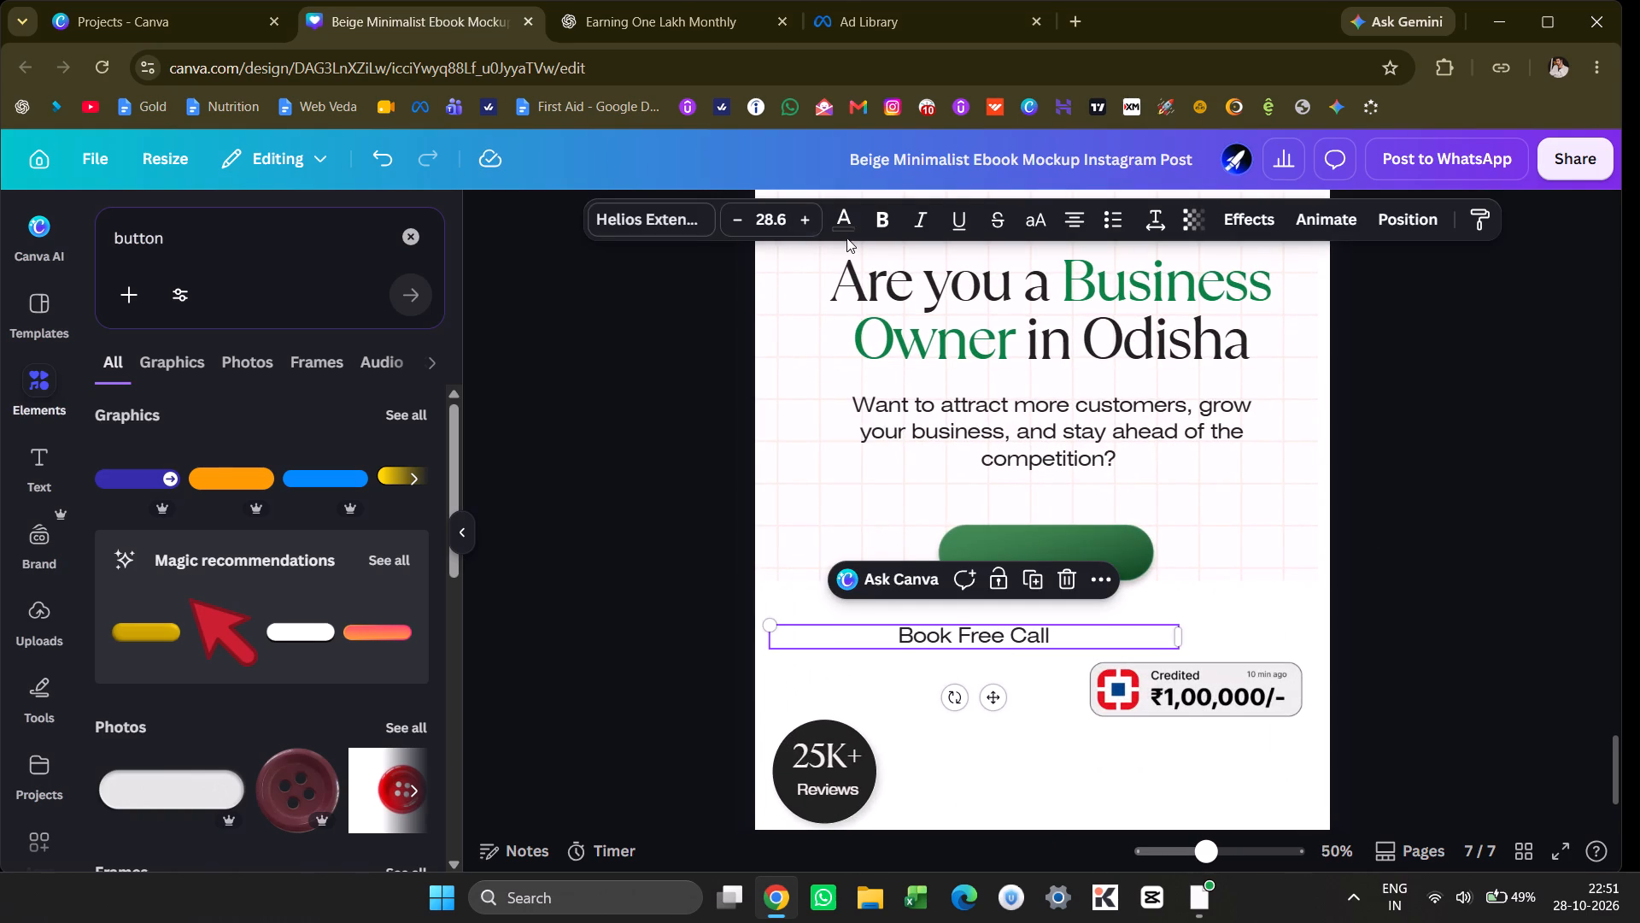
pyautogui.click(844, 220)
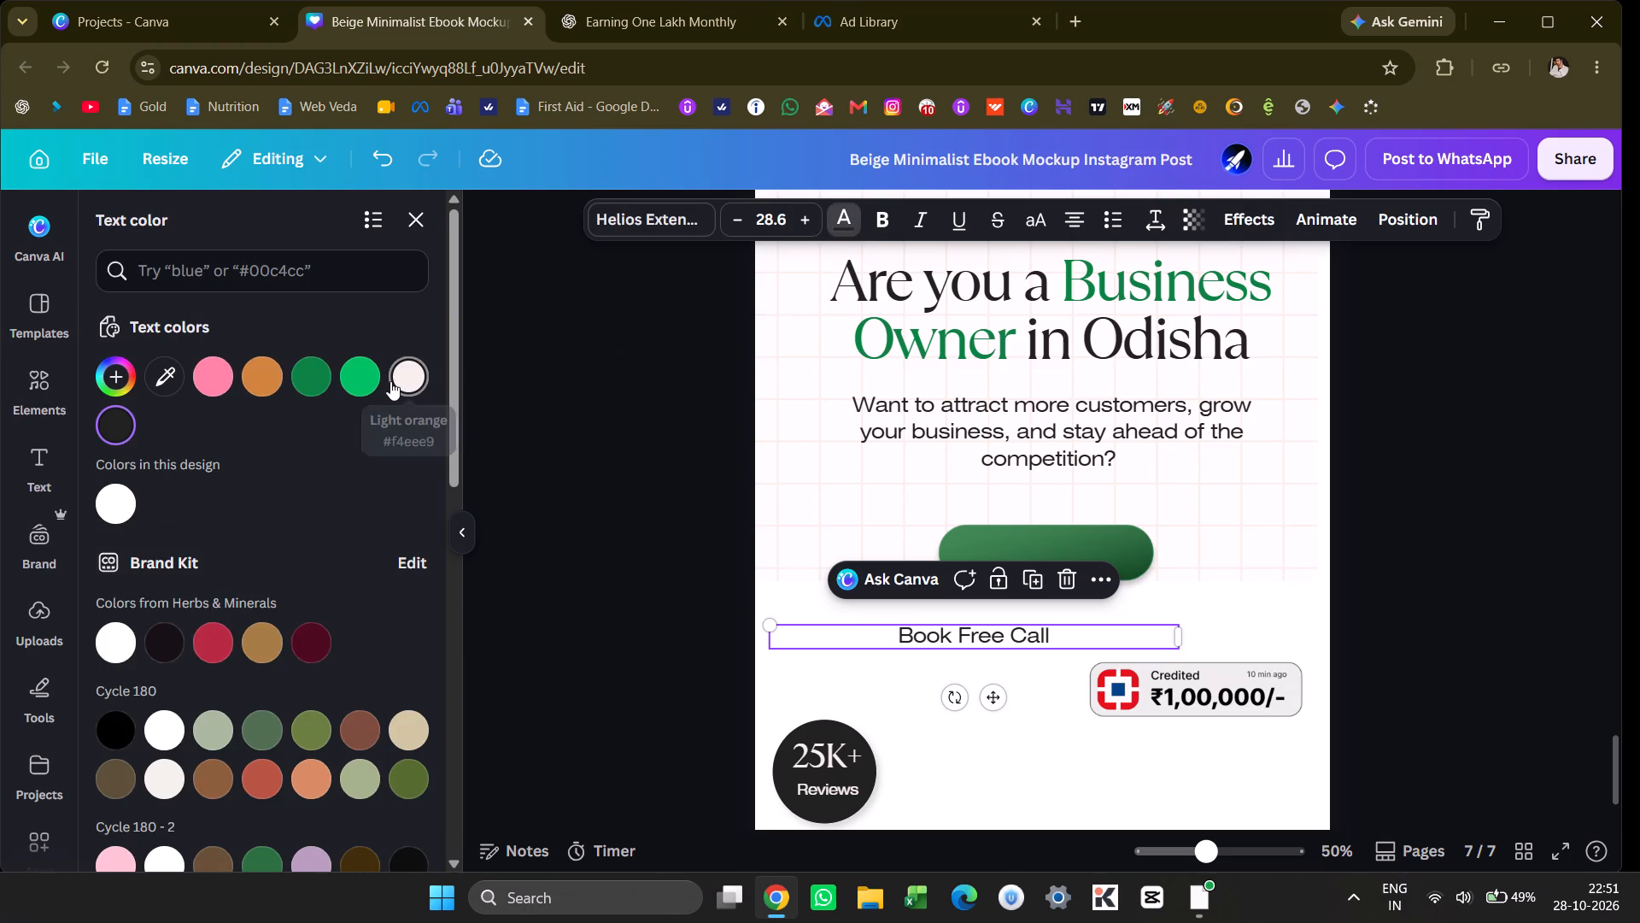
pyautogui.click(390, 381)
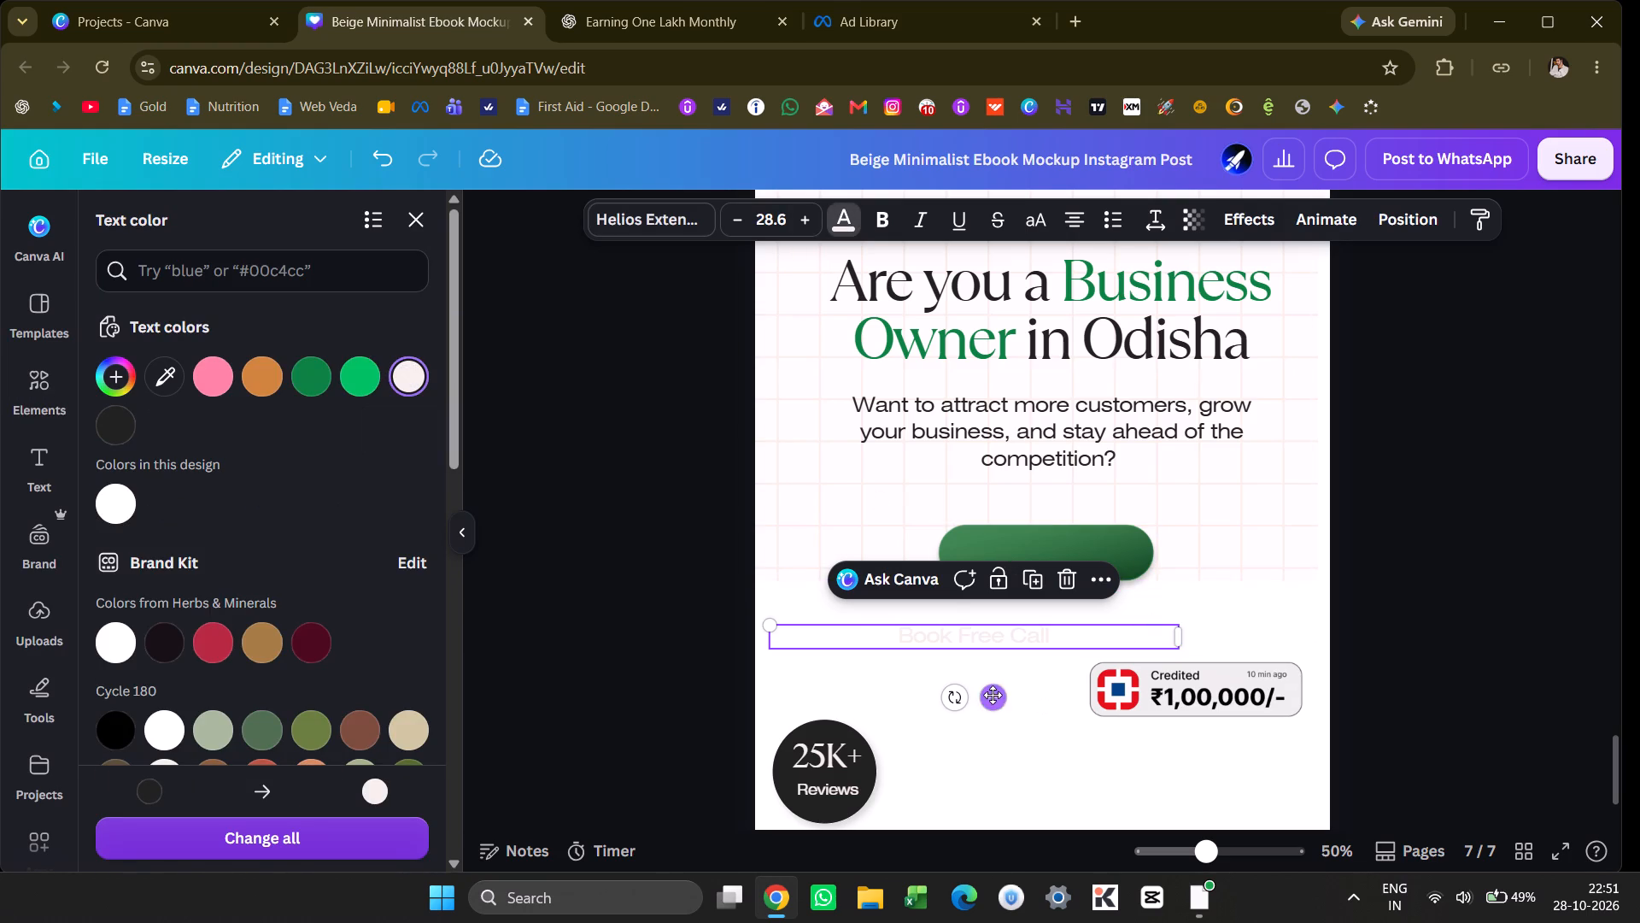
# Place the "Book Free Call" text centered over the green button and nudge it slightly upward.
pyautogui.moveTo(993, 695); pyautogui.dragTo(1059, 608)
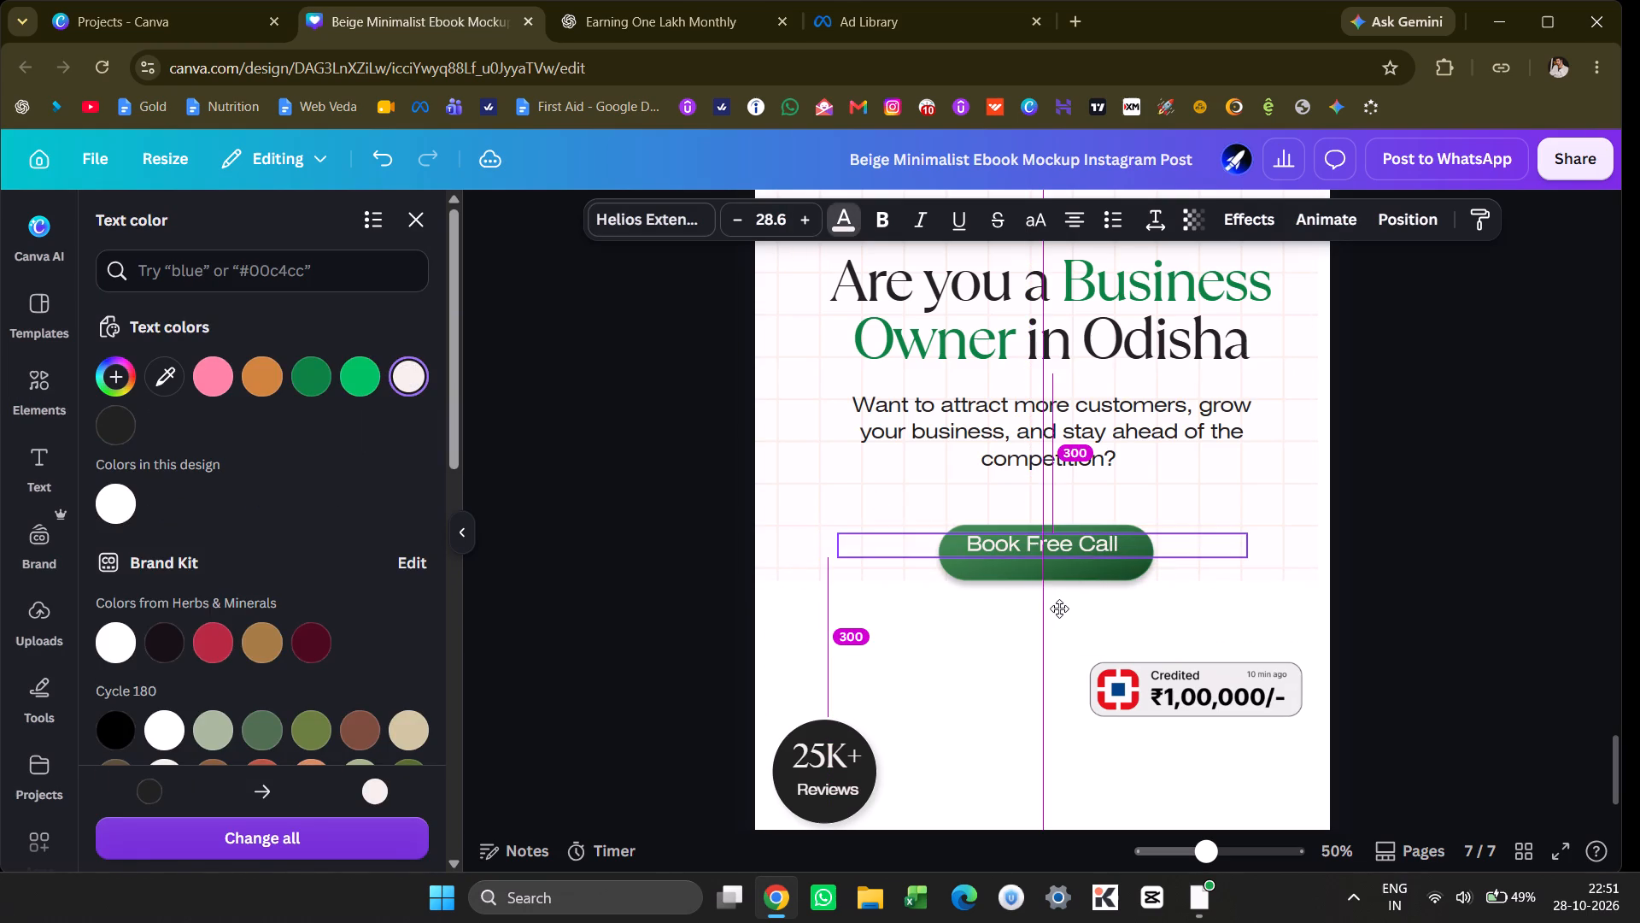
pyautogui.moveTo(1059, 608); pyautogui.dragTo(1058, 609)
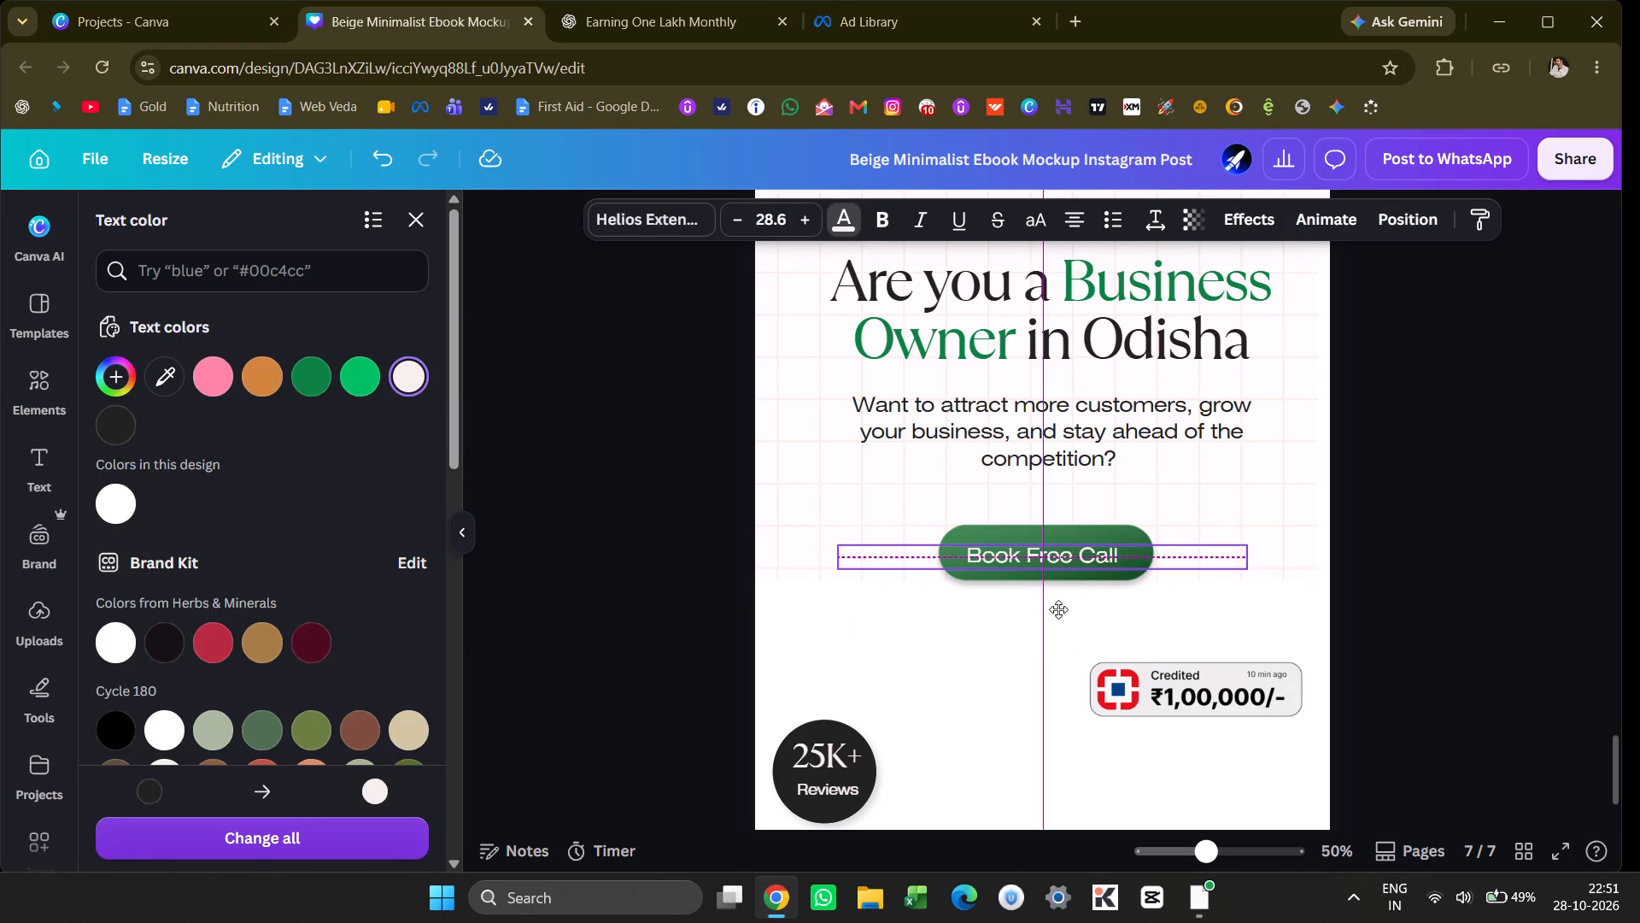
pyautogui.moveTo(1058, 609); pyautogui.dragTo(1058, 610)
pyautogui.moveTo(1058, 610); pyautogui.dragTo(1058, 609)
pyautogui.click(1522, 541)
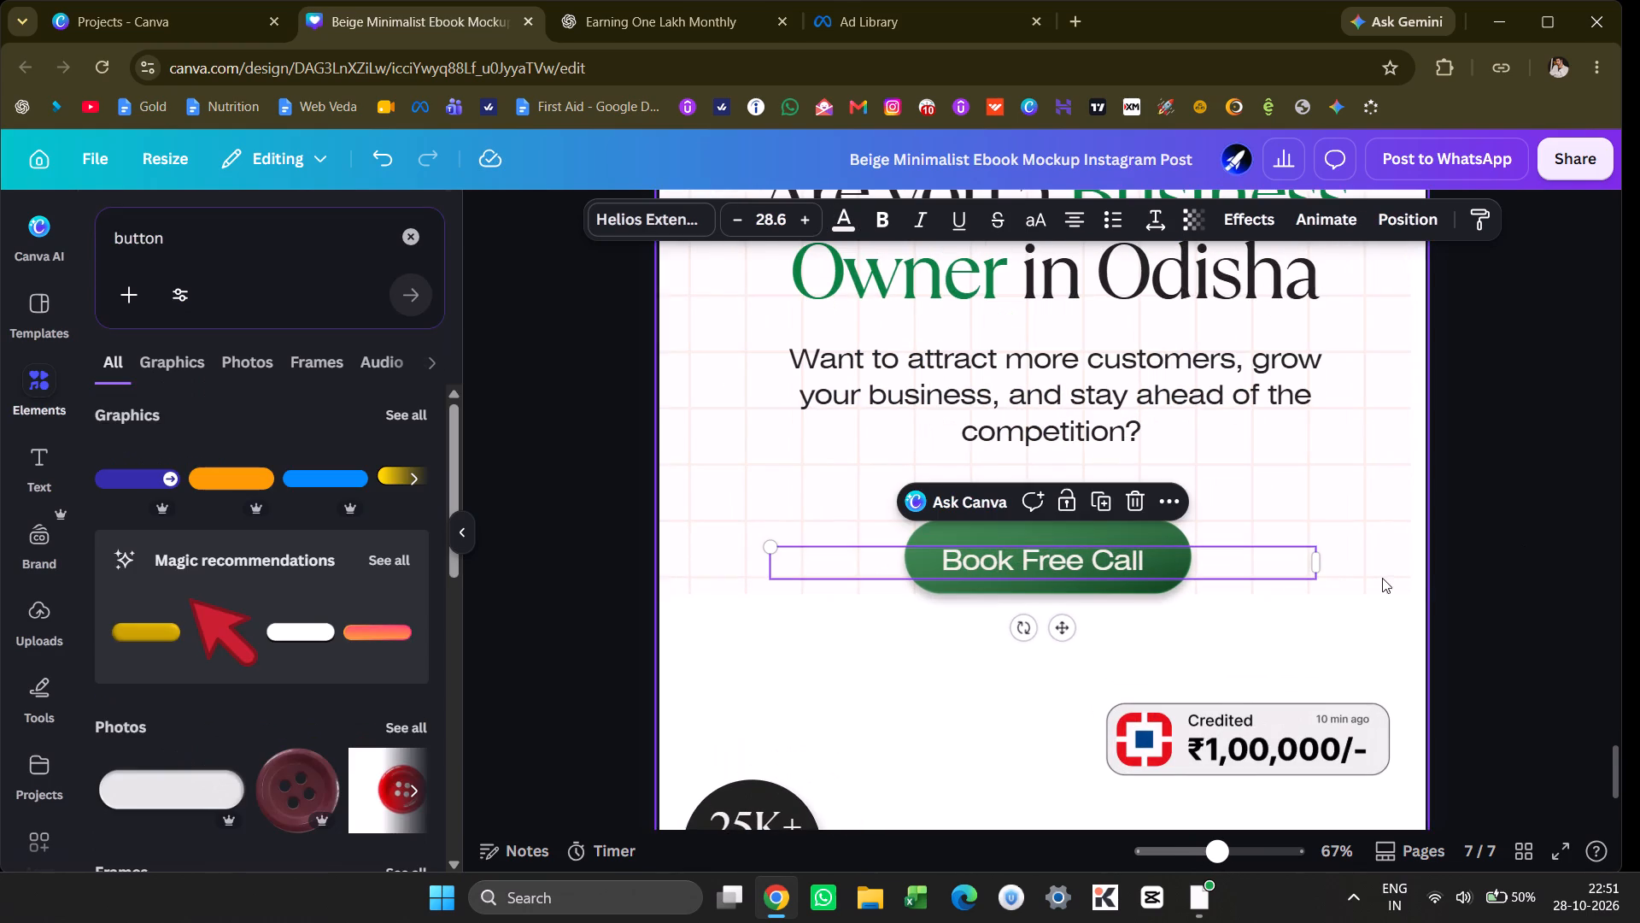
pyautogui.click(1561, 566)
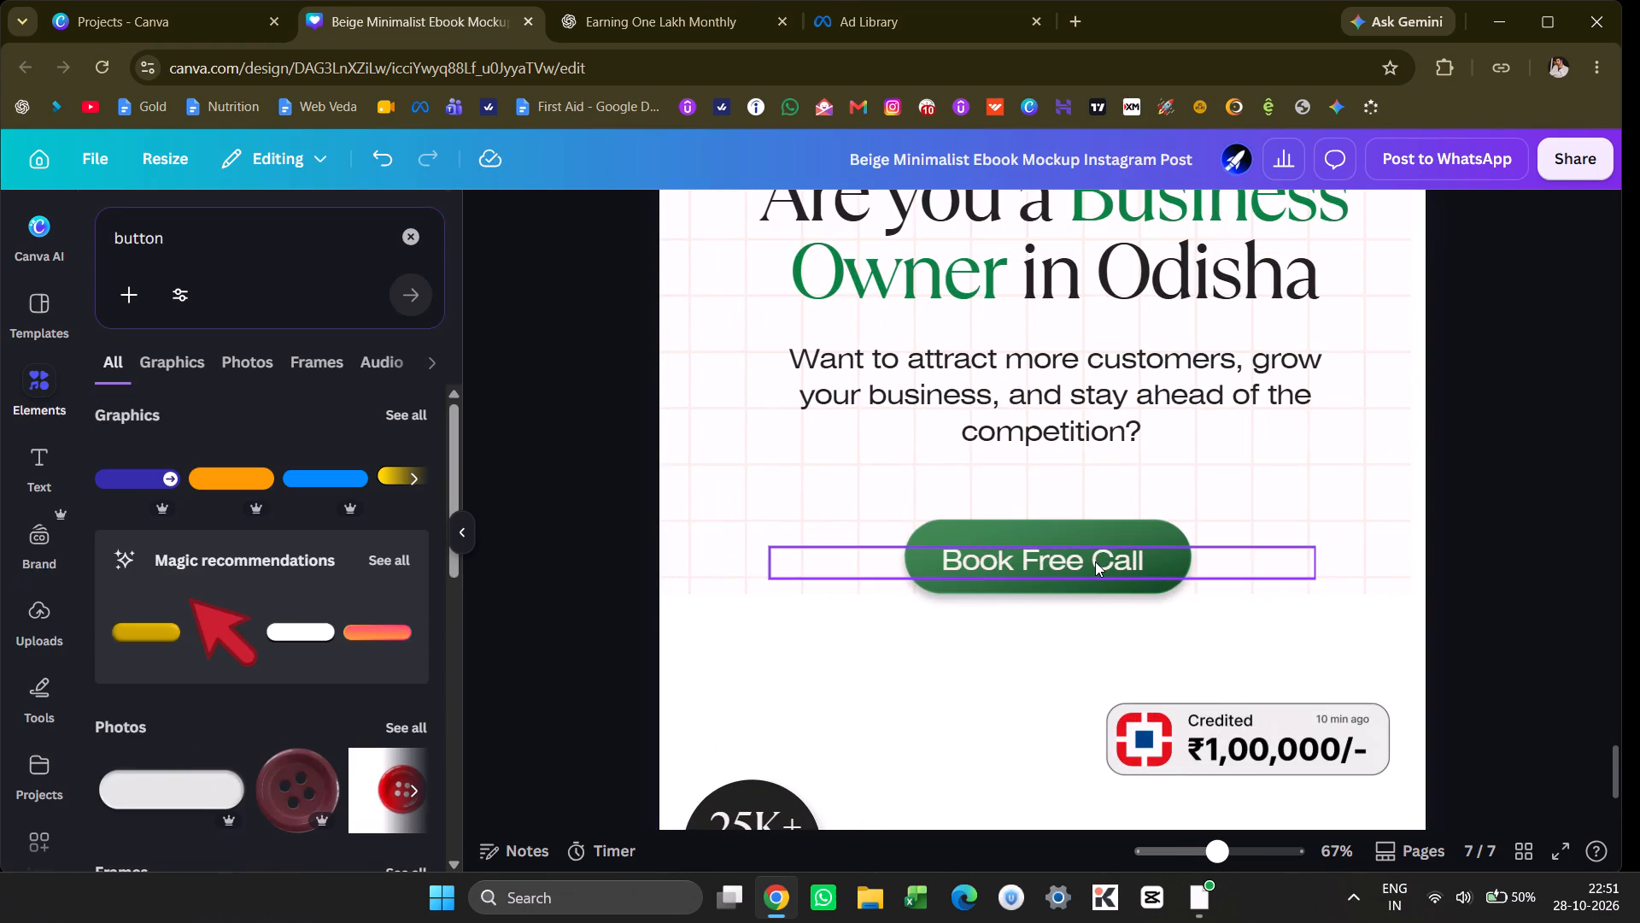
pyautogui.click(1095, 561)
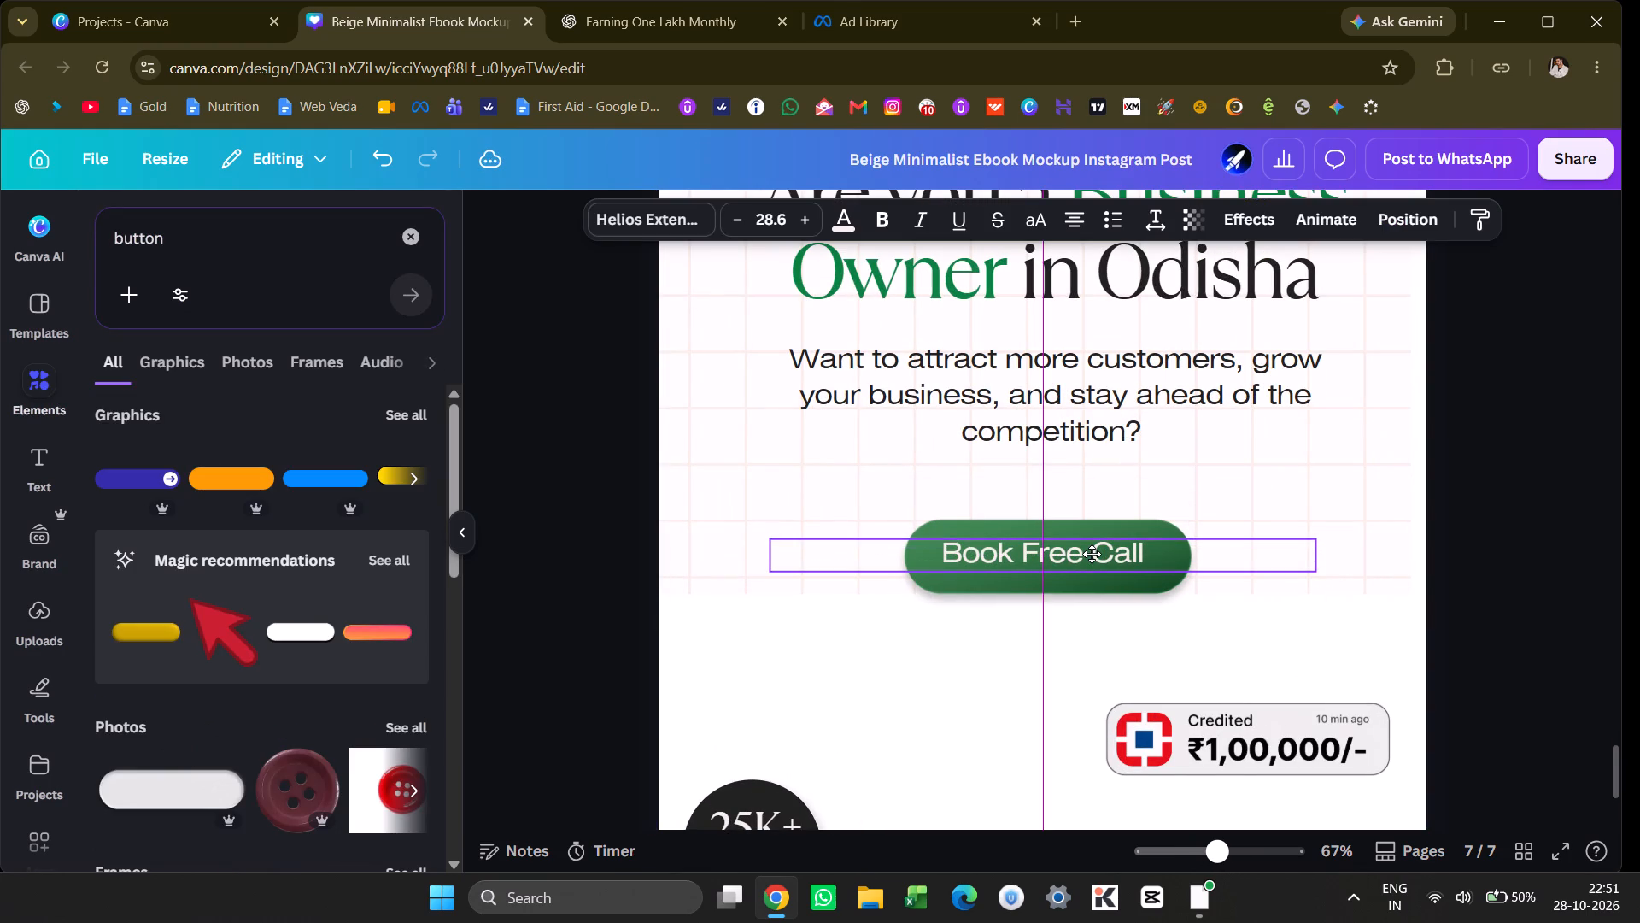
pyautogui.click(1476, 544)
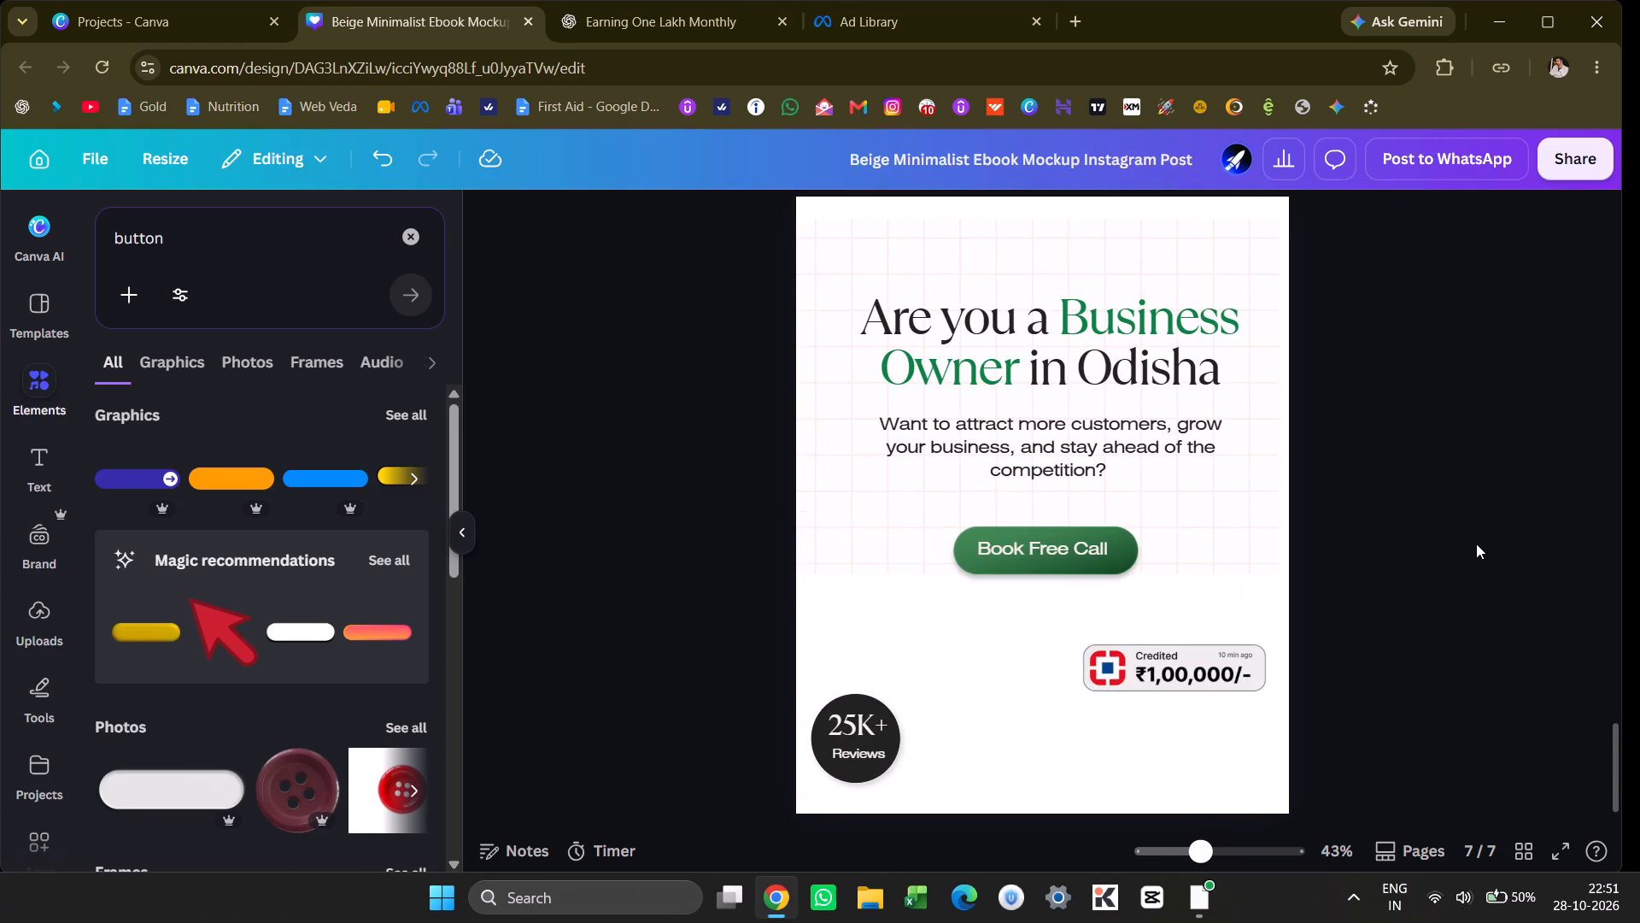
# Move the pink grid down so it extends below the button, and adjust it to reach the page's right edge.
pyautogui.scroll(1, 1476, 544)
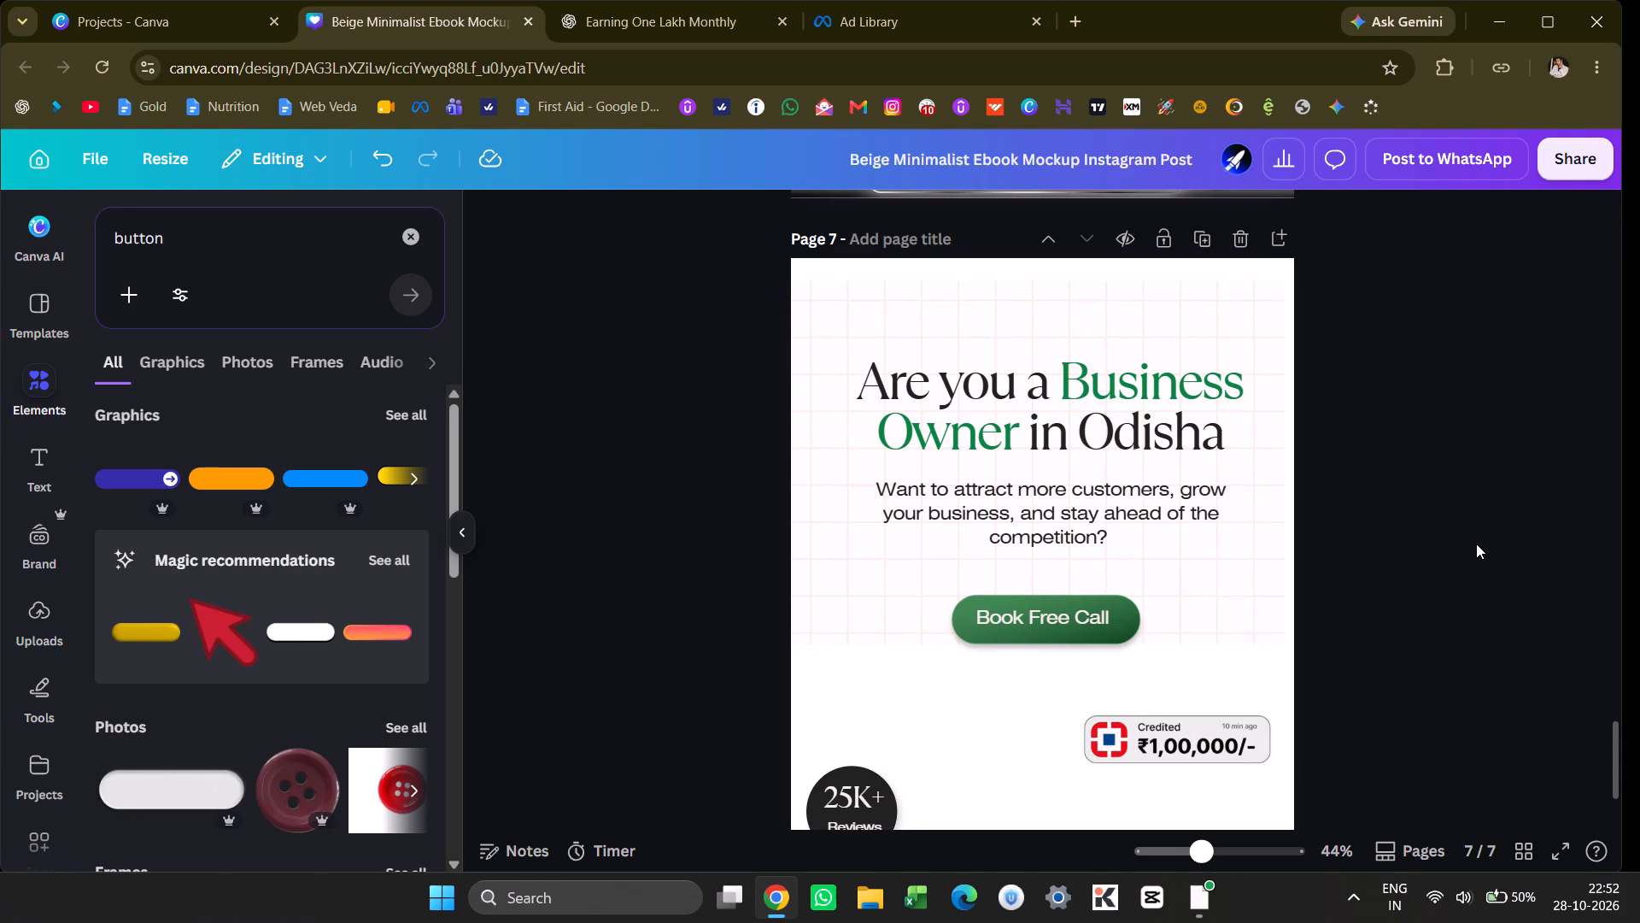
pyautogui.click(1222, 573)
pyautogui.click(1250, 584)
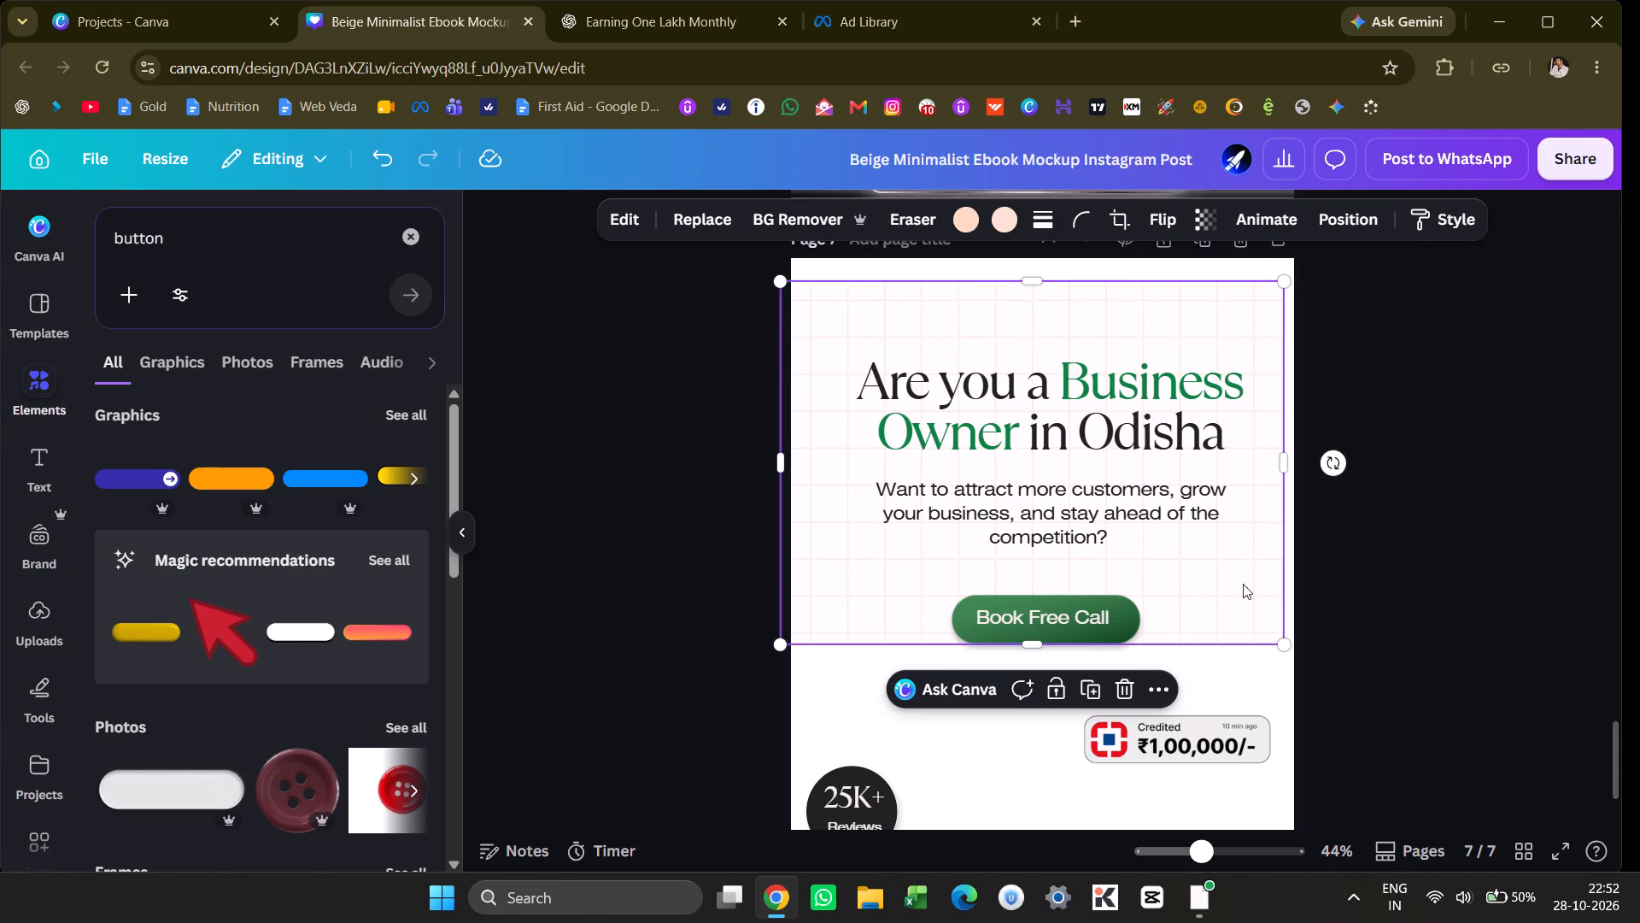
pyautogui.moveTo(1229, 585); pyautogui.dragTo(1229, 625)
pyautogui.click(1418, 601)
pyautogui.scroll(-1, 1418, 601)
pyautogui.click(1249, 585)
pyautogui.moveTo(1284, 615); pyautogui.dragTo(1297, 624)
pyautogui.click(1409, 627)
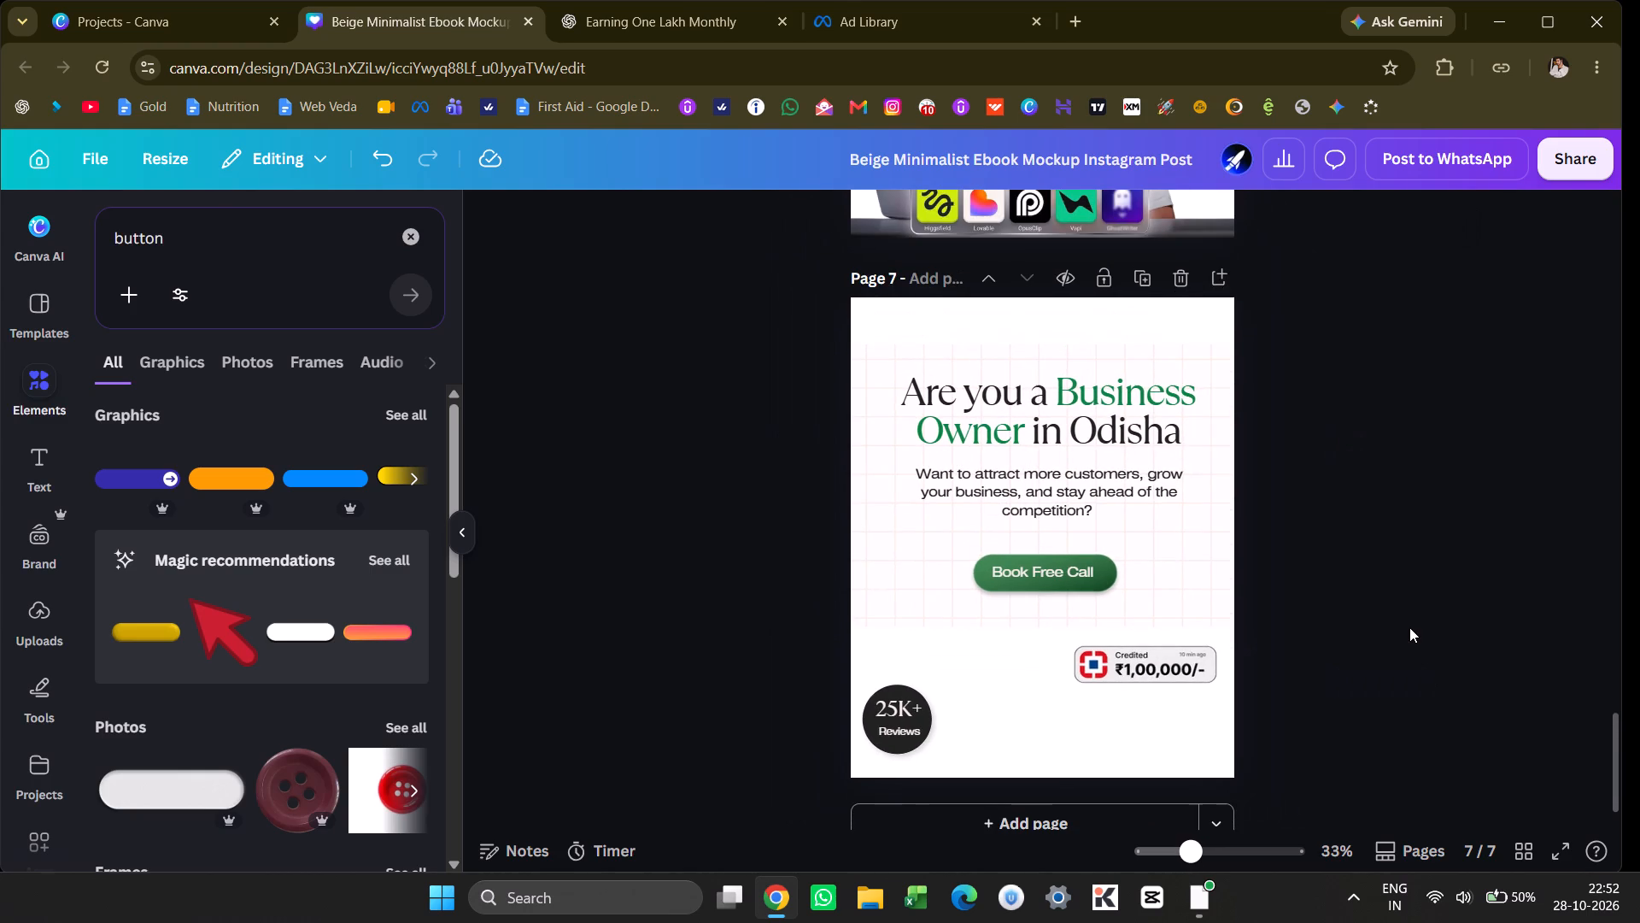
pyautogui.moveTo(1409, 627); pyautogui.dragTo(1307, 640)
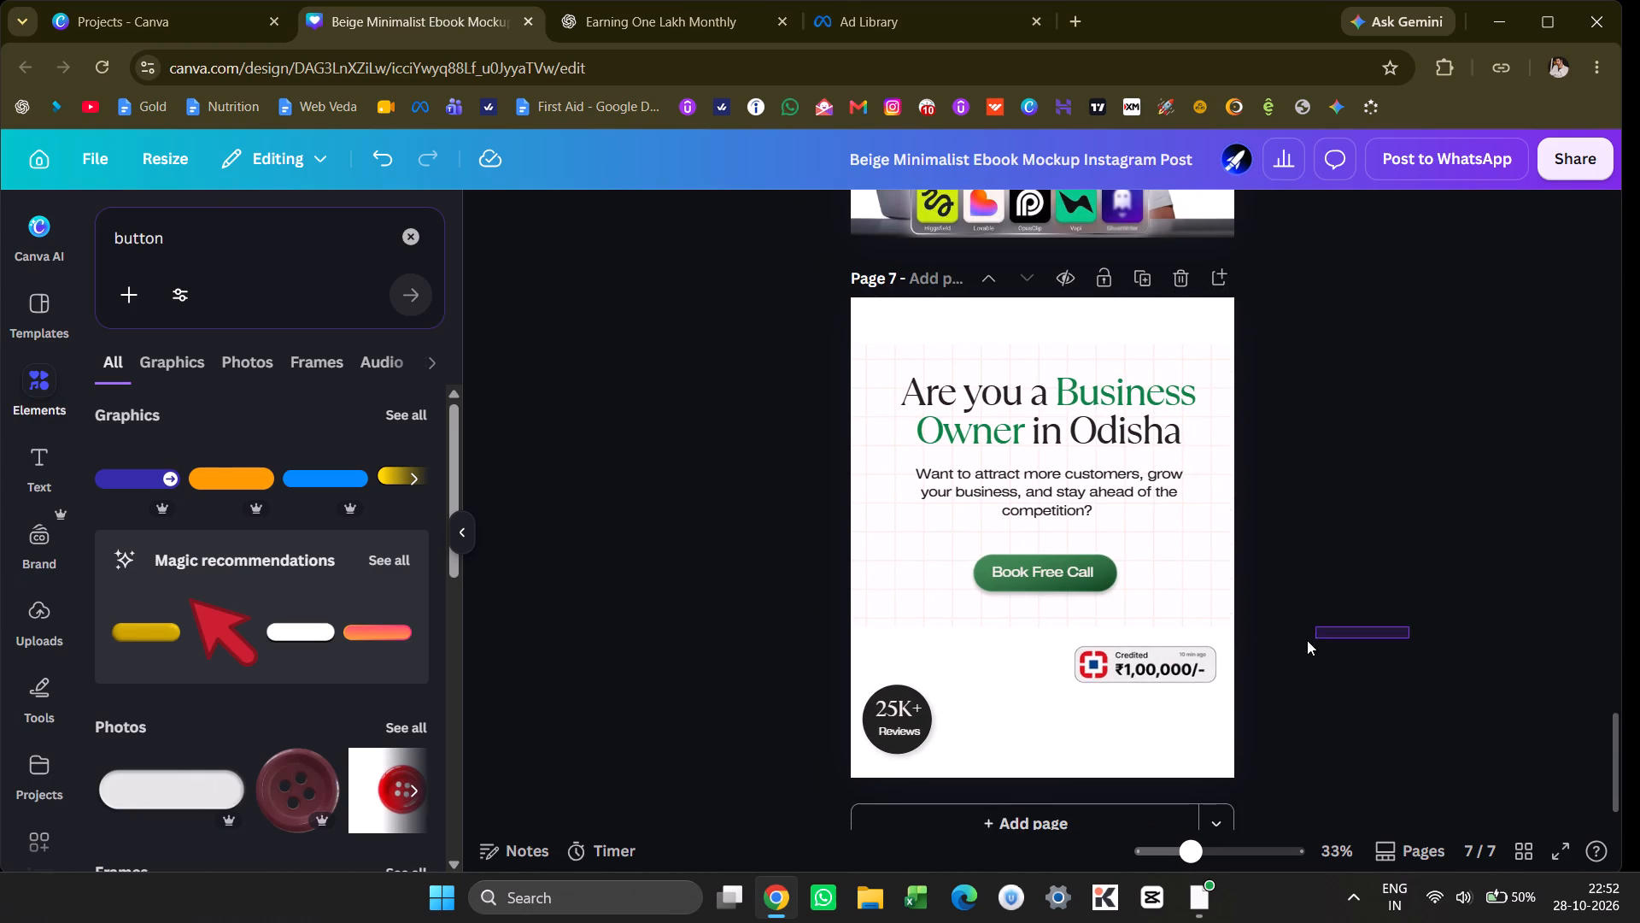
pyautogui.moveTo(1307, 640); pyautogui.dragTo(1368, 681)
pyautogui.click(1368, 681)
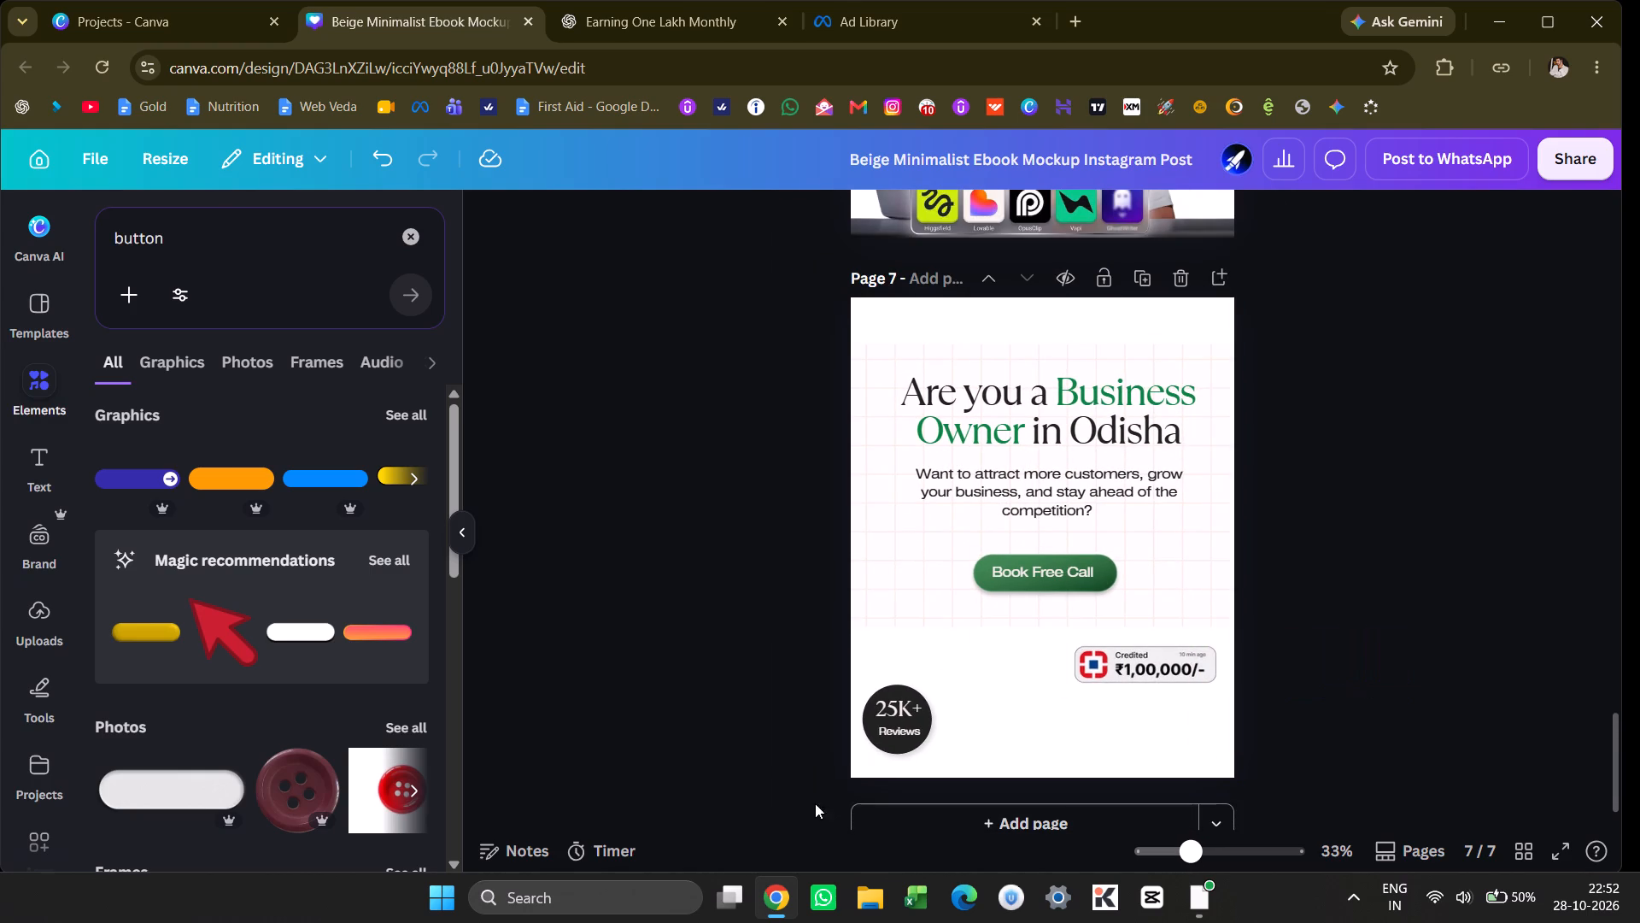
# Select the "25K+ Reviews" badge and the "₹1,00,000/-" credited notification together.
pyautogui.moveTo(769, 777); pyautogui.dragTo(1128, 683)
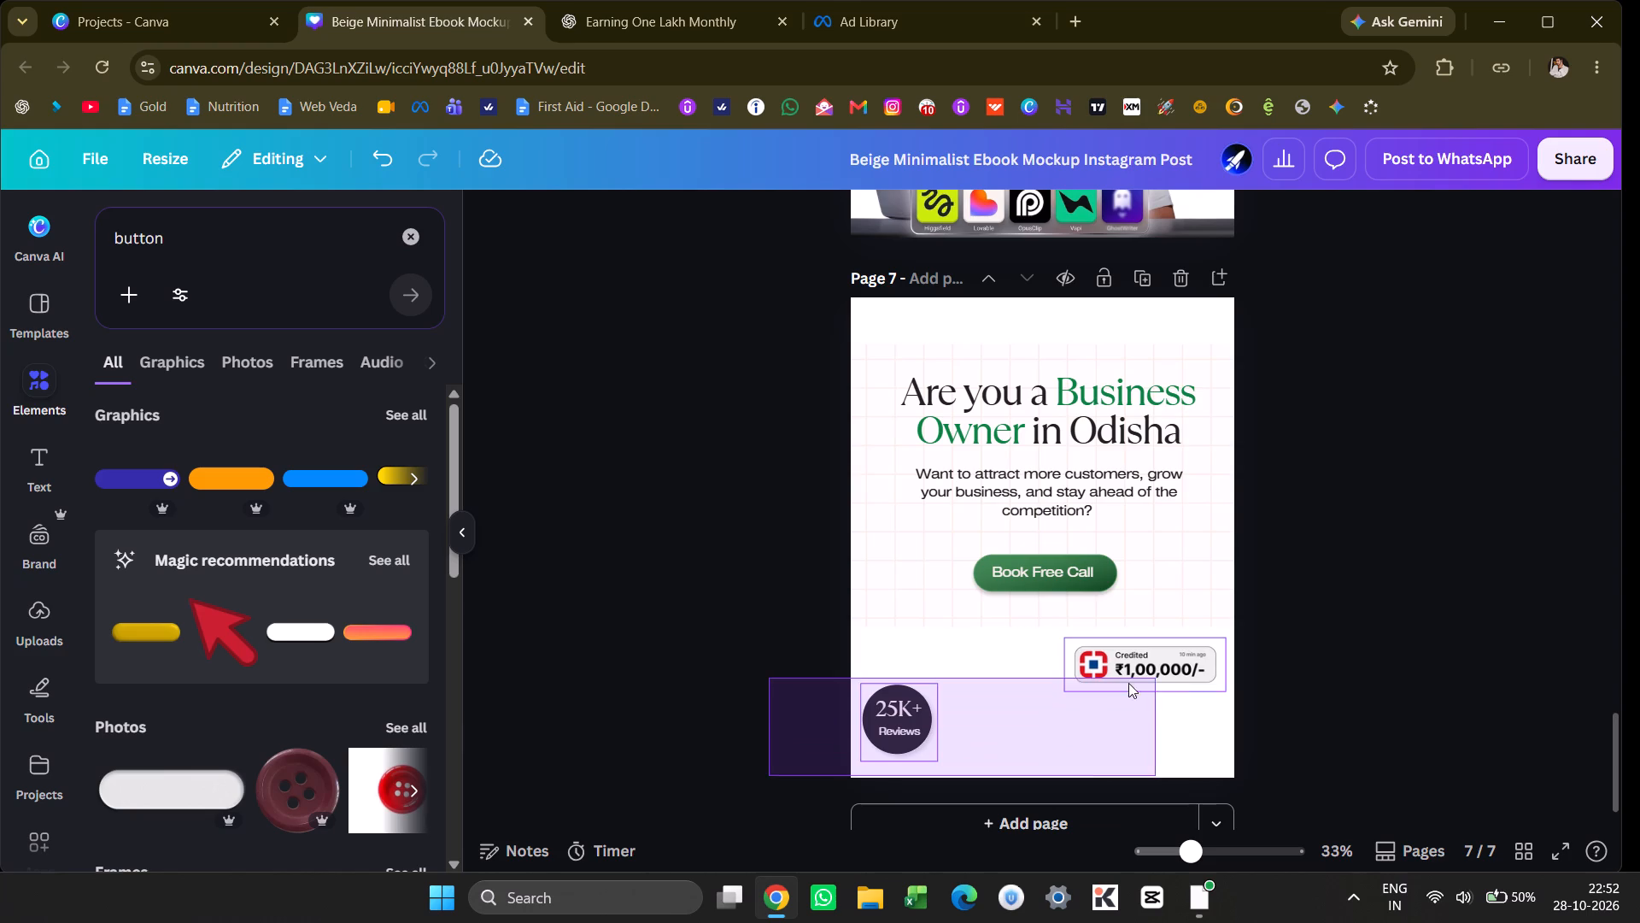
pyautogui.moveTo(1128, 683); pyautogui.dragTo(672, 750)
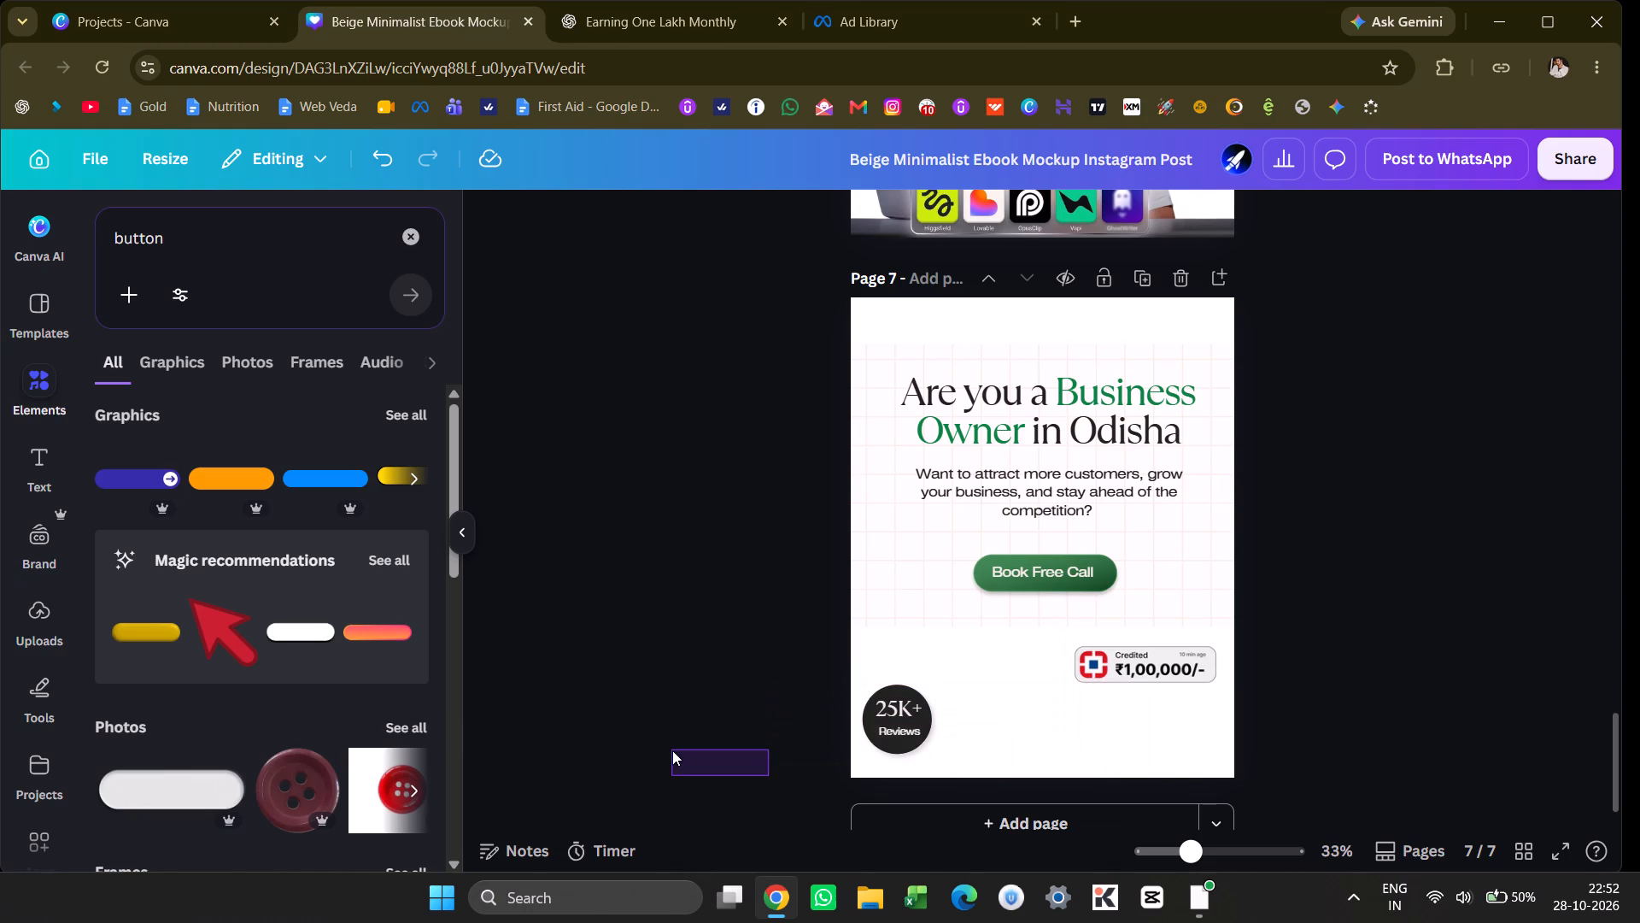
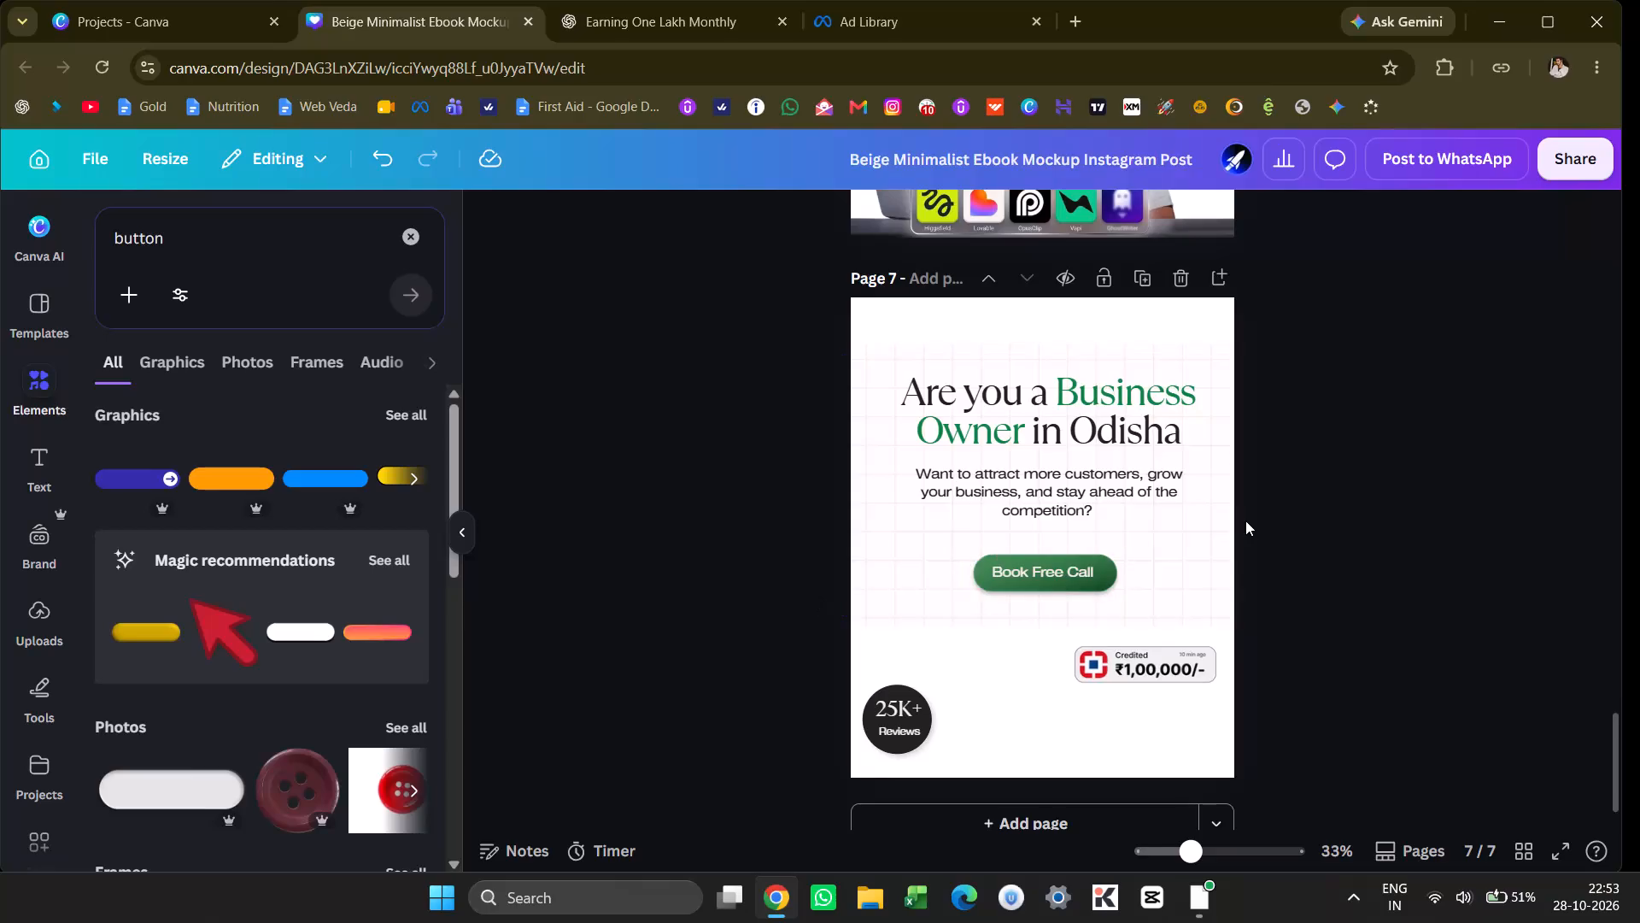
# Delete the "₹1,00,000/-" credited notification from page 7.
pyautogui.click(1245, 520)
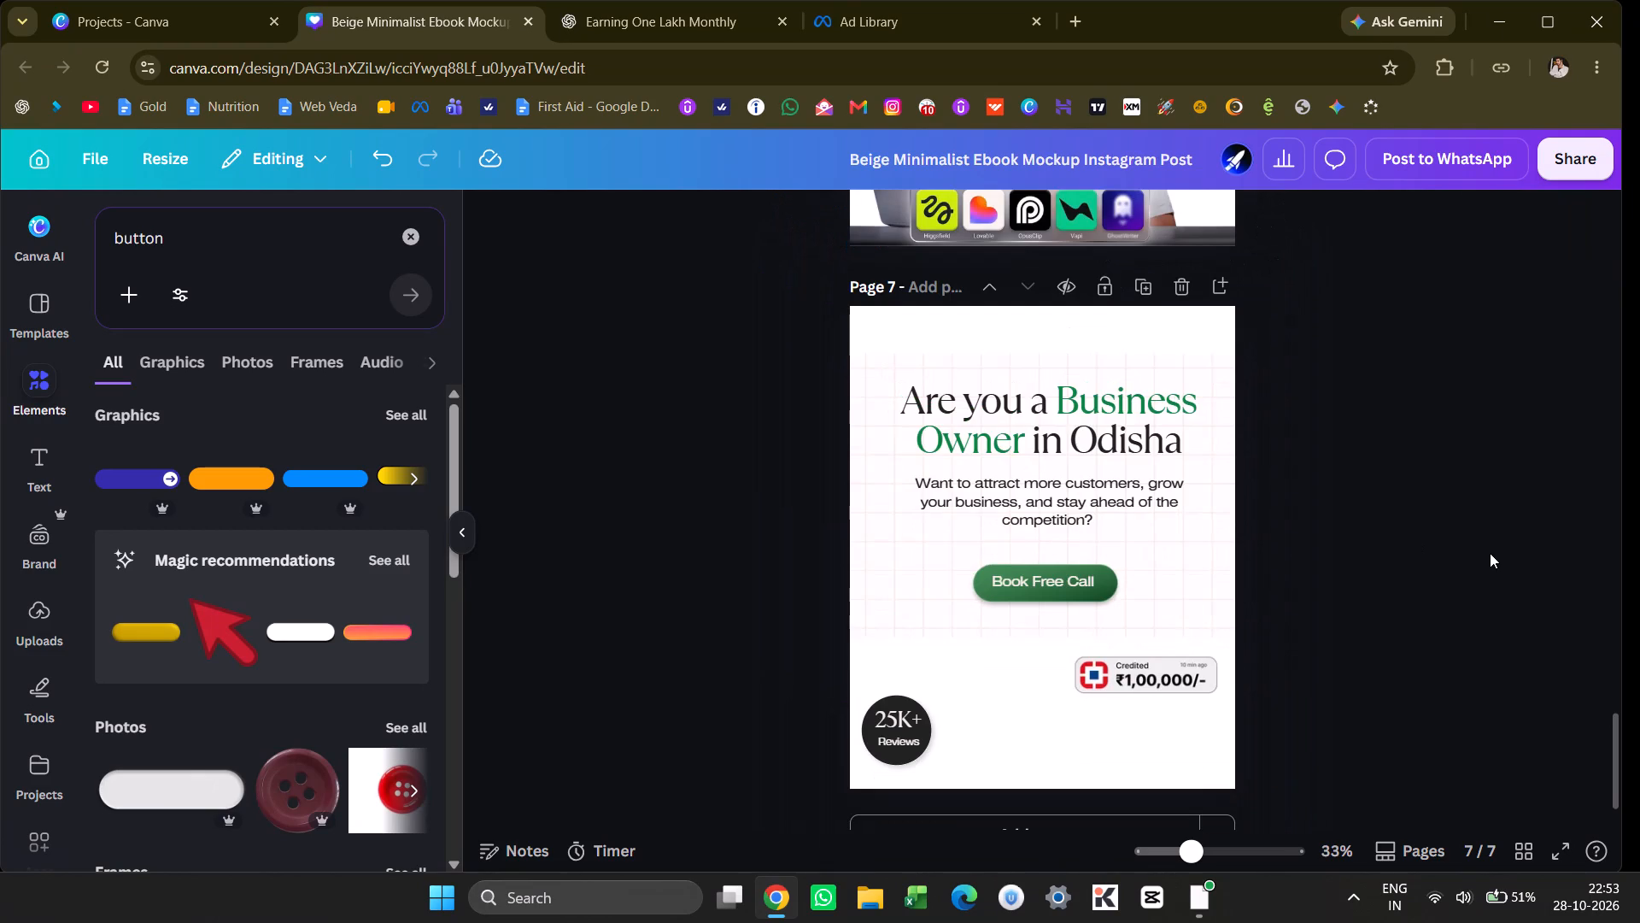
pyautogui.moveTo(1288, 674); pyautogui.dragTo(1183, 685)
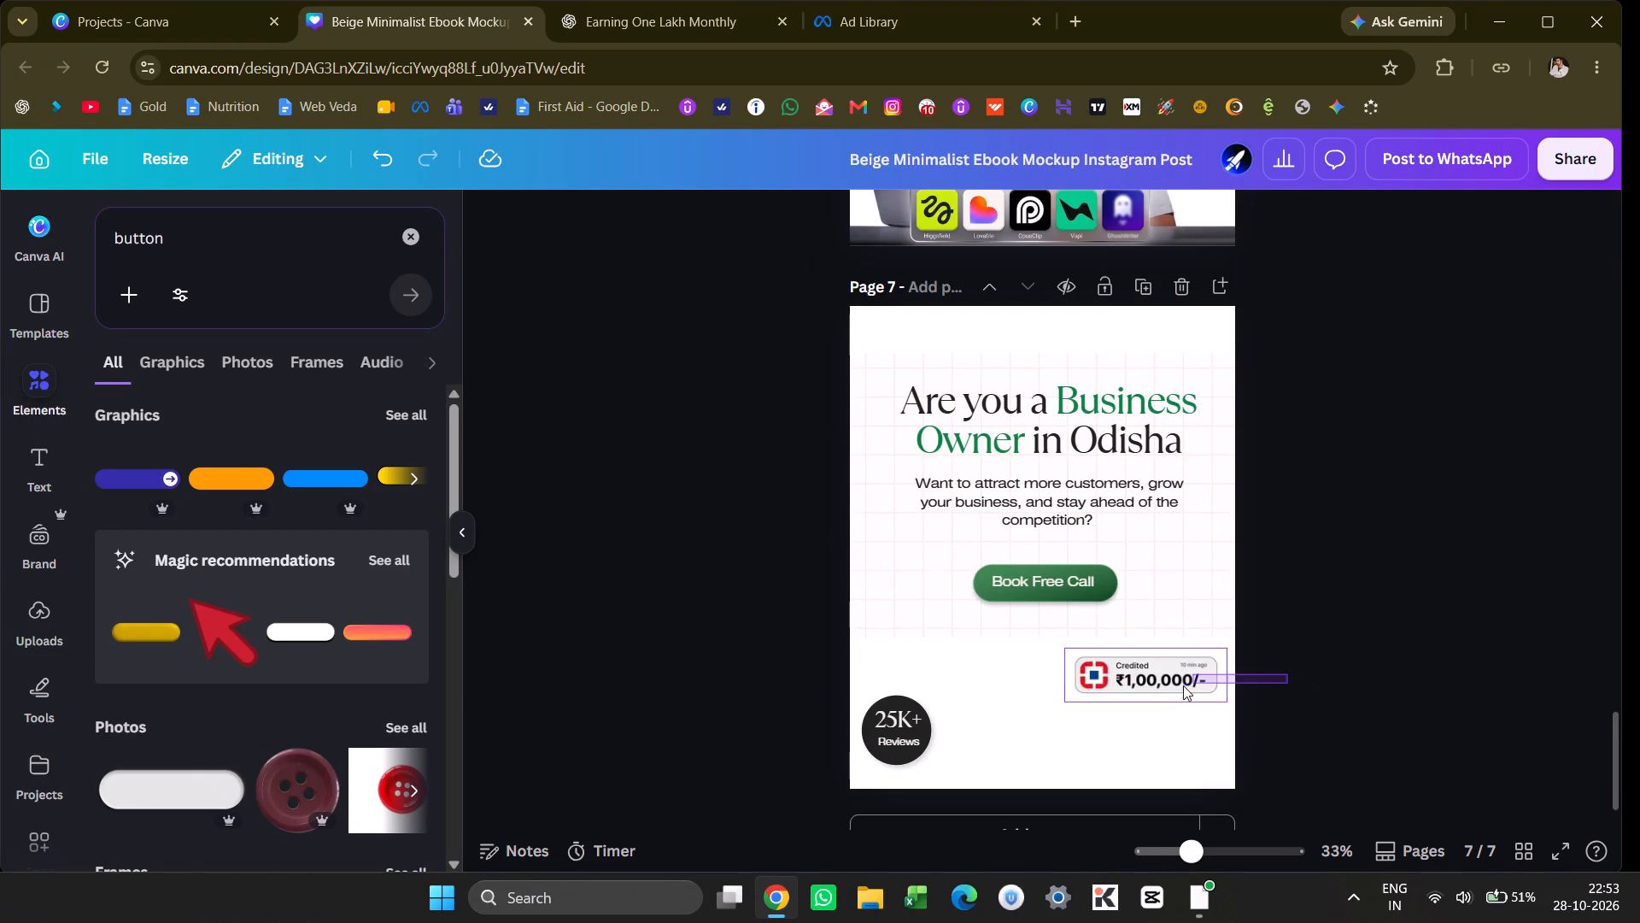
pyautogui.moveTo(1183, 685); pyautogui.dragTo(1174, 685)
pyautogui.press('Delete')
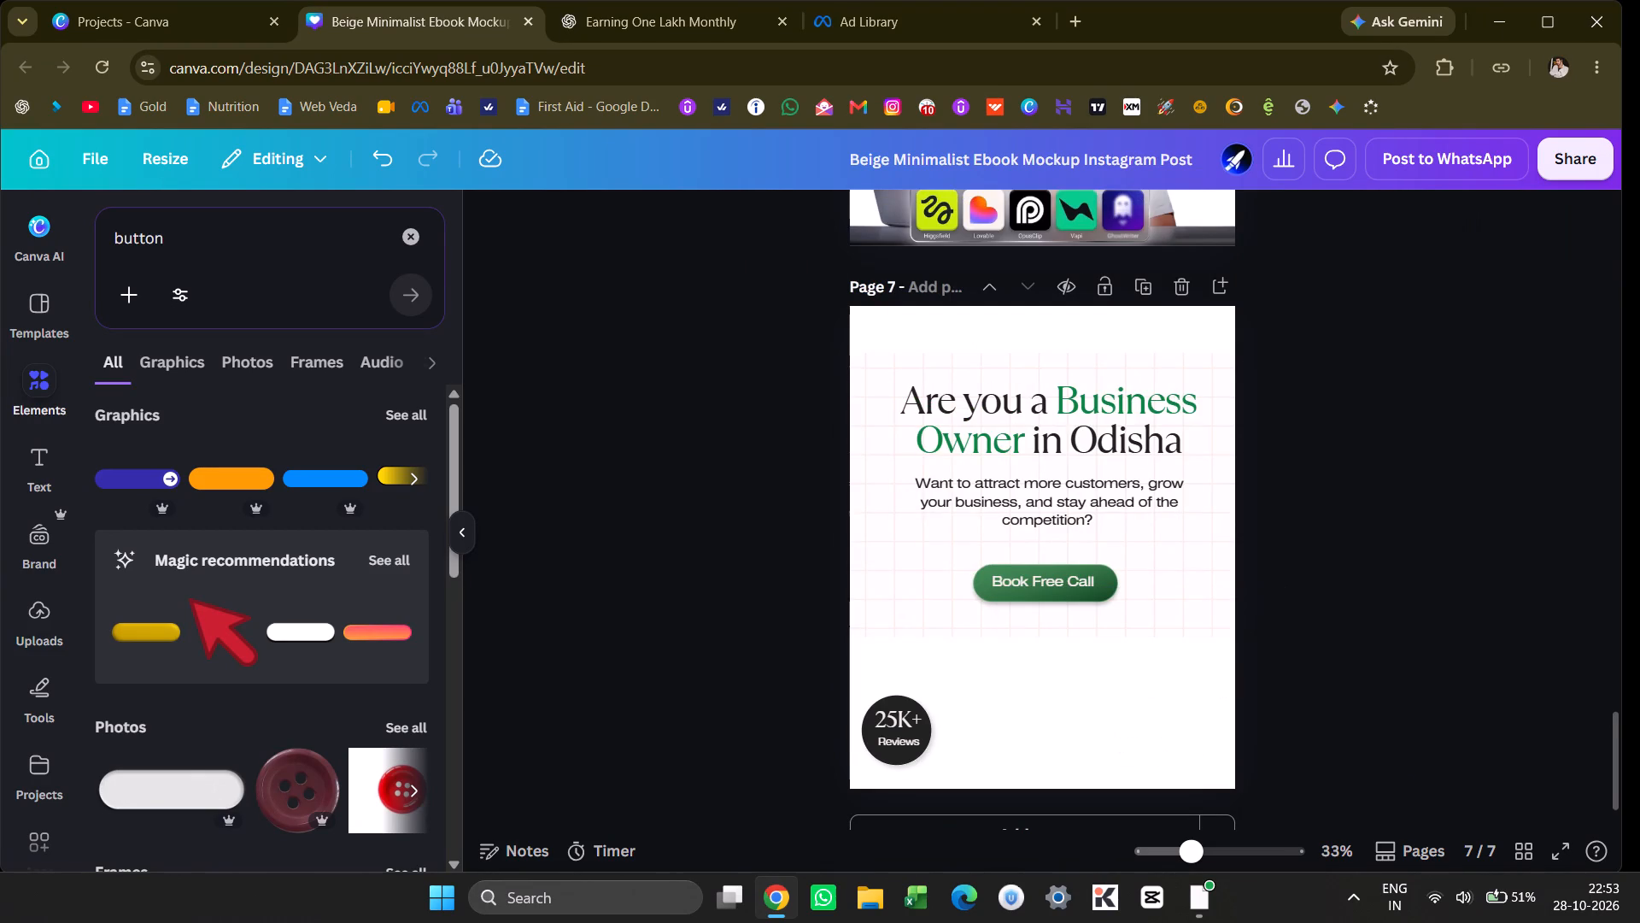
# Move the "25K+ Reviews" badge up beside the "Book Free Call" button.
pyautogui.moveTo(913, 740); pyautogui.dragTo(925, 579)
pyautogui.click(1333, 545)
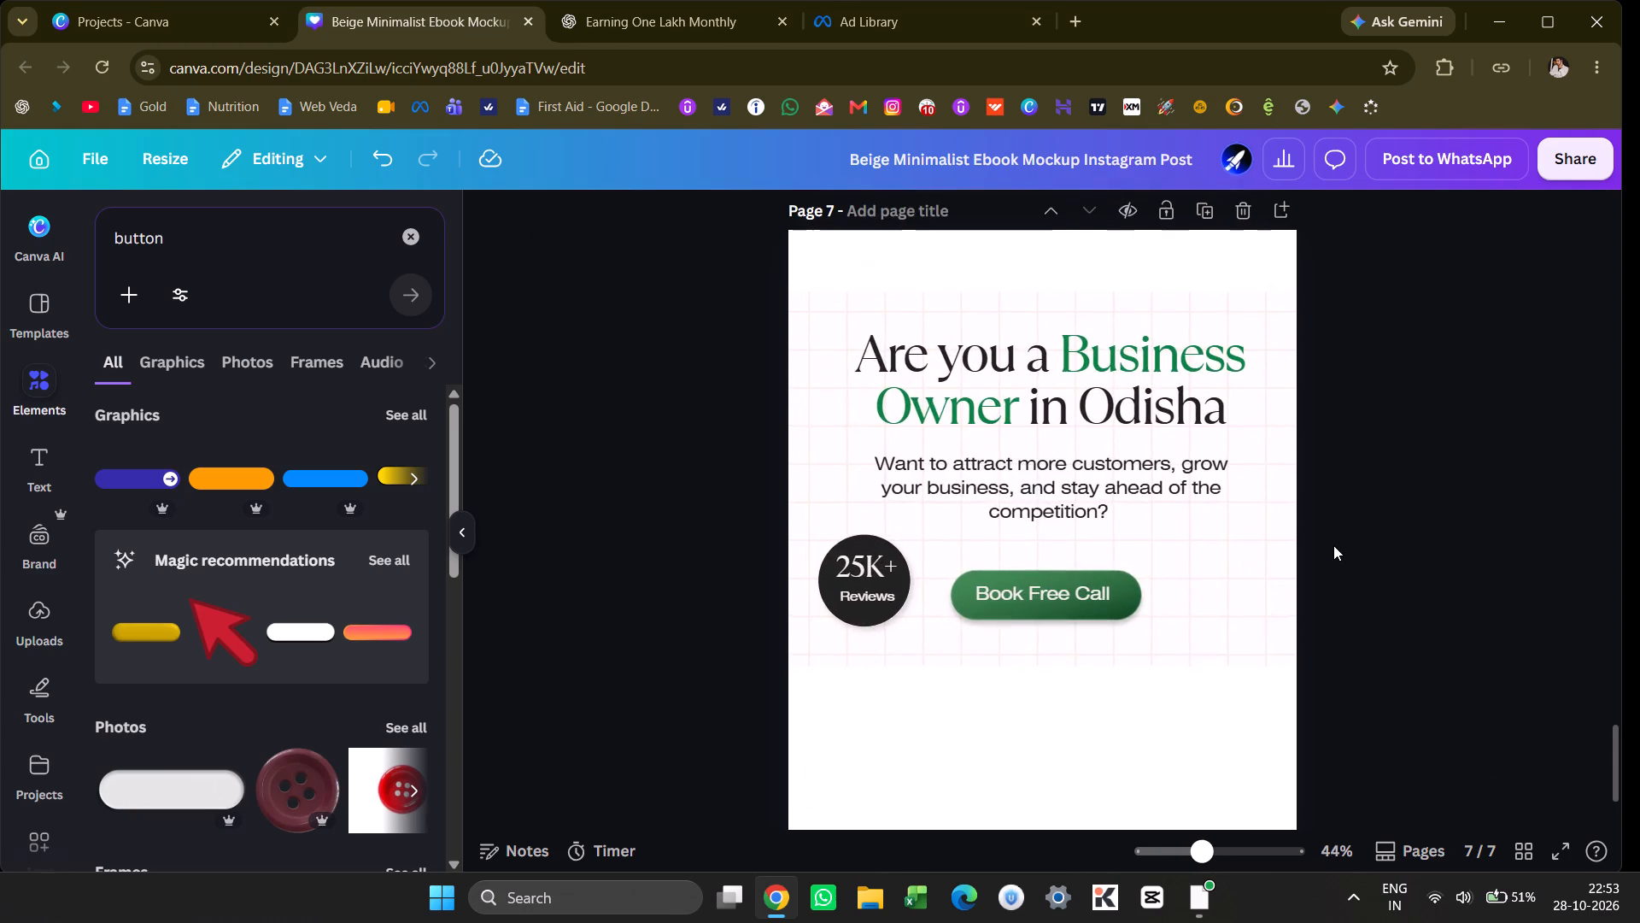
# Delete the "25K+ Reviews" badge from page 7.
pyautogui.click(834, 595)
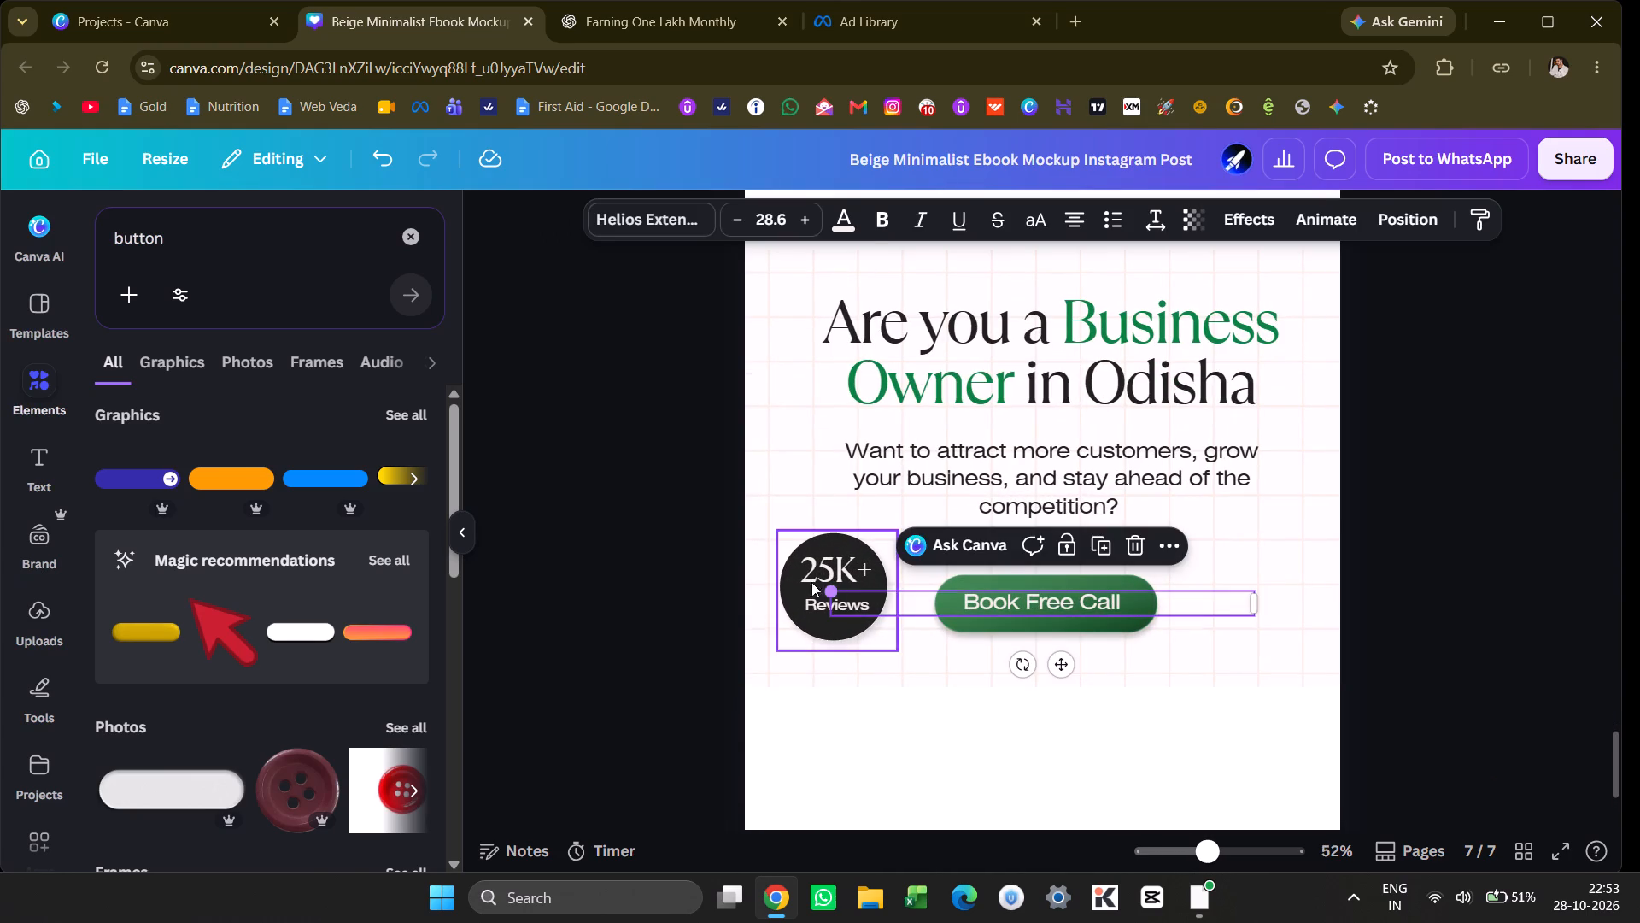
pyautogui.click(813, 574)
pyautogui.press('Delete')
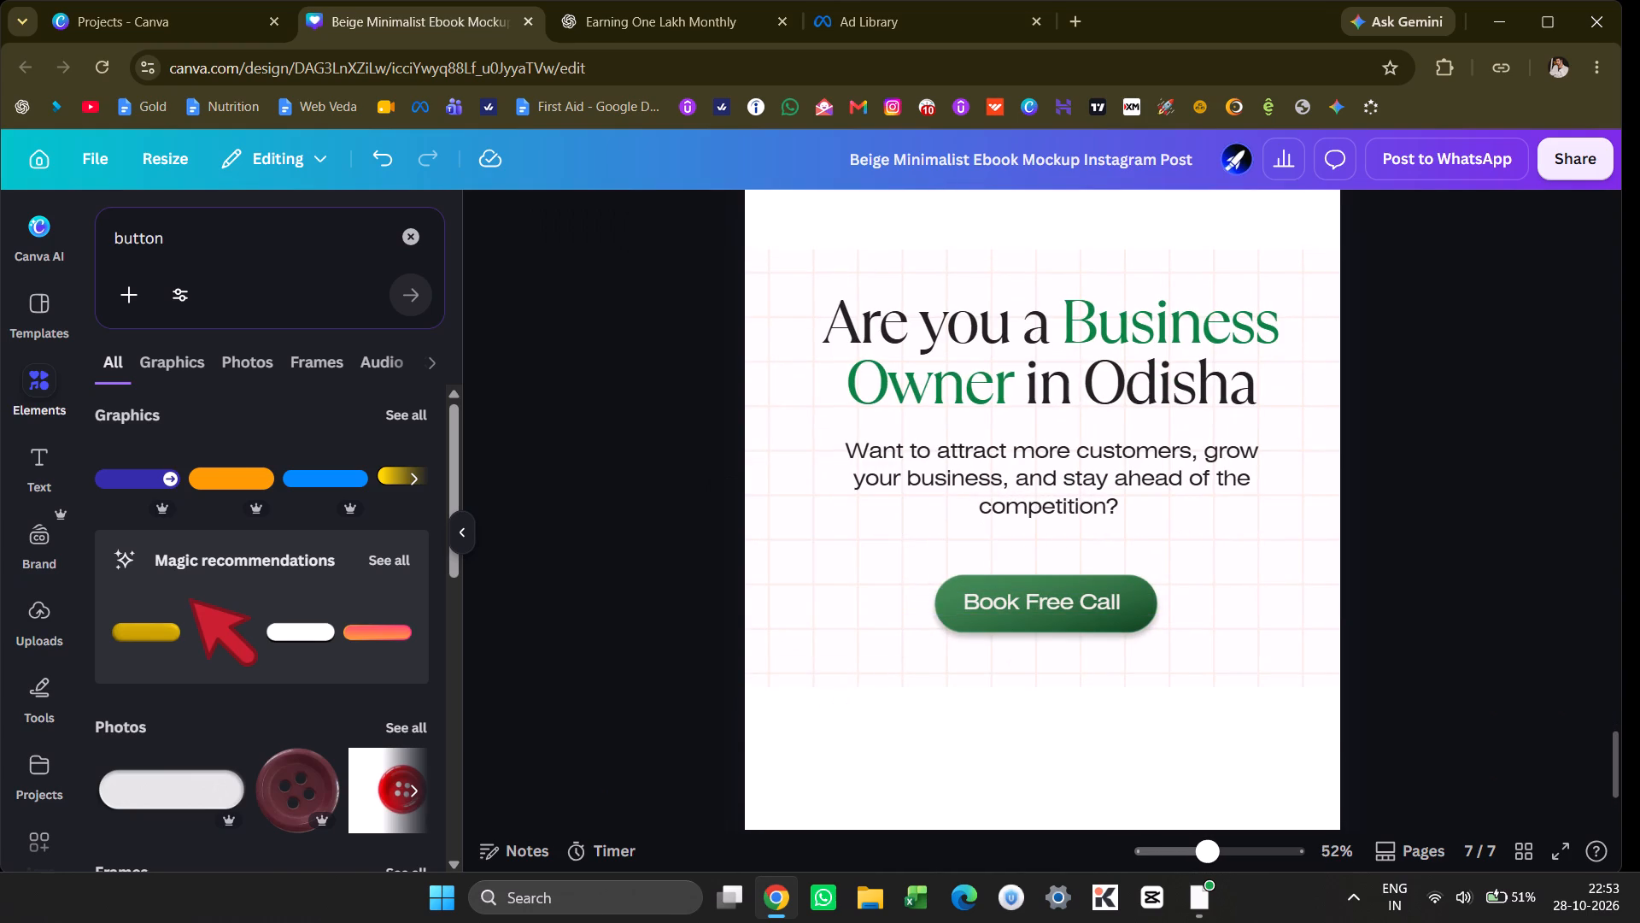
# Copy the green "4.8/5 (500K+)" star rating from page 5 to page 7 and center it just below the "Book Free Call" button.
pyautogui.scroll(5, 734, 490)
pyautogui.scroll(2, 1047, 498)
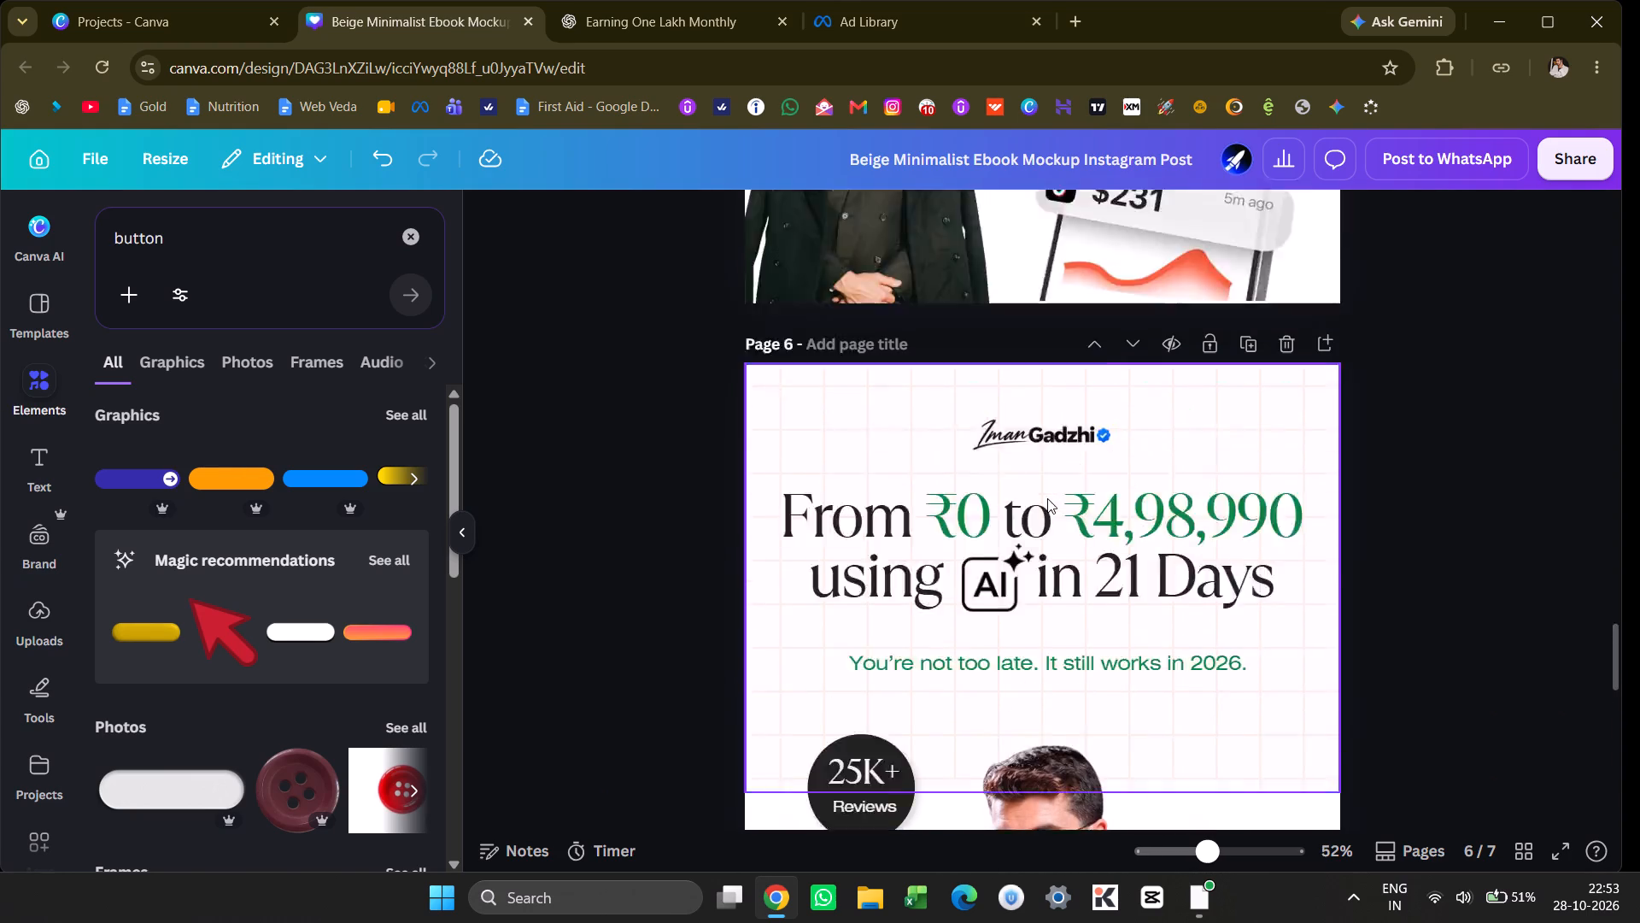
pyautogui.scroll(2, 1047, 498)
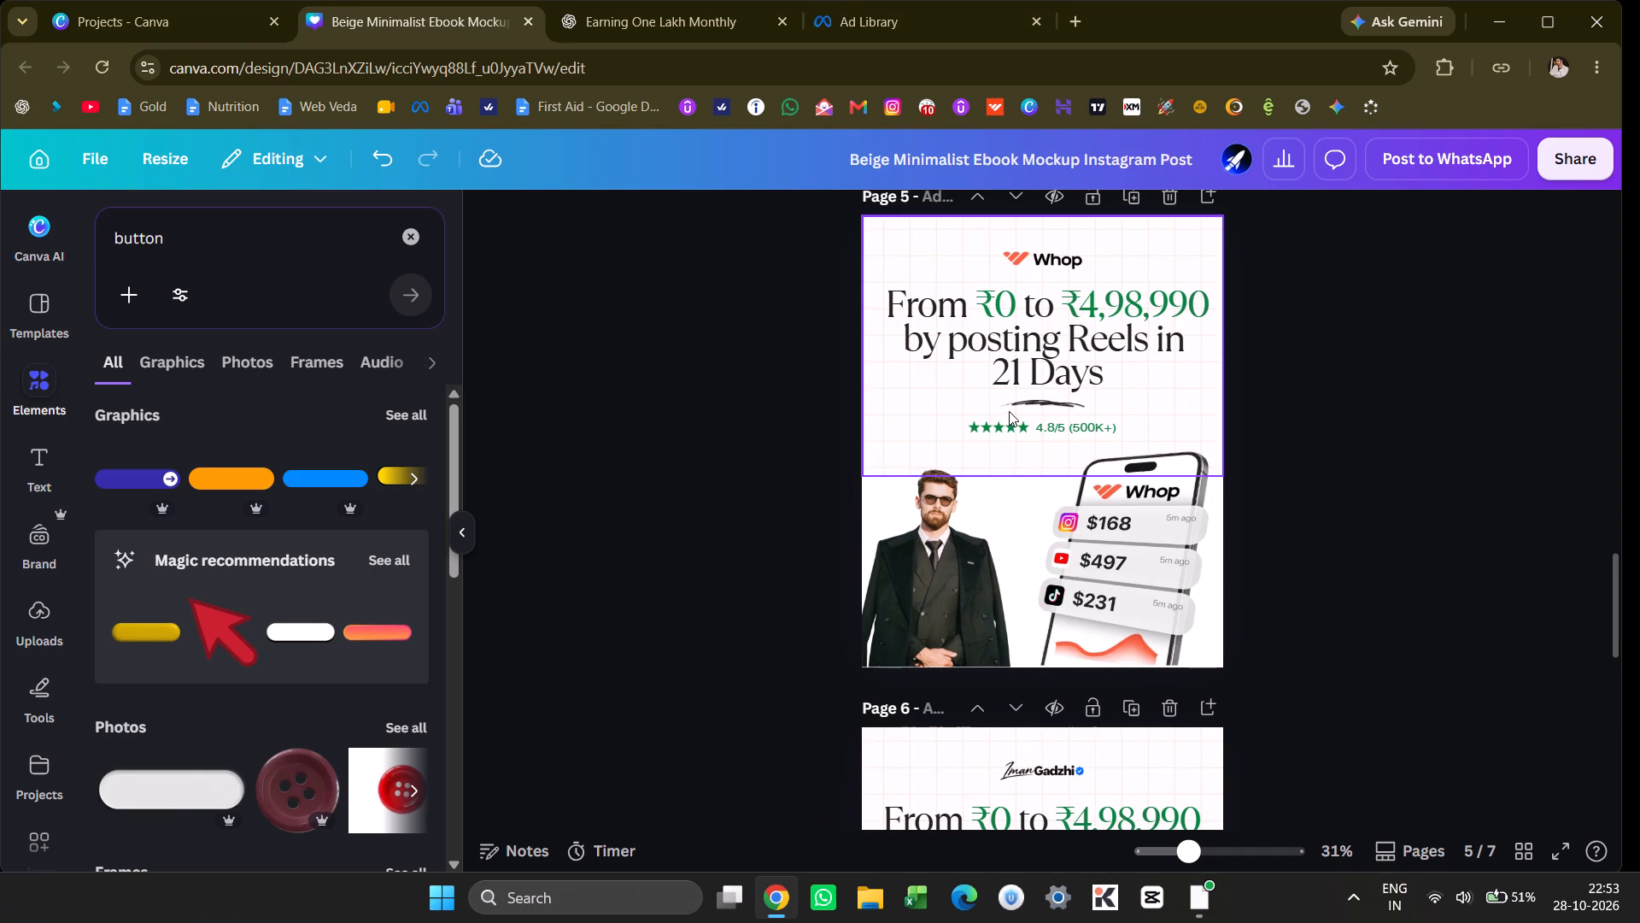
pyautogui.click(1016, 422)
pyautogui.hotkey('ctrl', 'c')
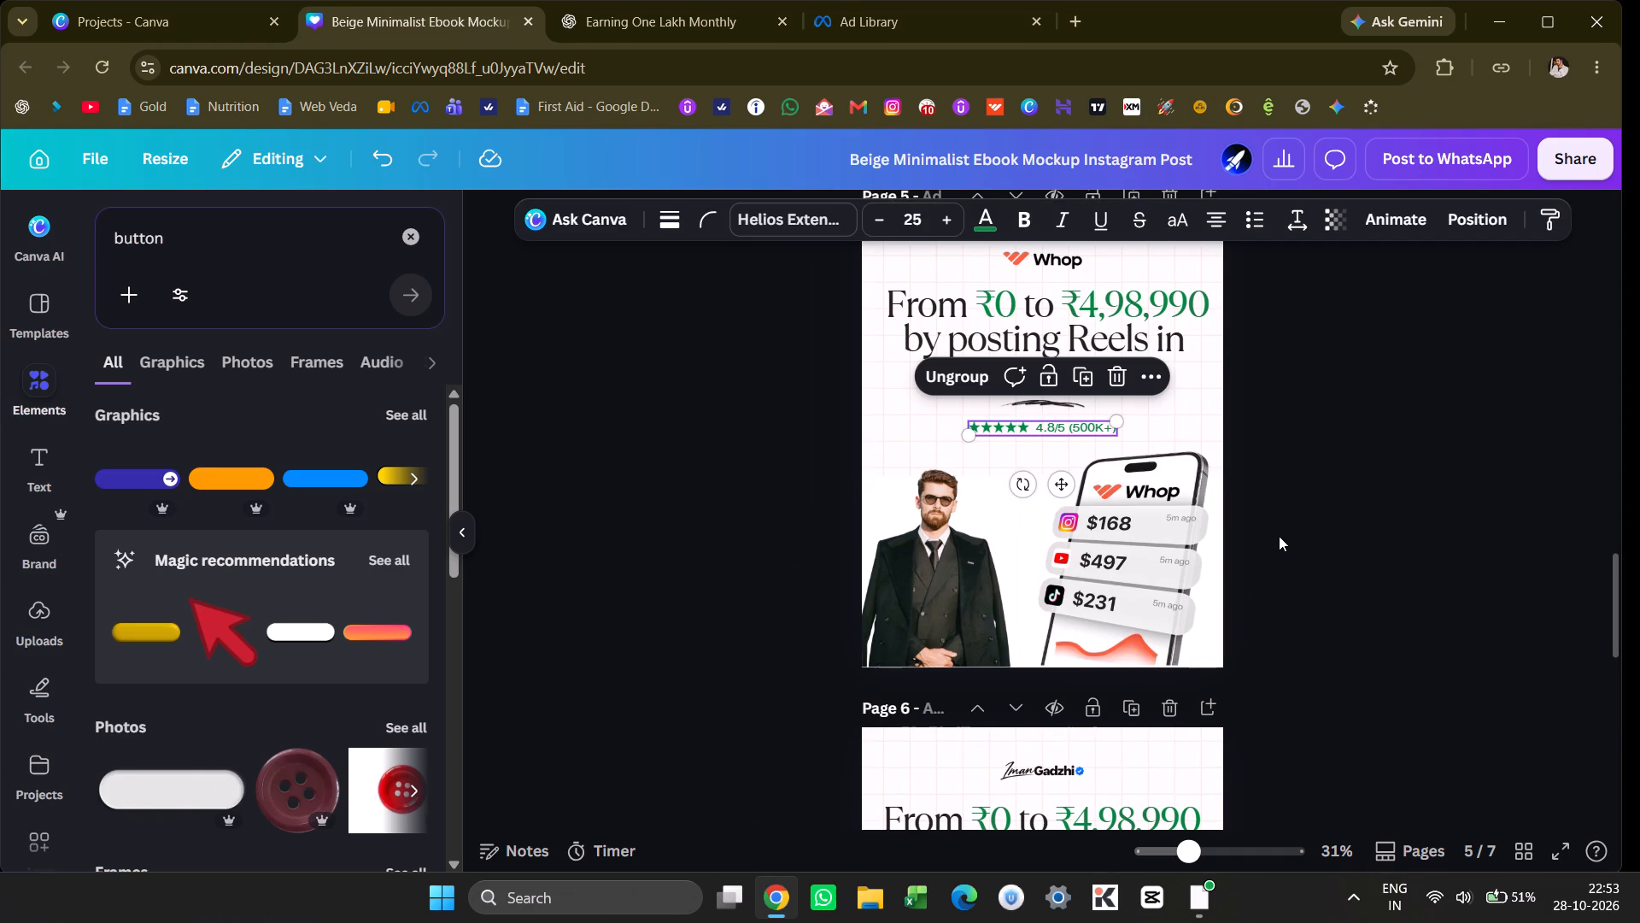
pyautogui.click(1279, 536)
pyautogui.scroll(-6, 1279, 536)
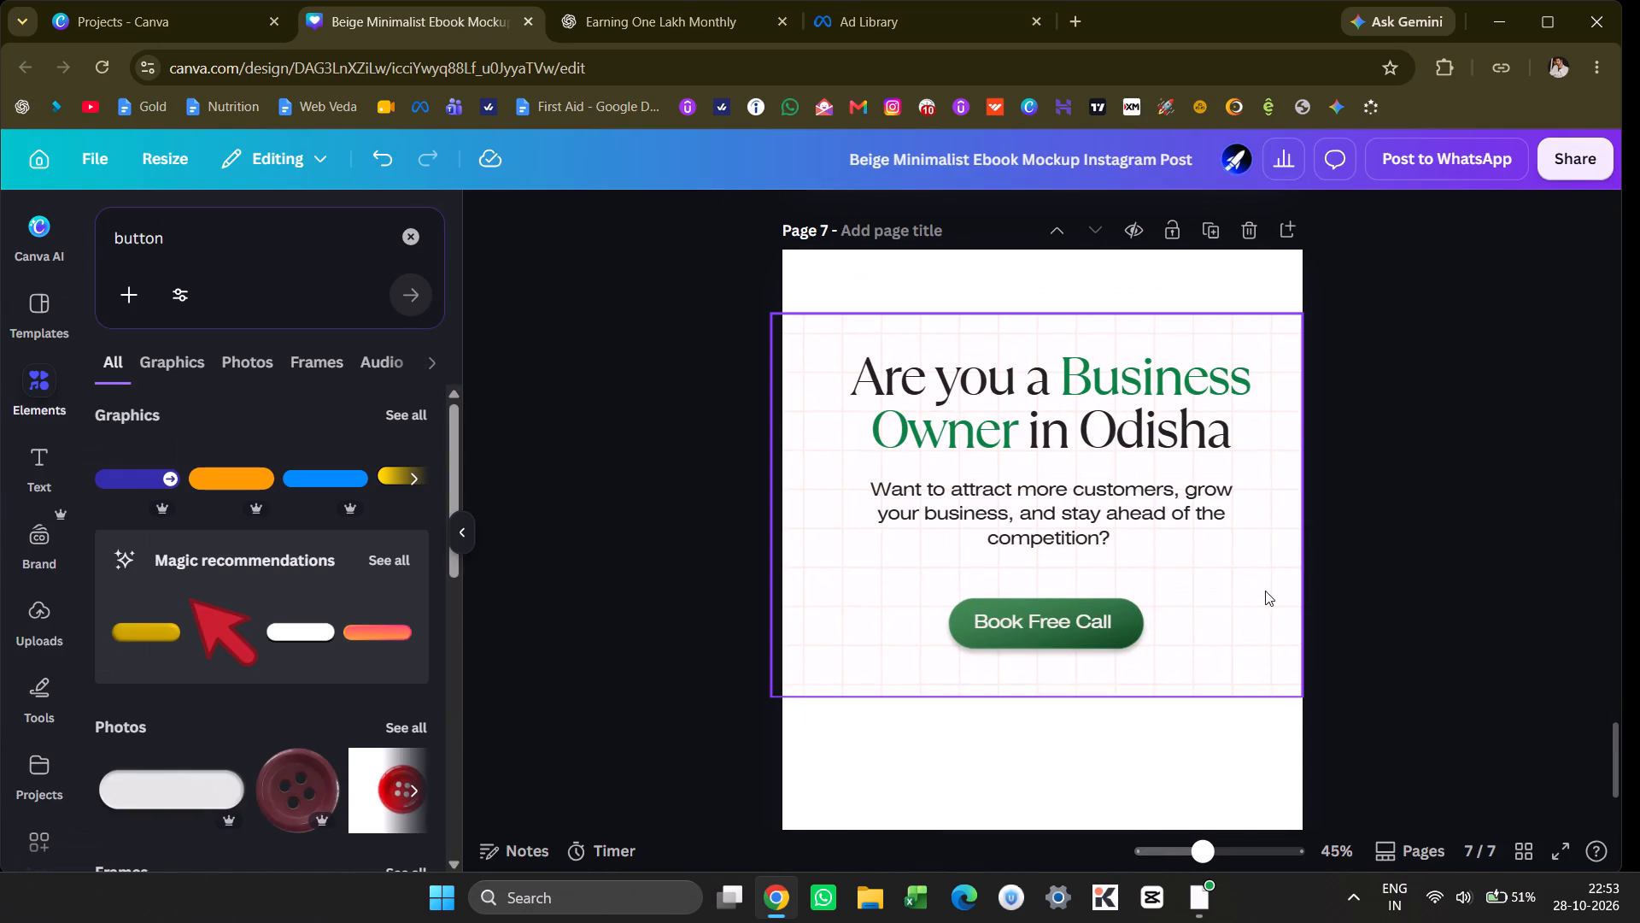
pyautogui.hotkey('ctrl', 'v')
pyautogui.moveTo(1104, 556); pyautogui.dragTo(1105, 573)
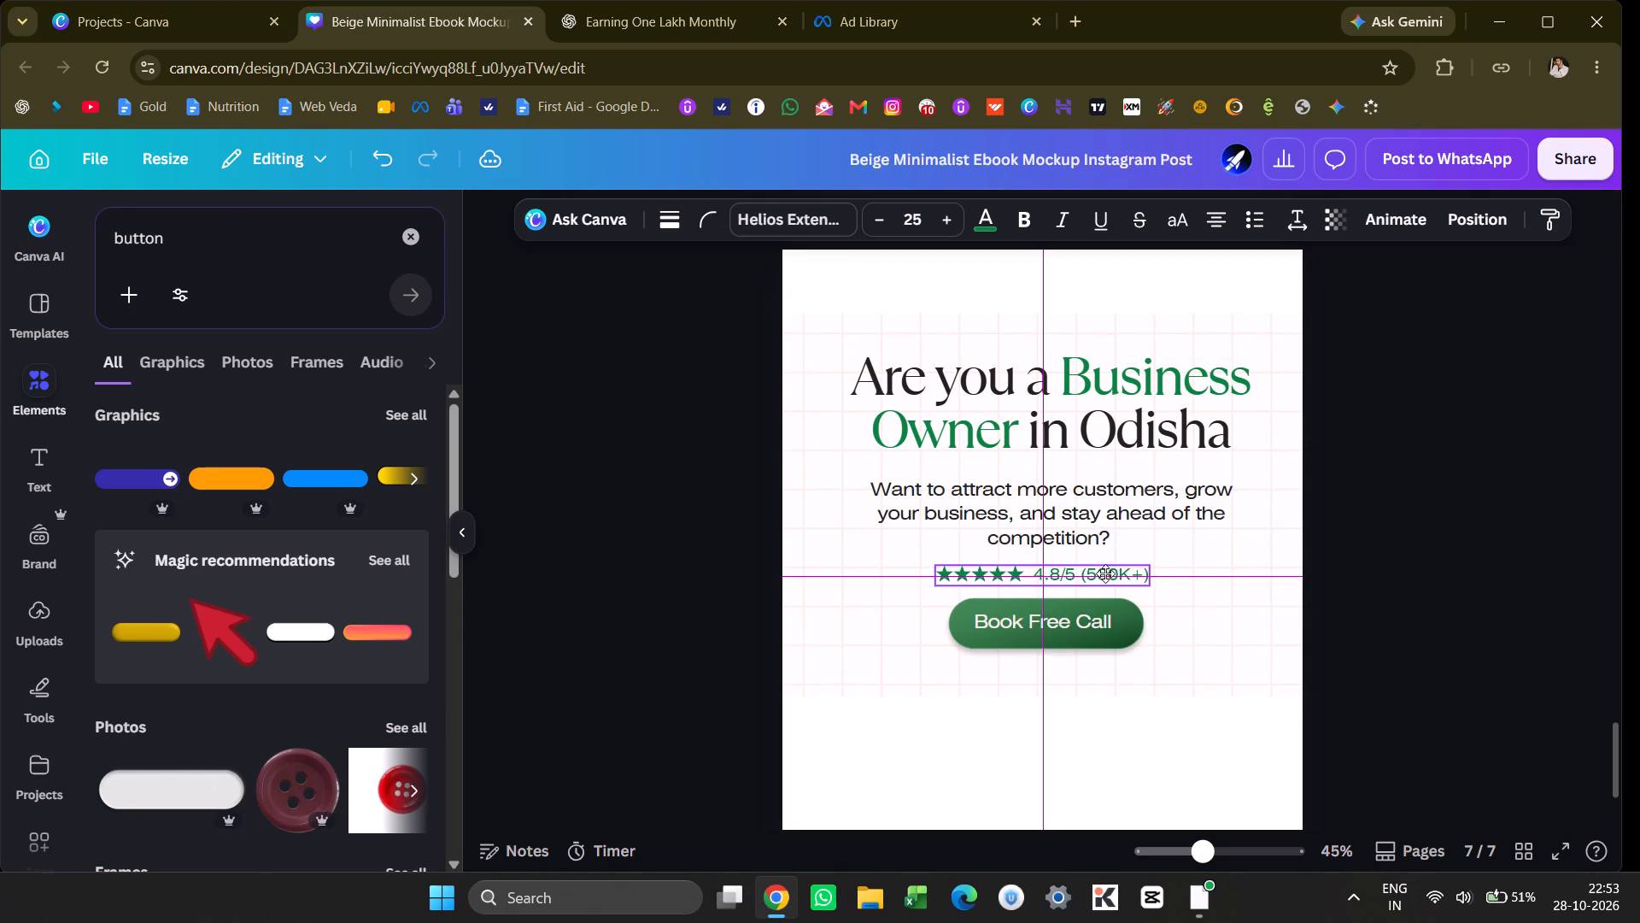
pyautogui.moveTo(1105, 573); pyautogui.dragTo(1109, 678)
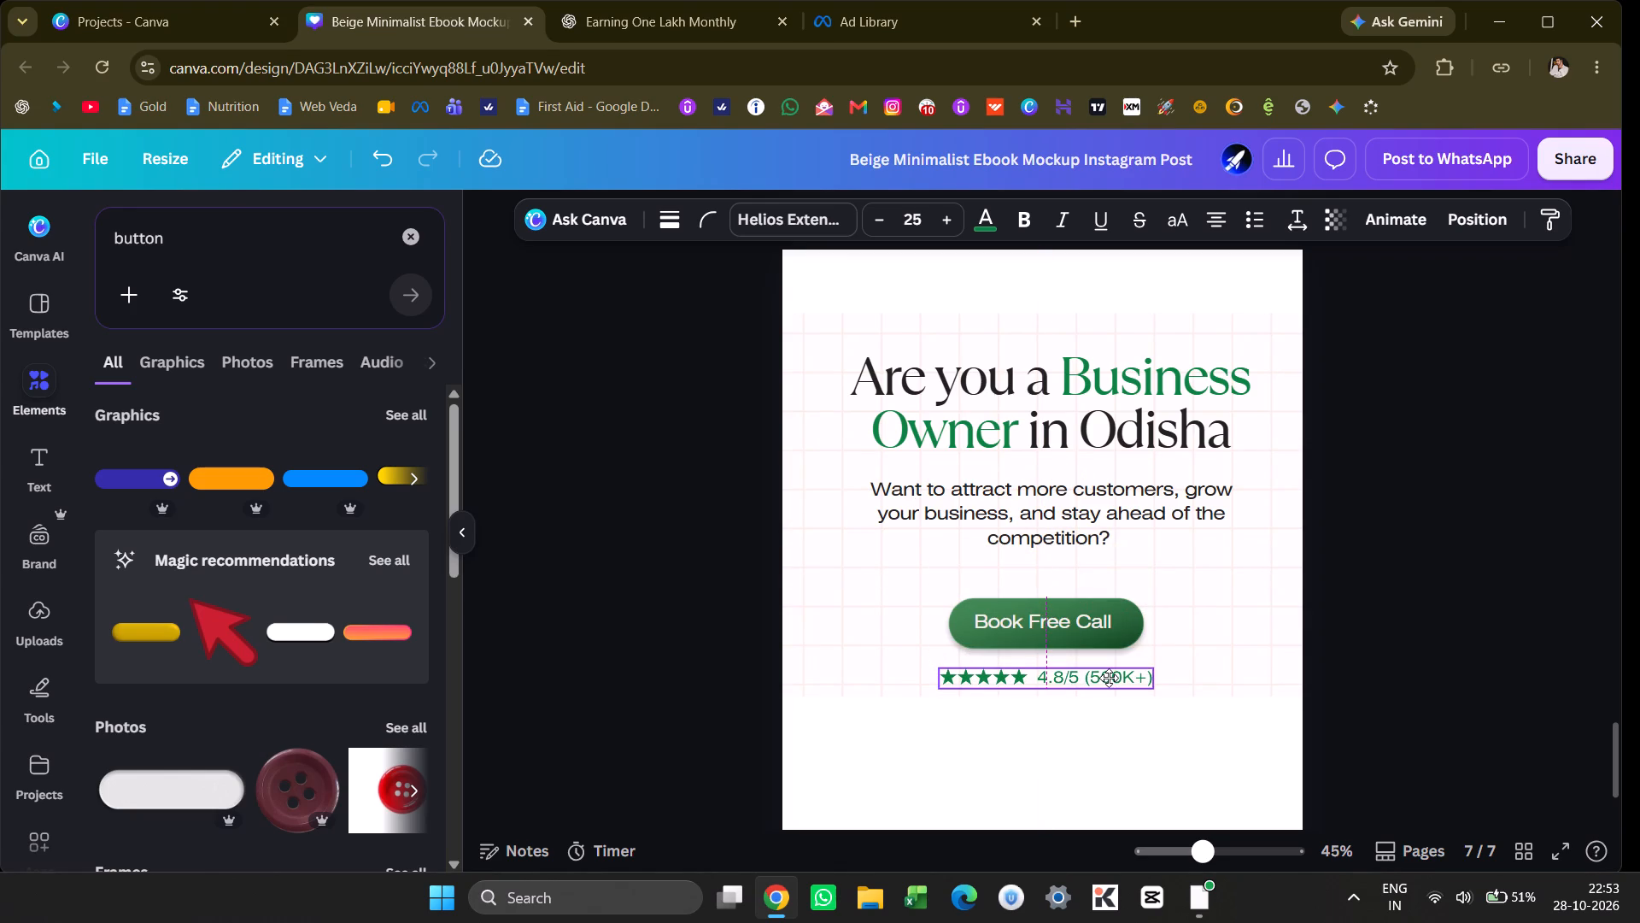
pyautogui.moveTo(1109, 678); pyautogui.dragTo(1110, 681)
pyautogui.click(1426, 632)
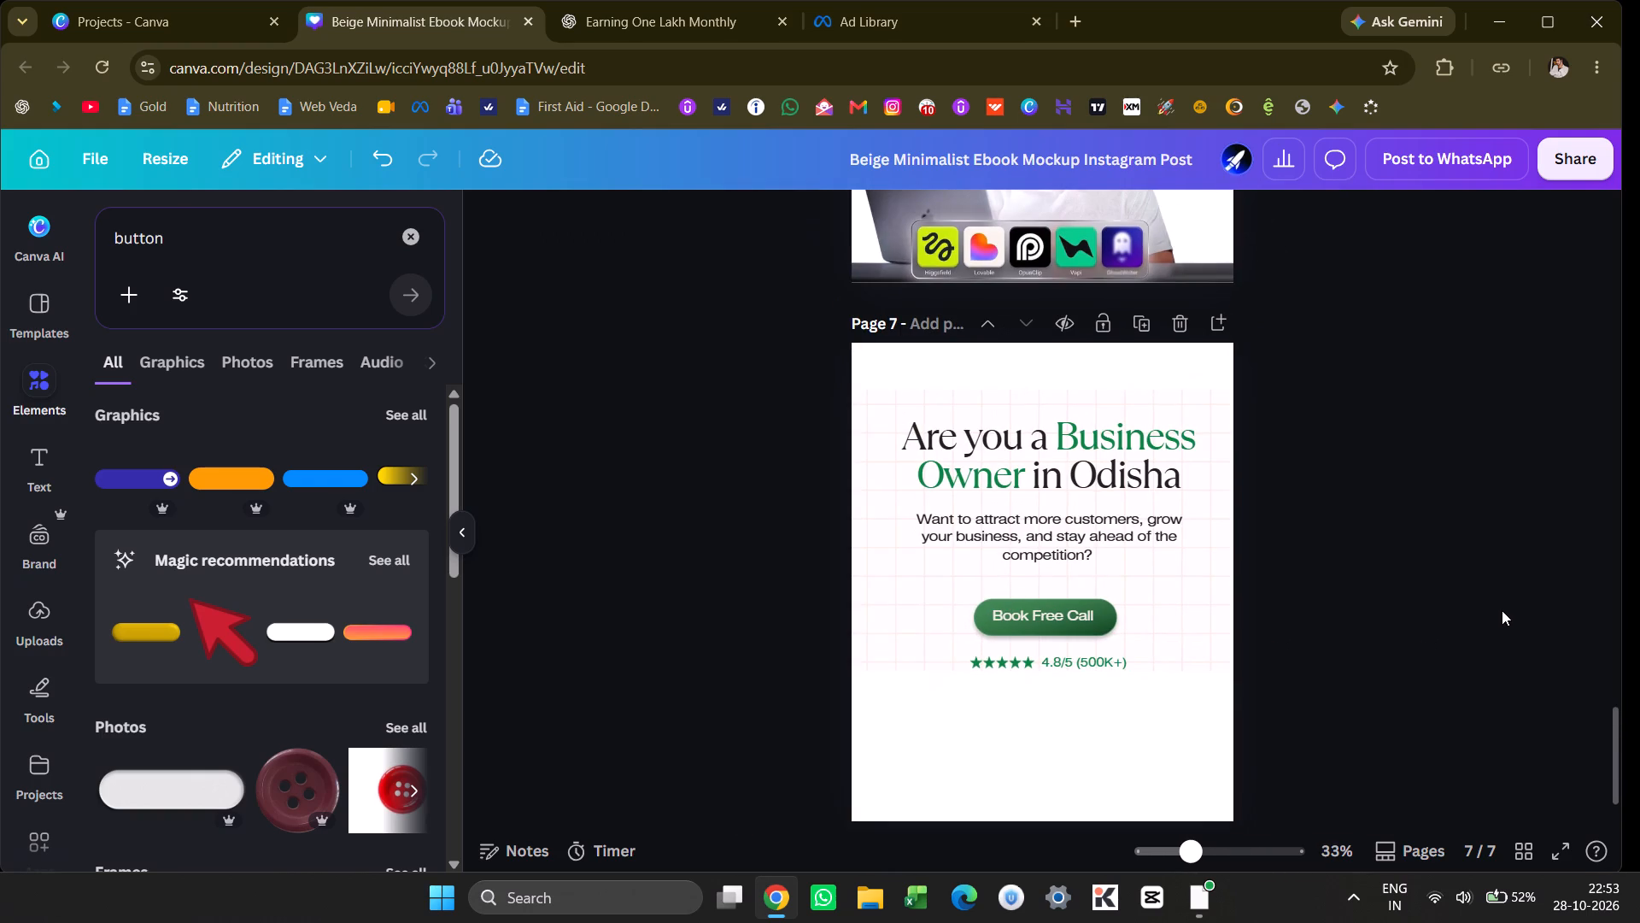
# Go to the home page, start creating a new design and browse the additional design types offered.
pyautogui.scroll(-1, 1502, 610)
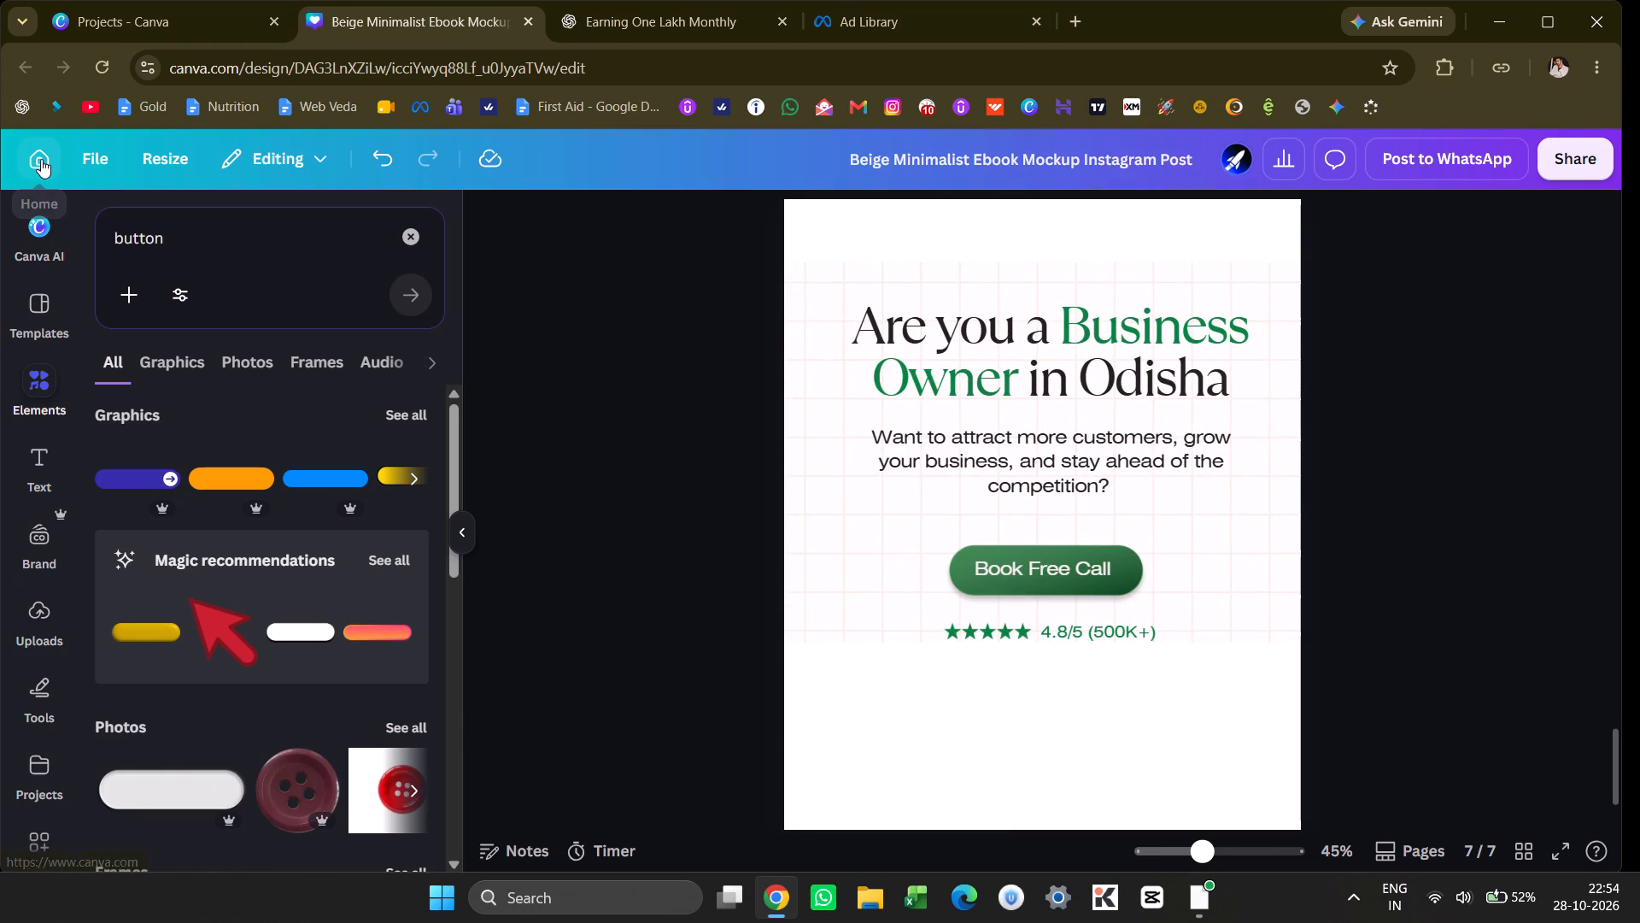
pyautogui.click(41, 159)
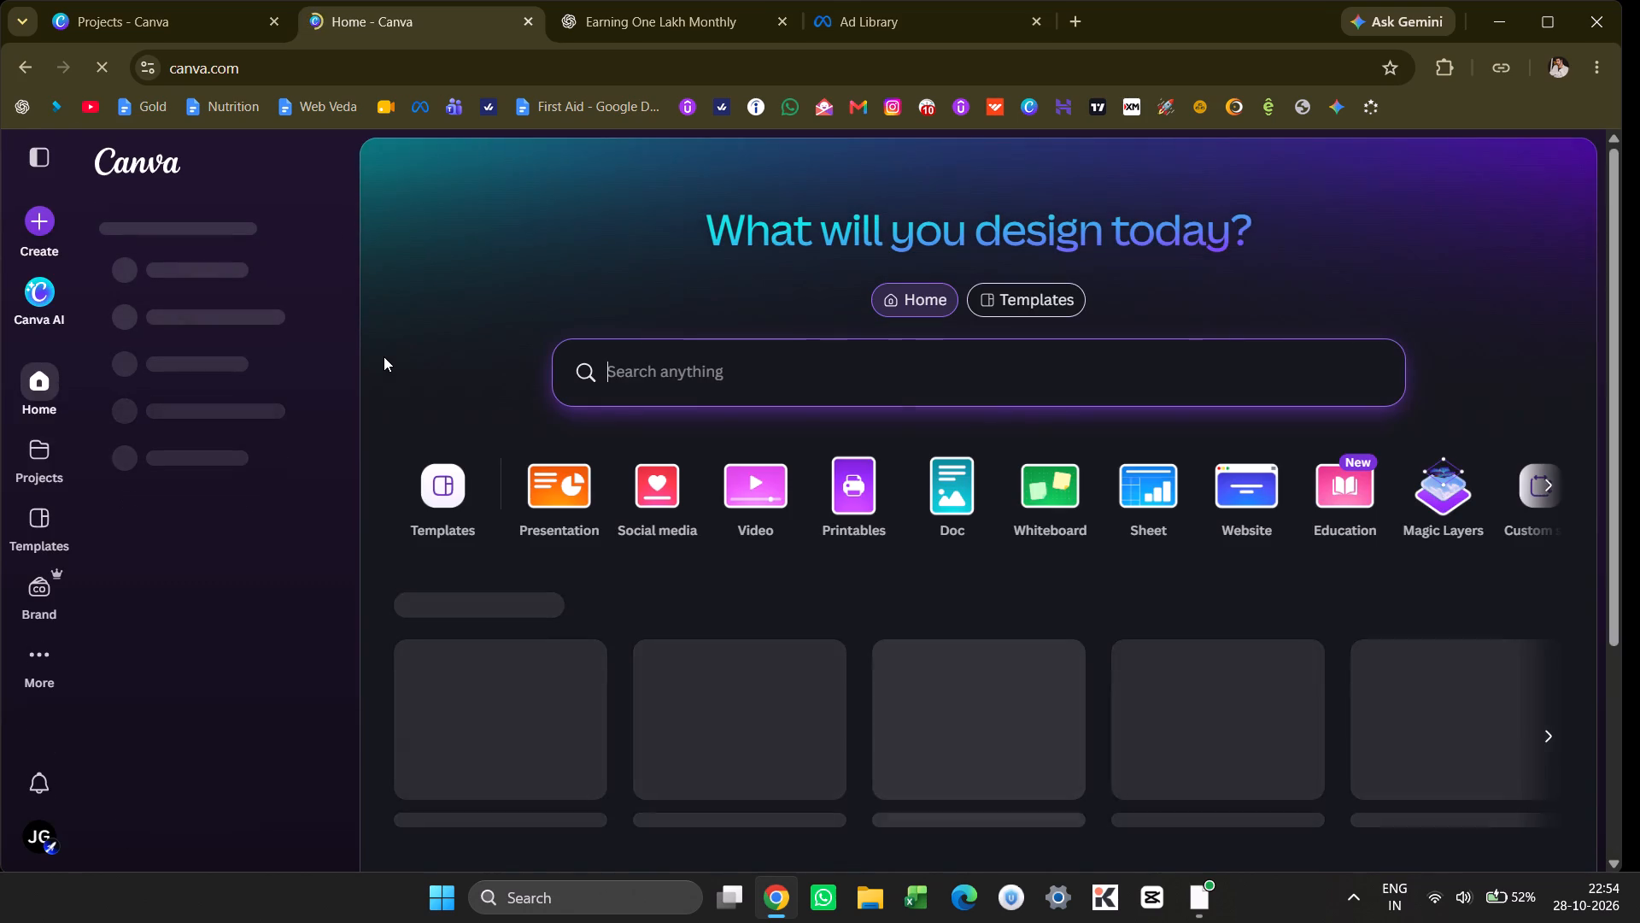
pyautogui.click(45, 226)
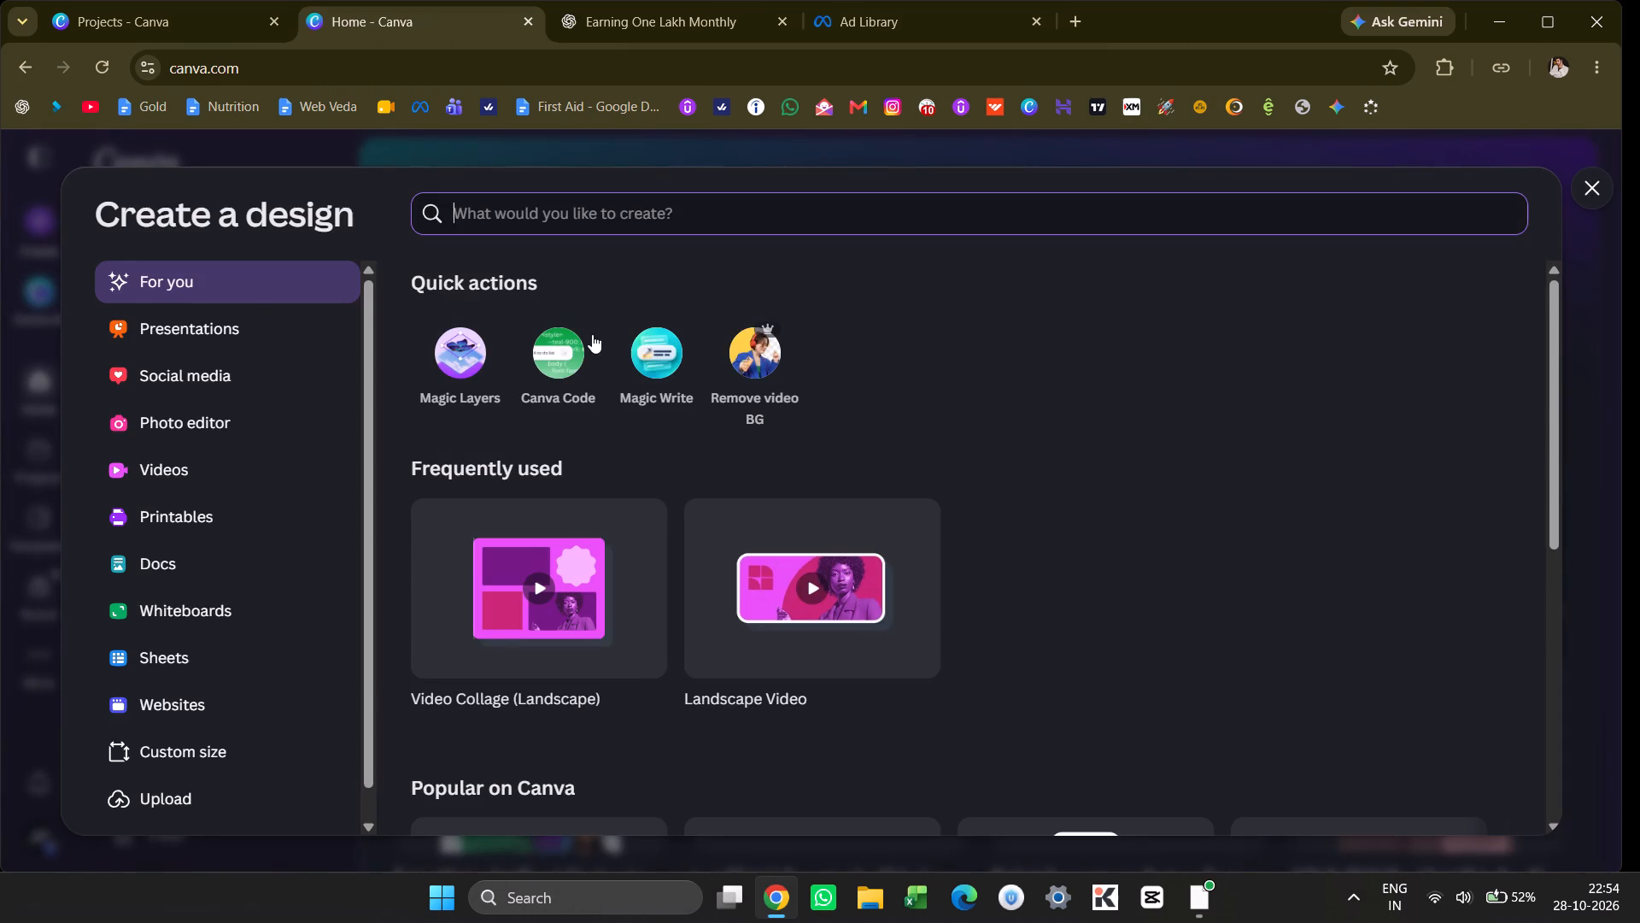
pyautogui.scroll(-1, 257, 461)
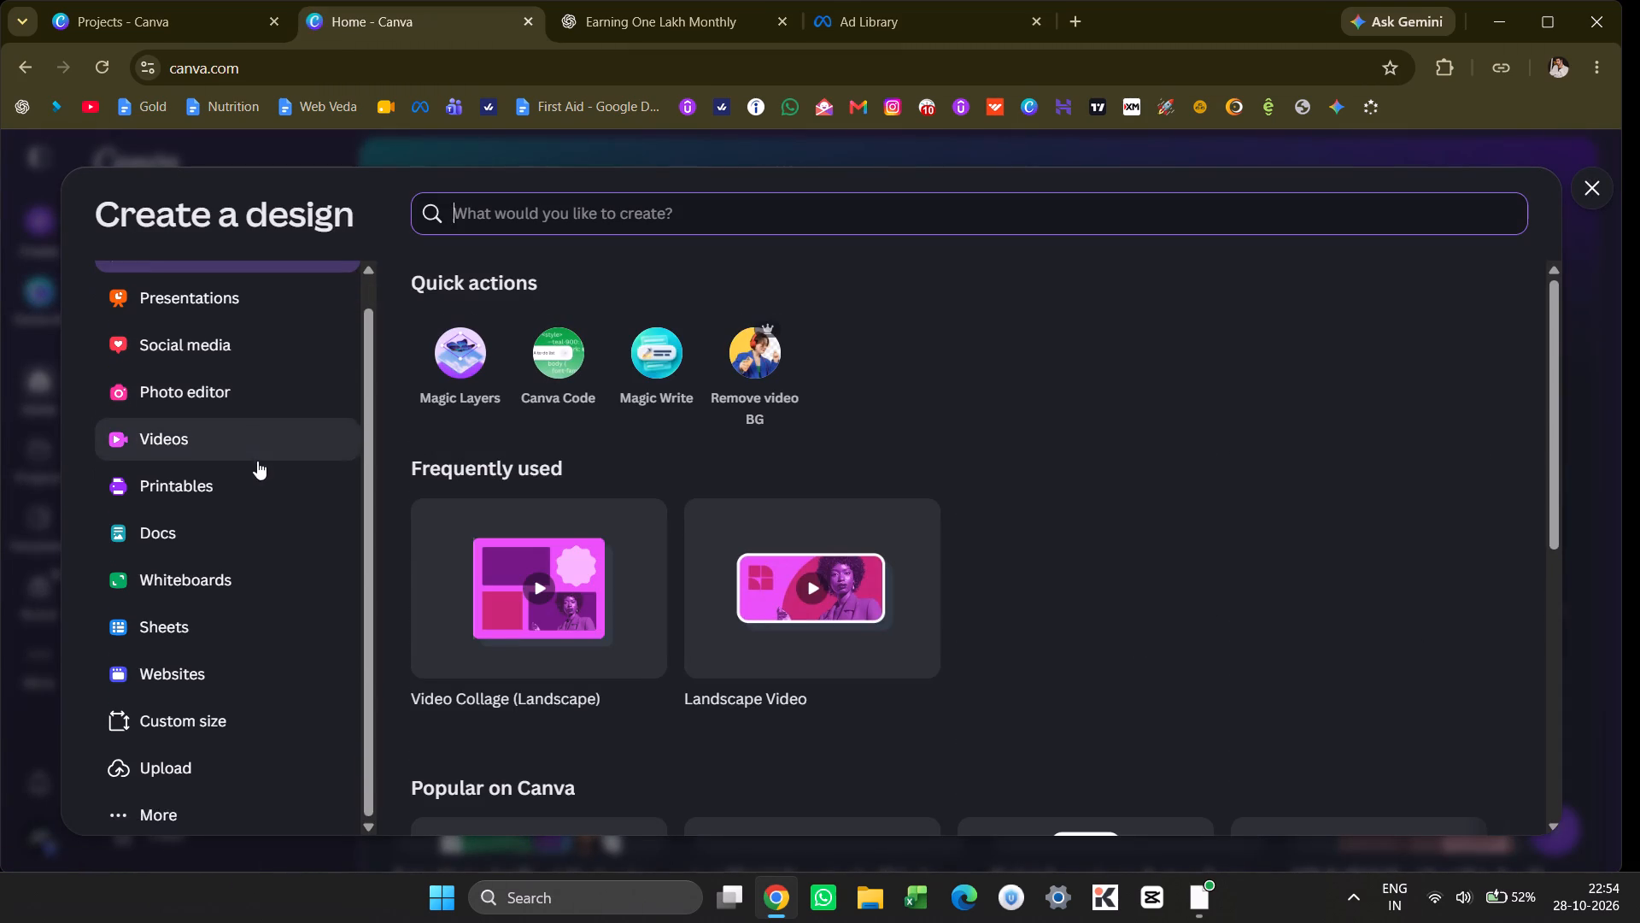
pyautogui.scroll(-1, 257, 461)
pyautogui.scroll(1, 257, 461)
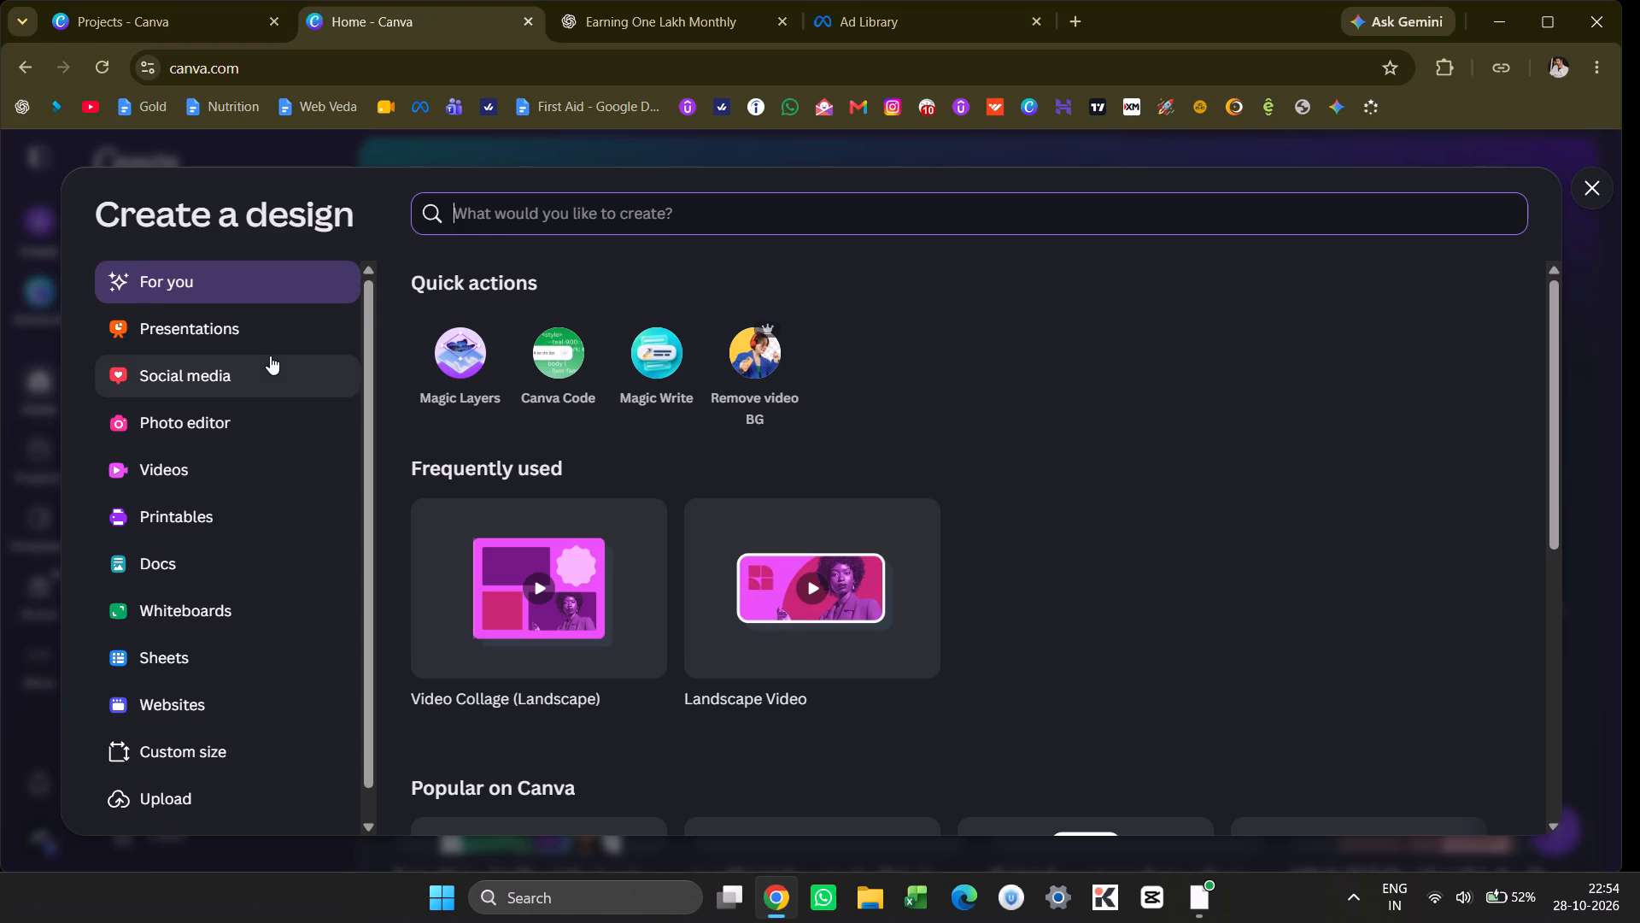
pyautogui.scroll(-1, 269, 383)
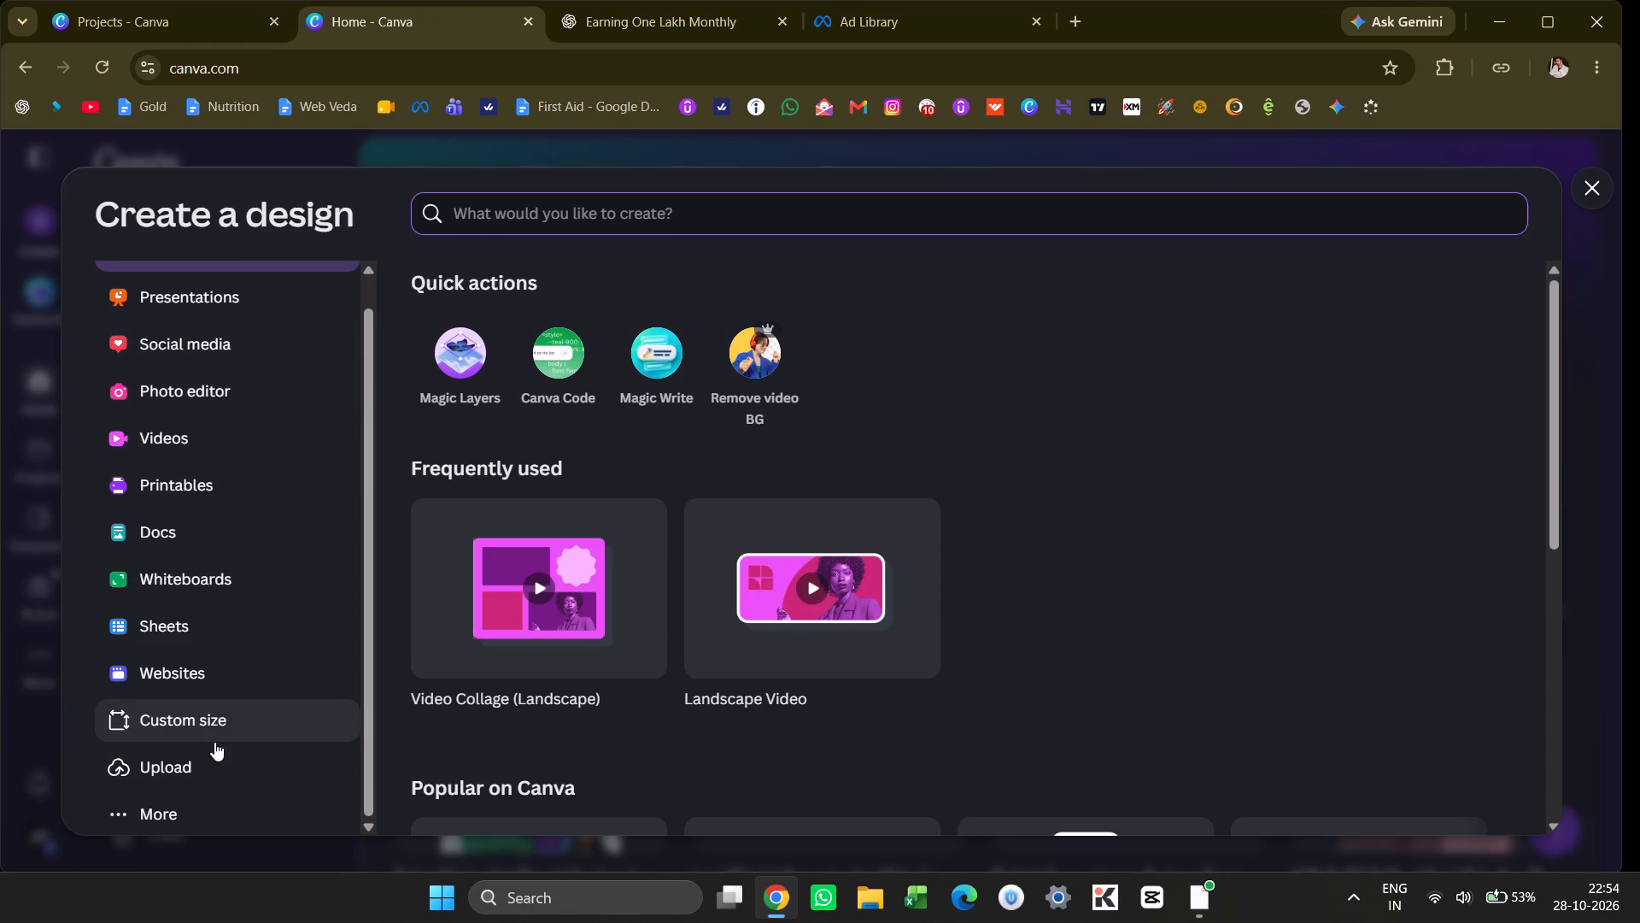
pyautogui.click(206, 818)
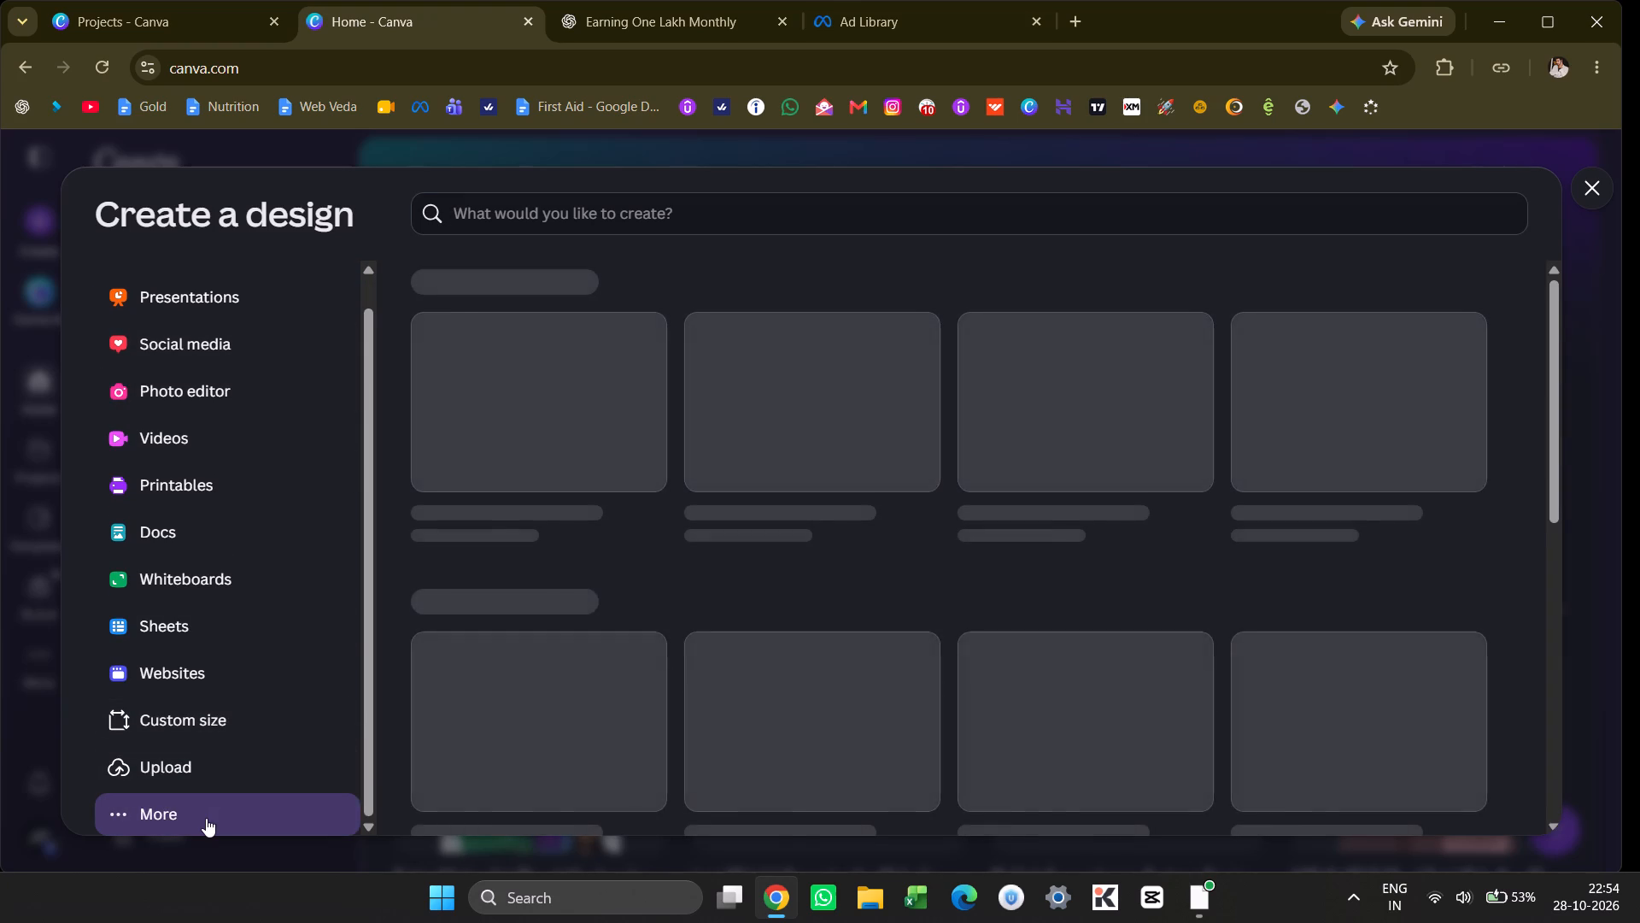
pyautogui.scroll(-3, 440, 555)
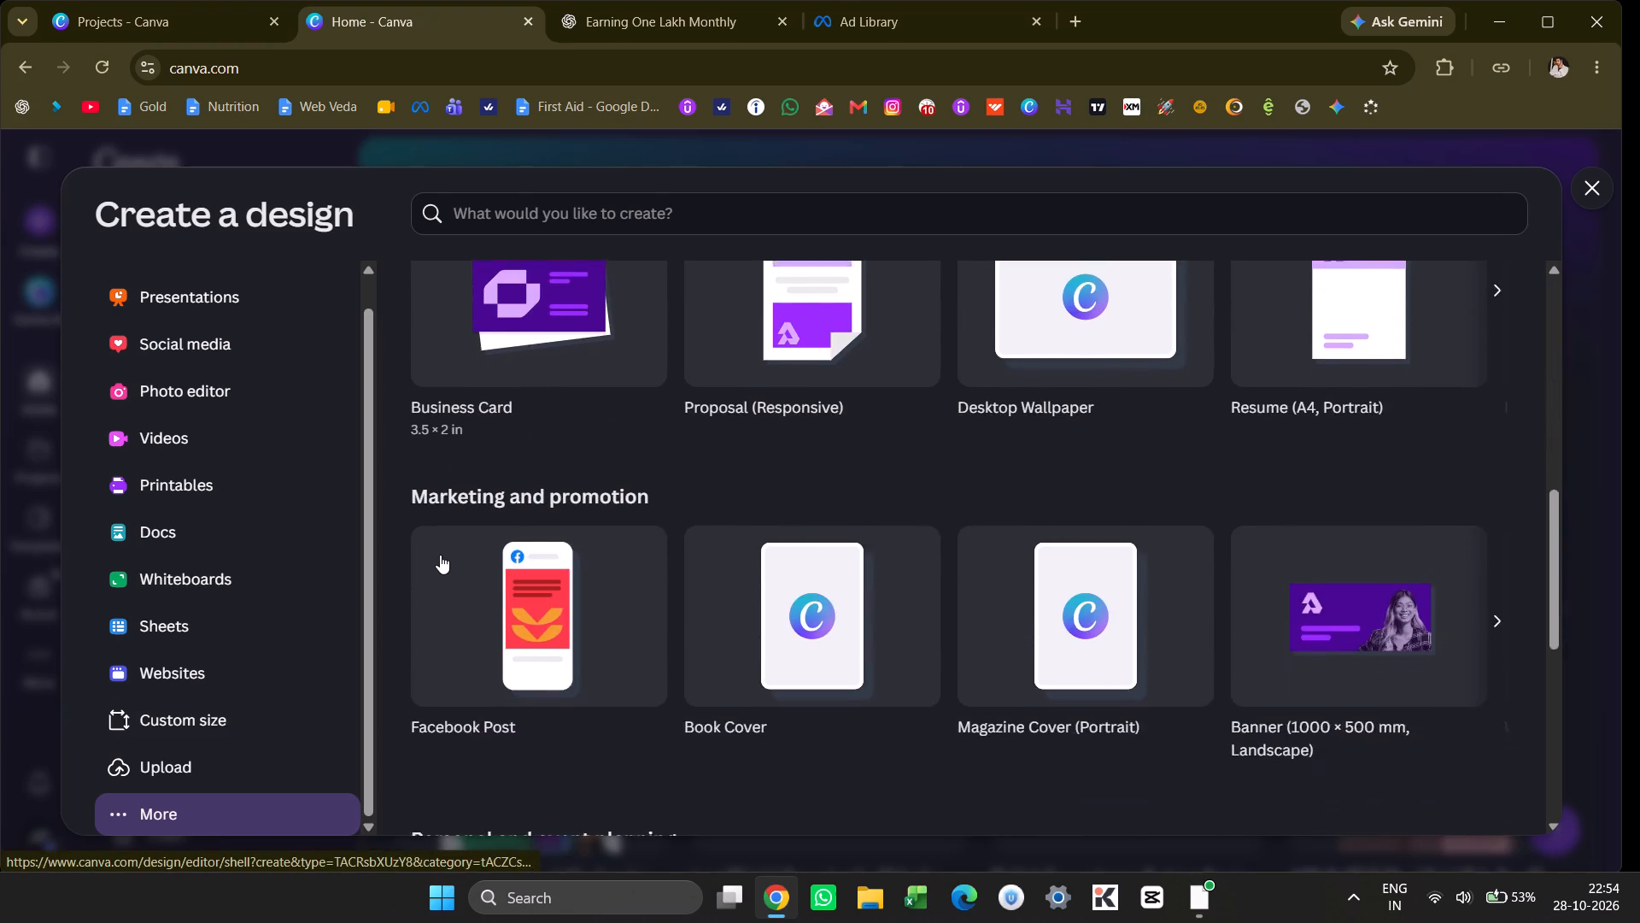
pyautogui.scroll(-2, 440, 555)
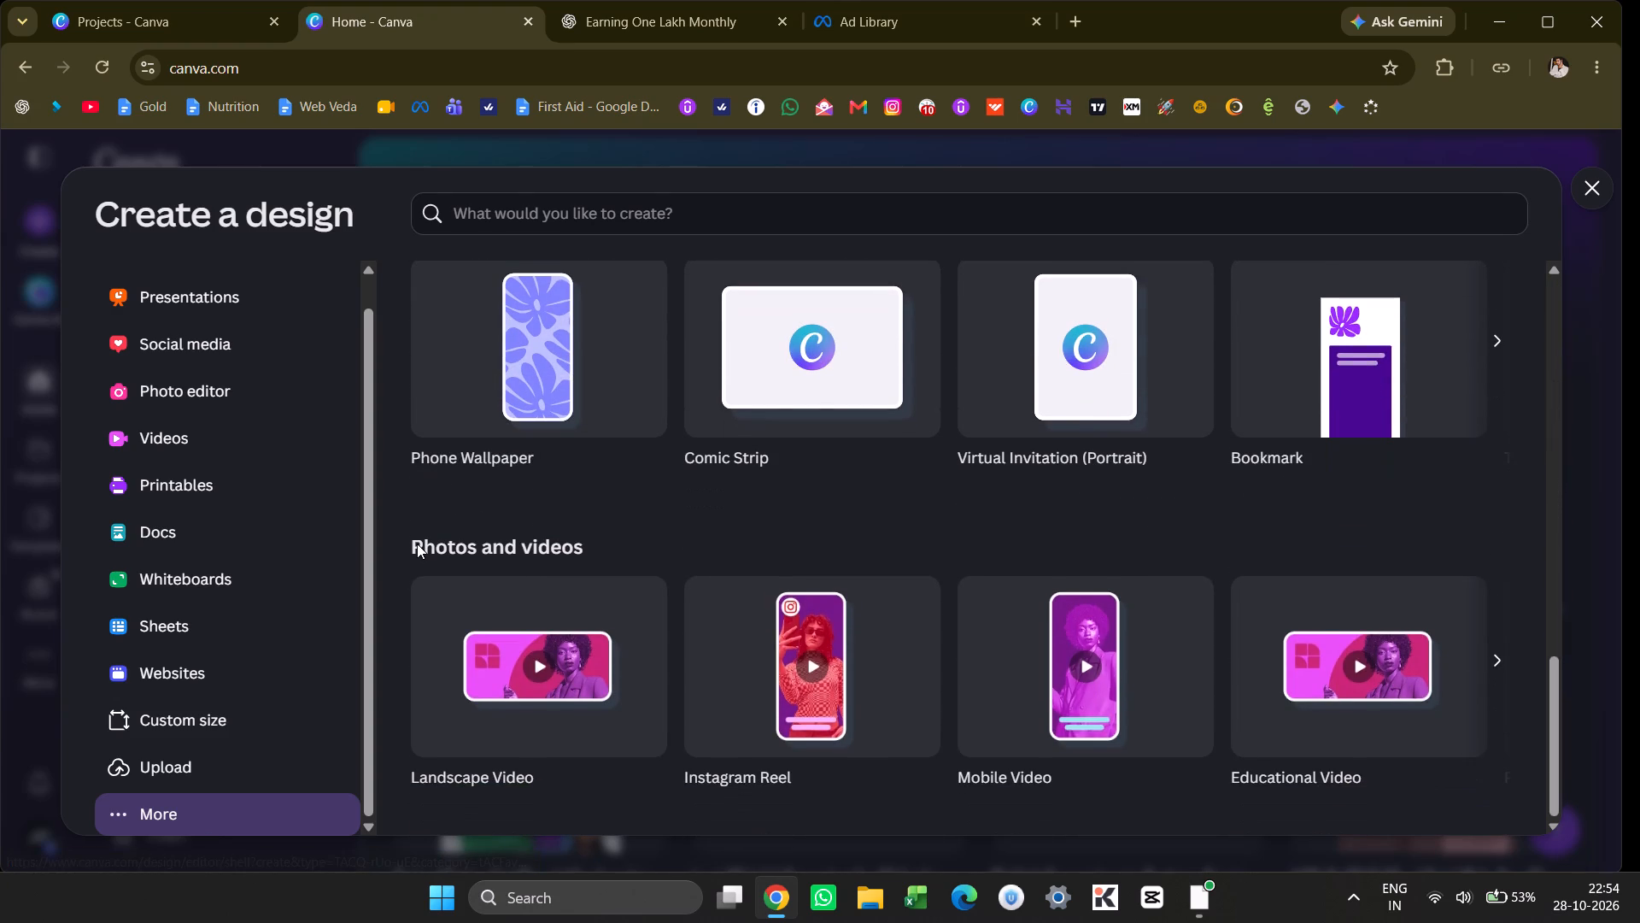
pyautogui.scroll(7, 417, 544)
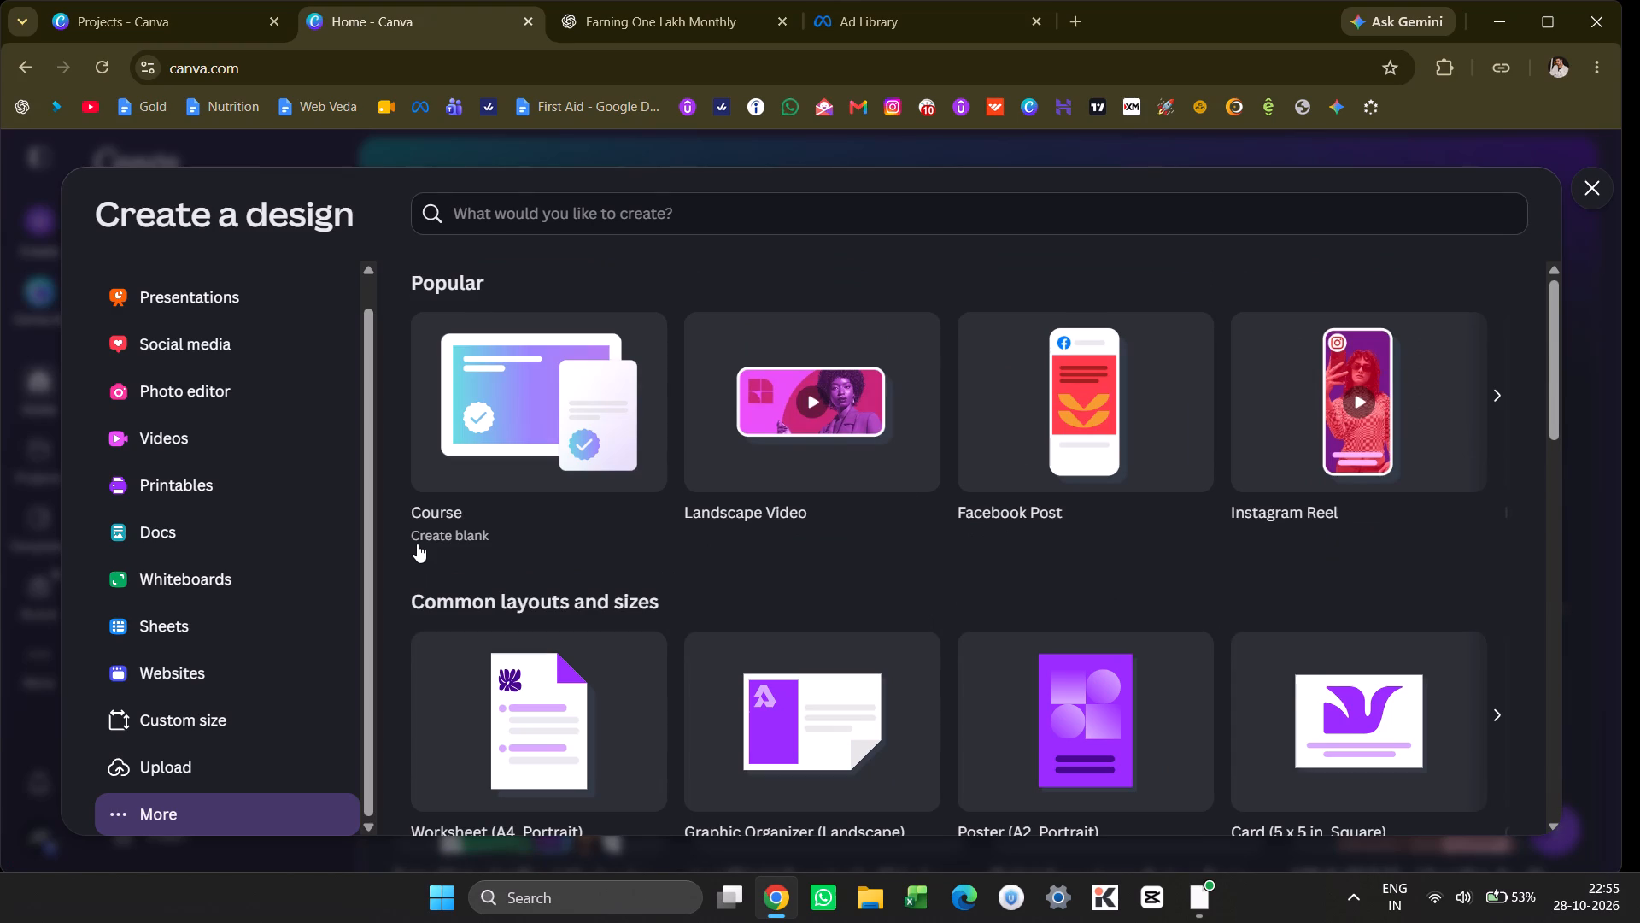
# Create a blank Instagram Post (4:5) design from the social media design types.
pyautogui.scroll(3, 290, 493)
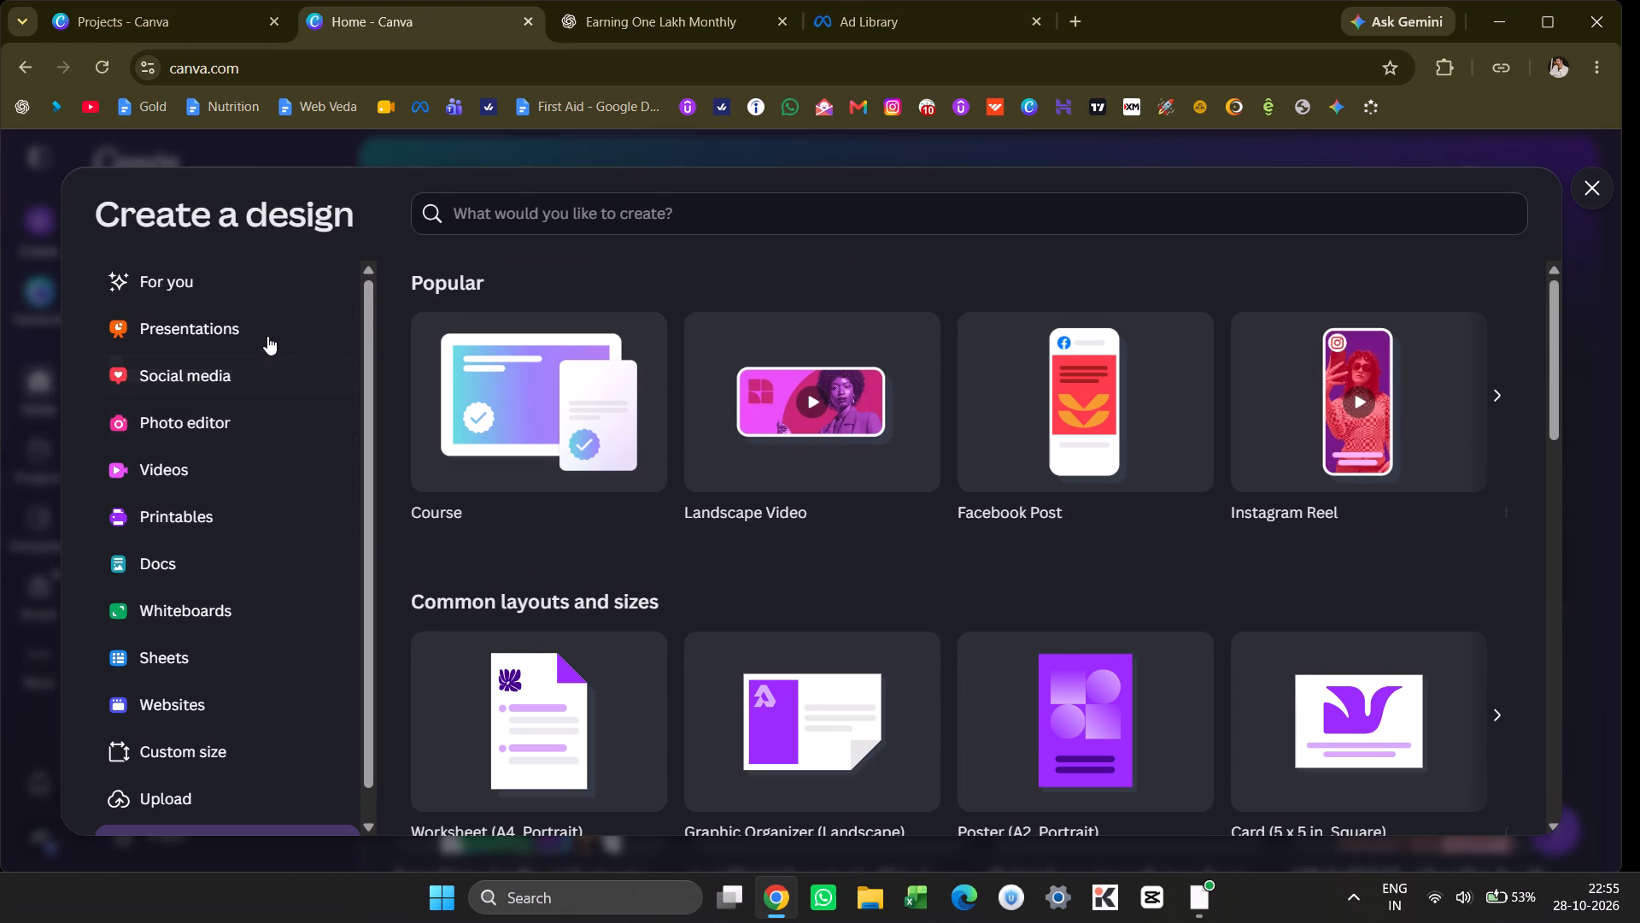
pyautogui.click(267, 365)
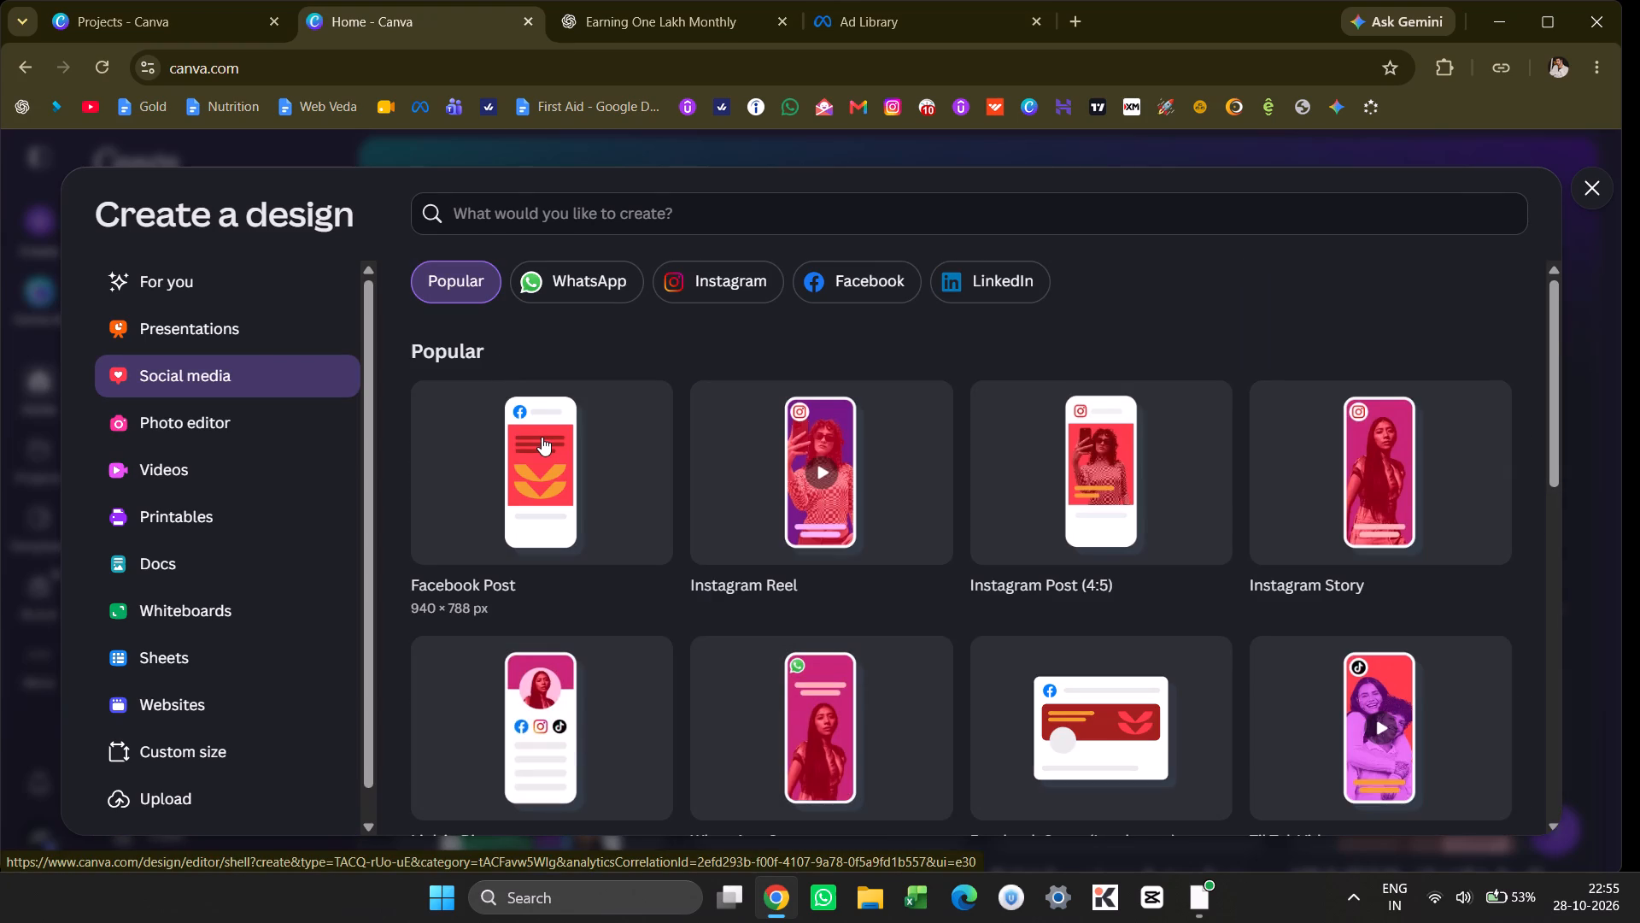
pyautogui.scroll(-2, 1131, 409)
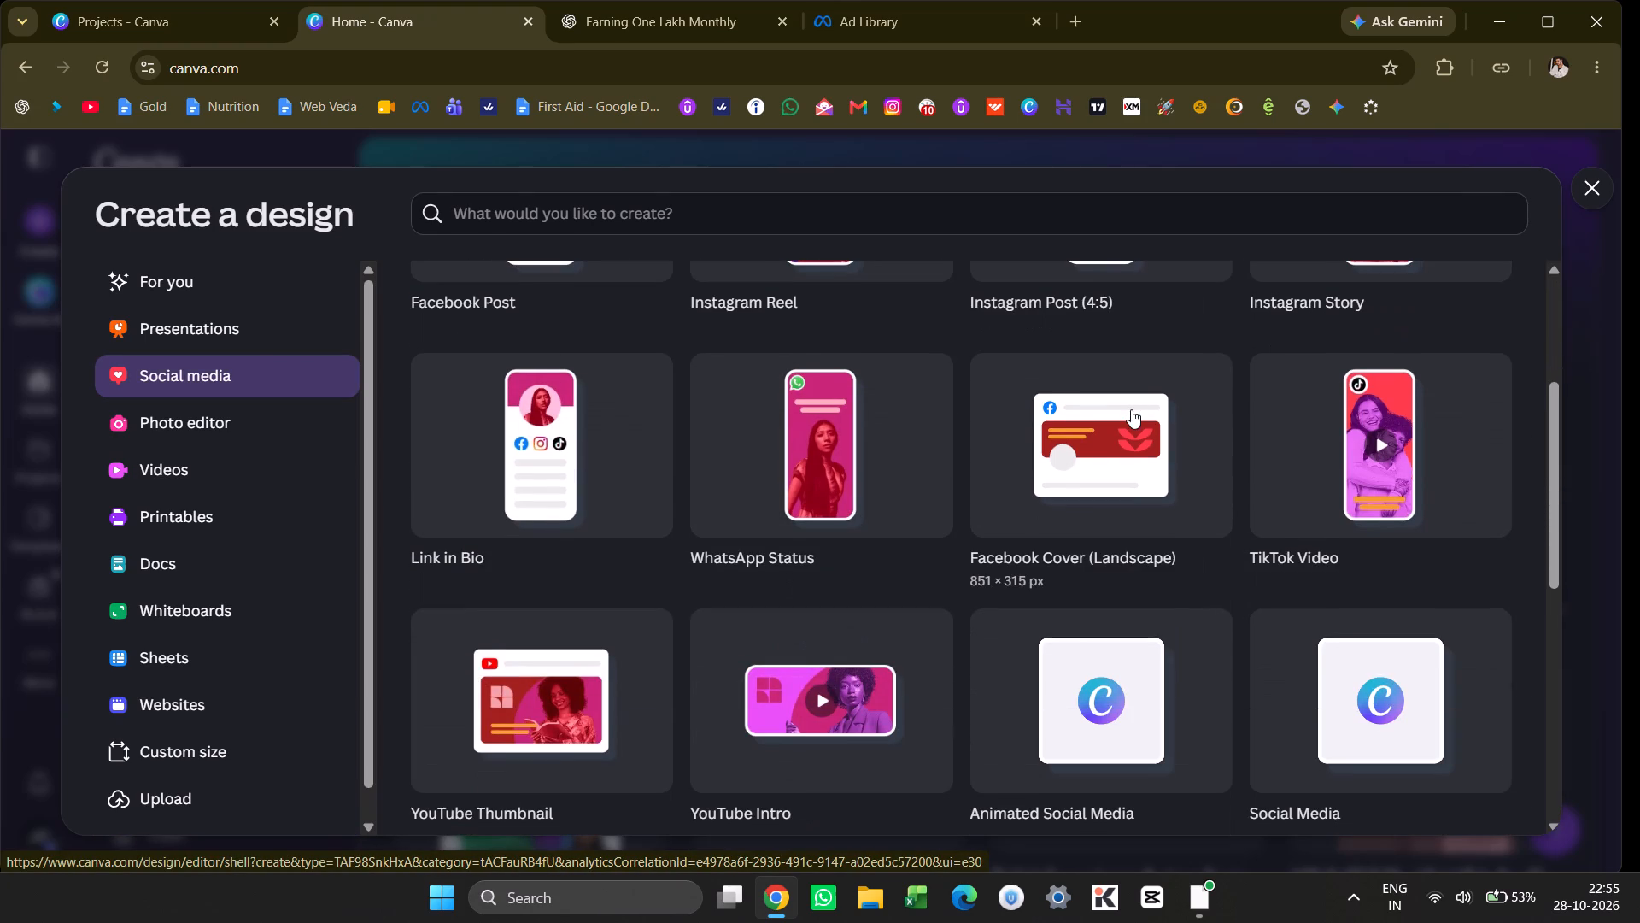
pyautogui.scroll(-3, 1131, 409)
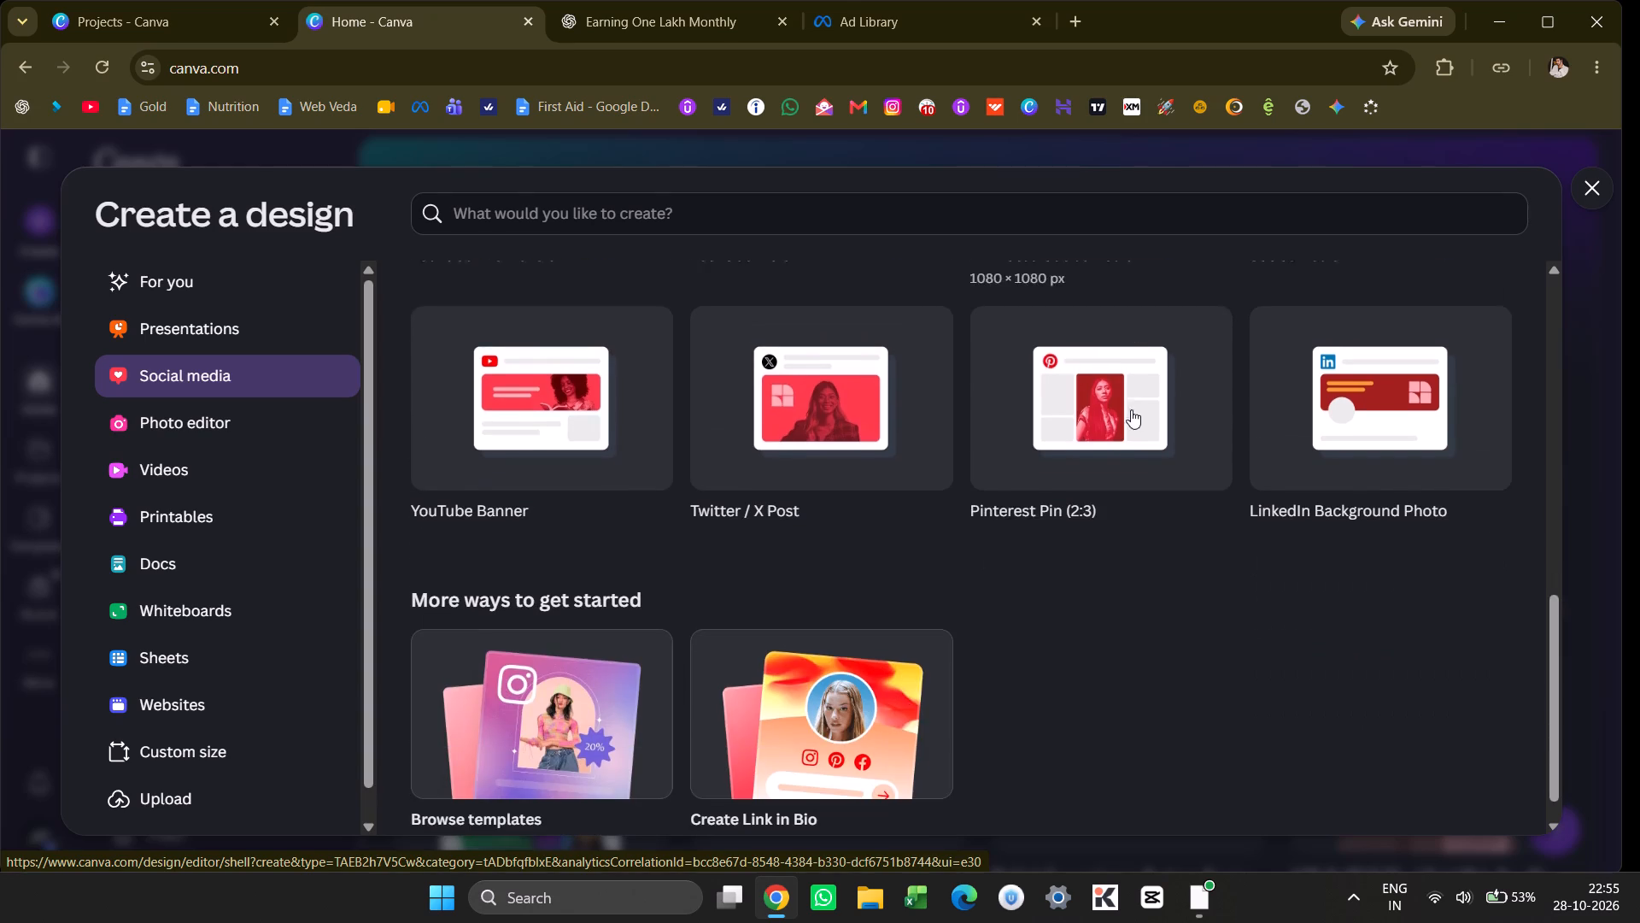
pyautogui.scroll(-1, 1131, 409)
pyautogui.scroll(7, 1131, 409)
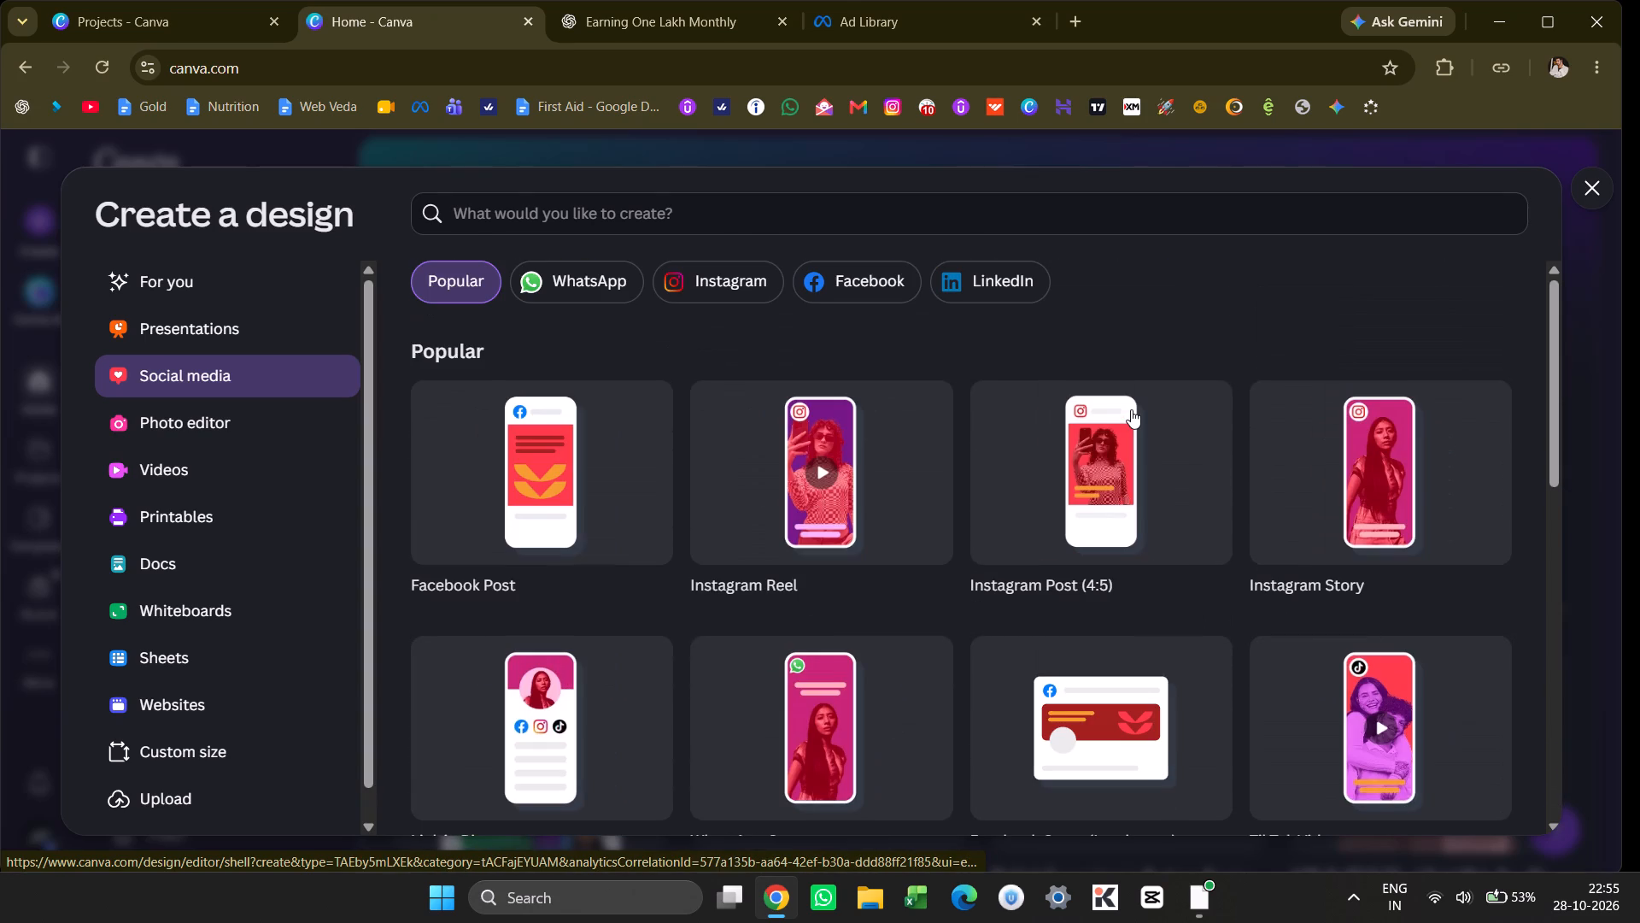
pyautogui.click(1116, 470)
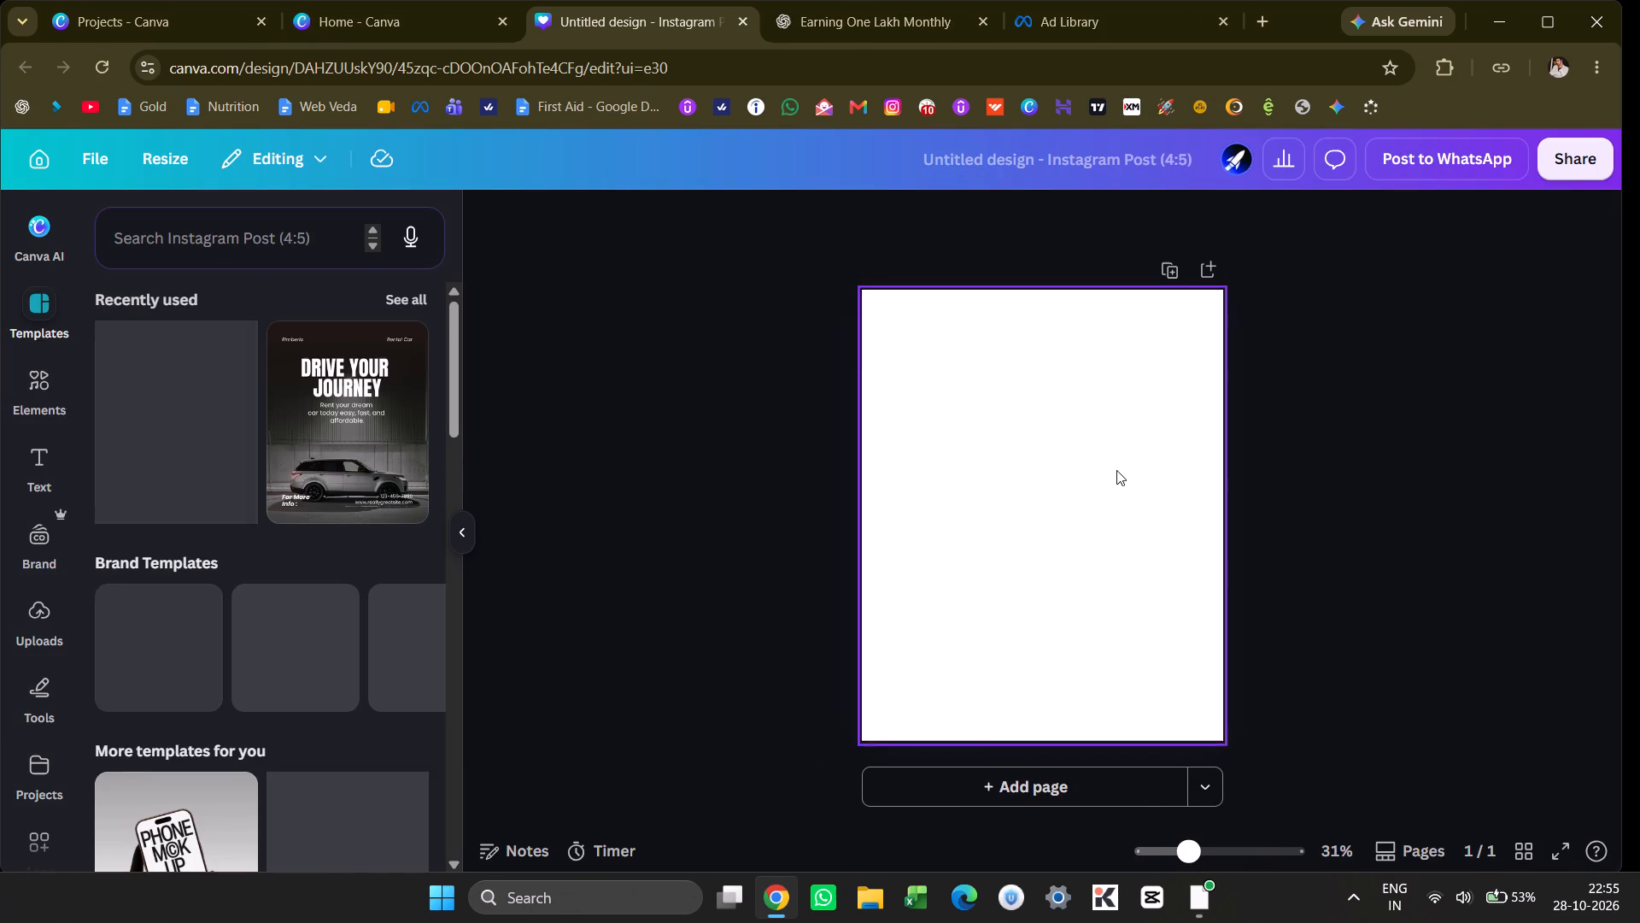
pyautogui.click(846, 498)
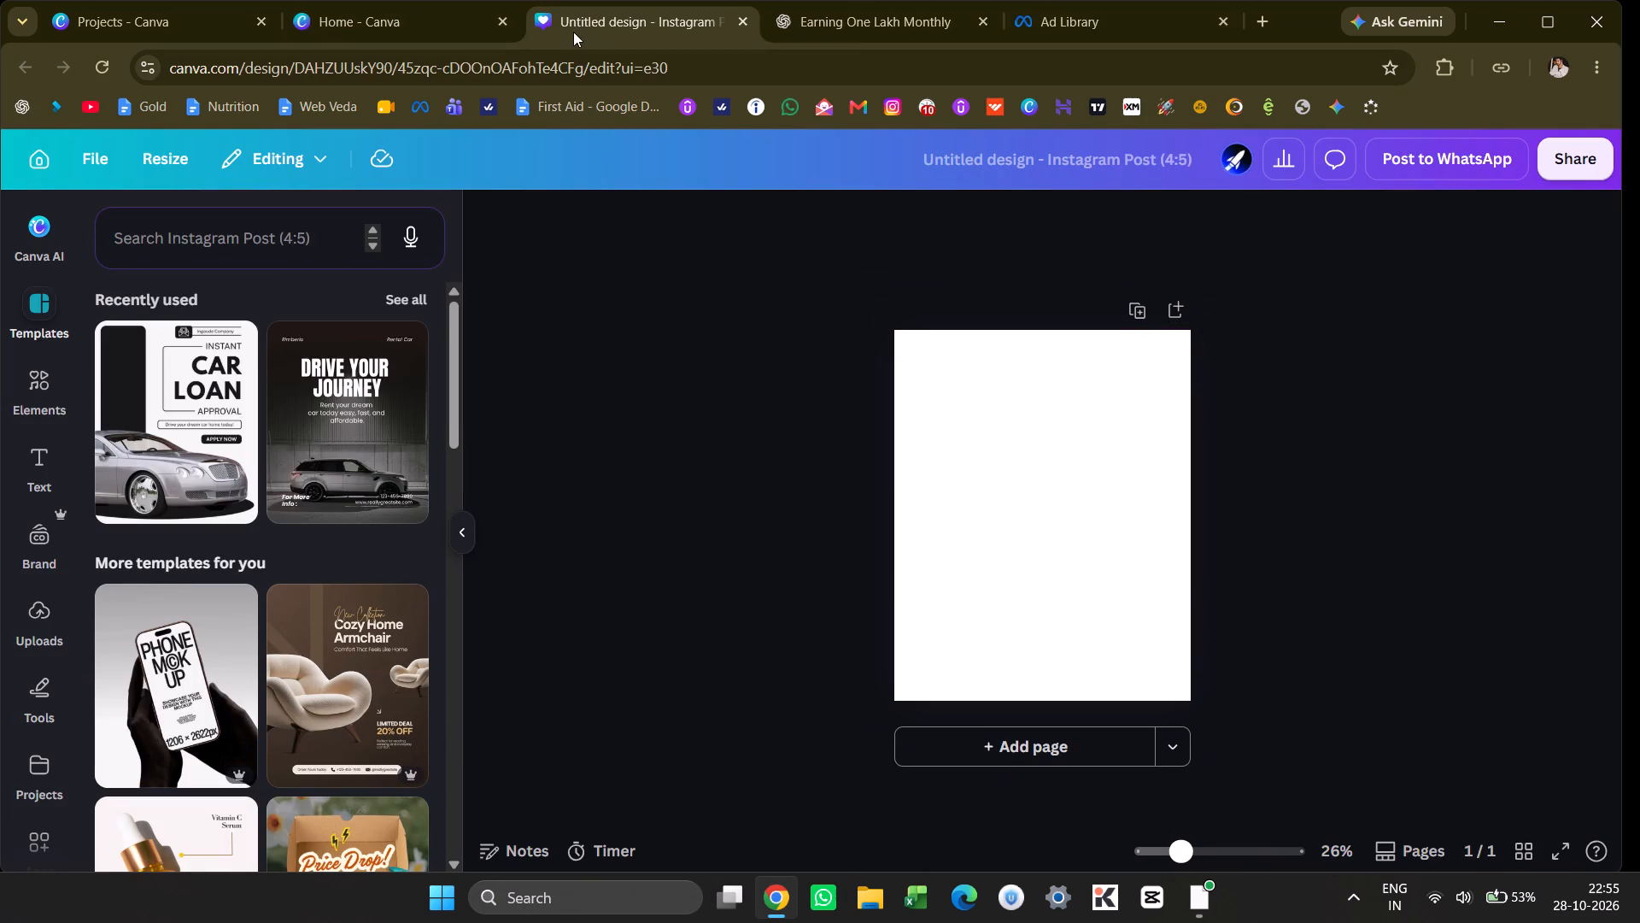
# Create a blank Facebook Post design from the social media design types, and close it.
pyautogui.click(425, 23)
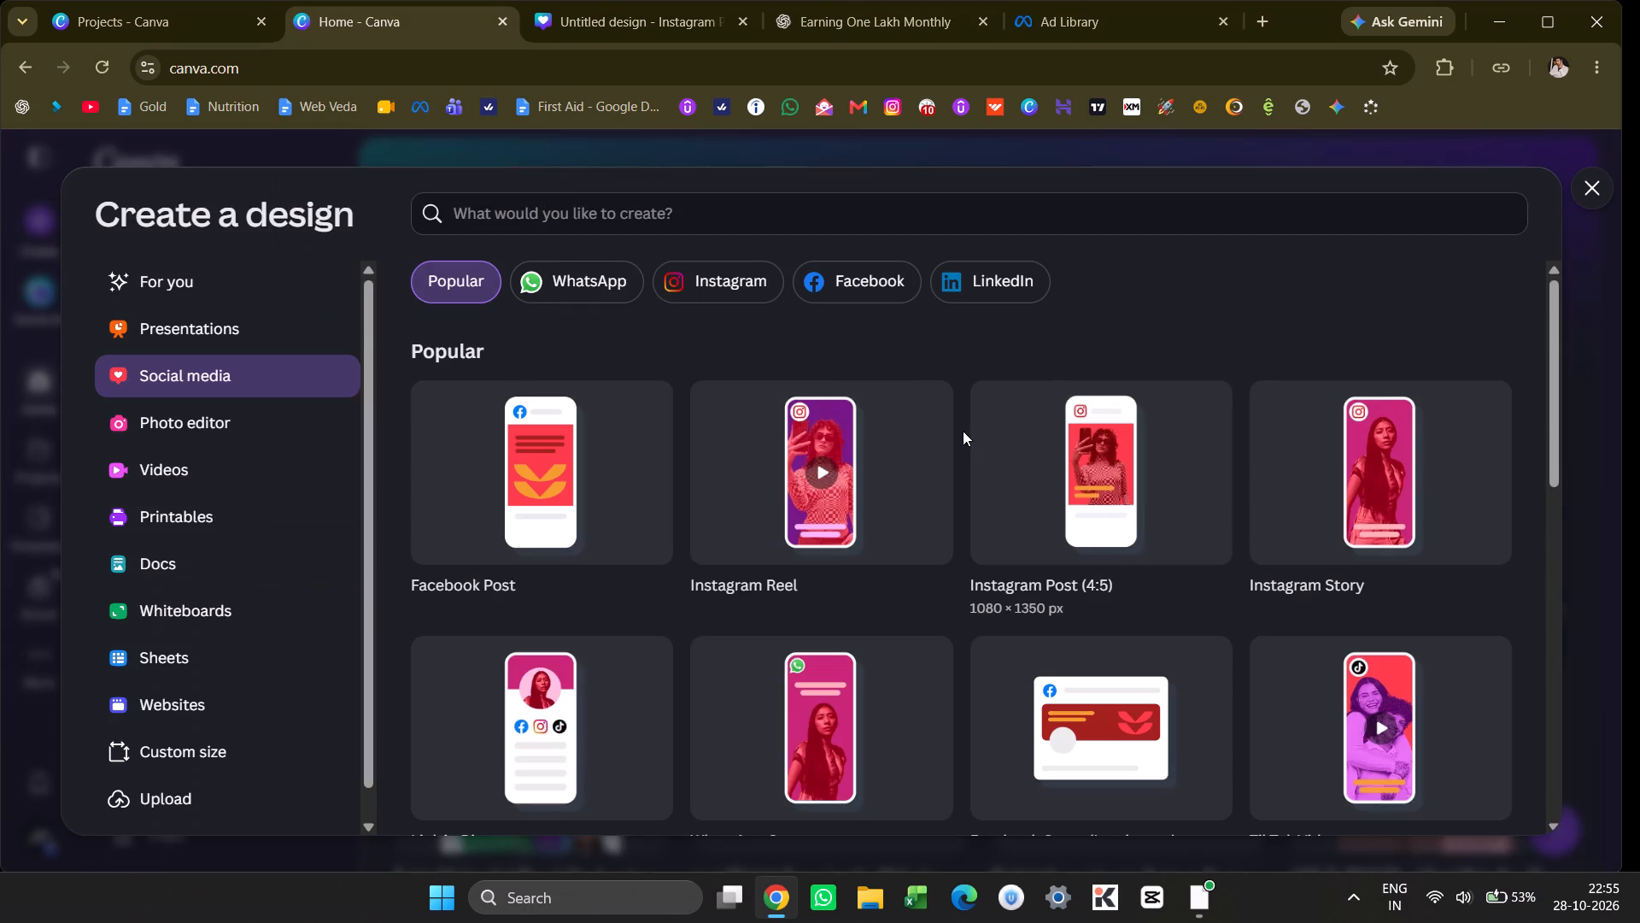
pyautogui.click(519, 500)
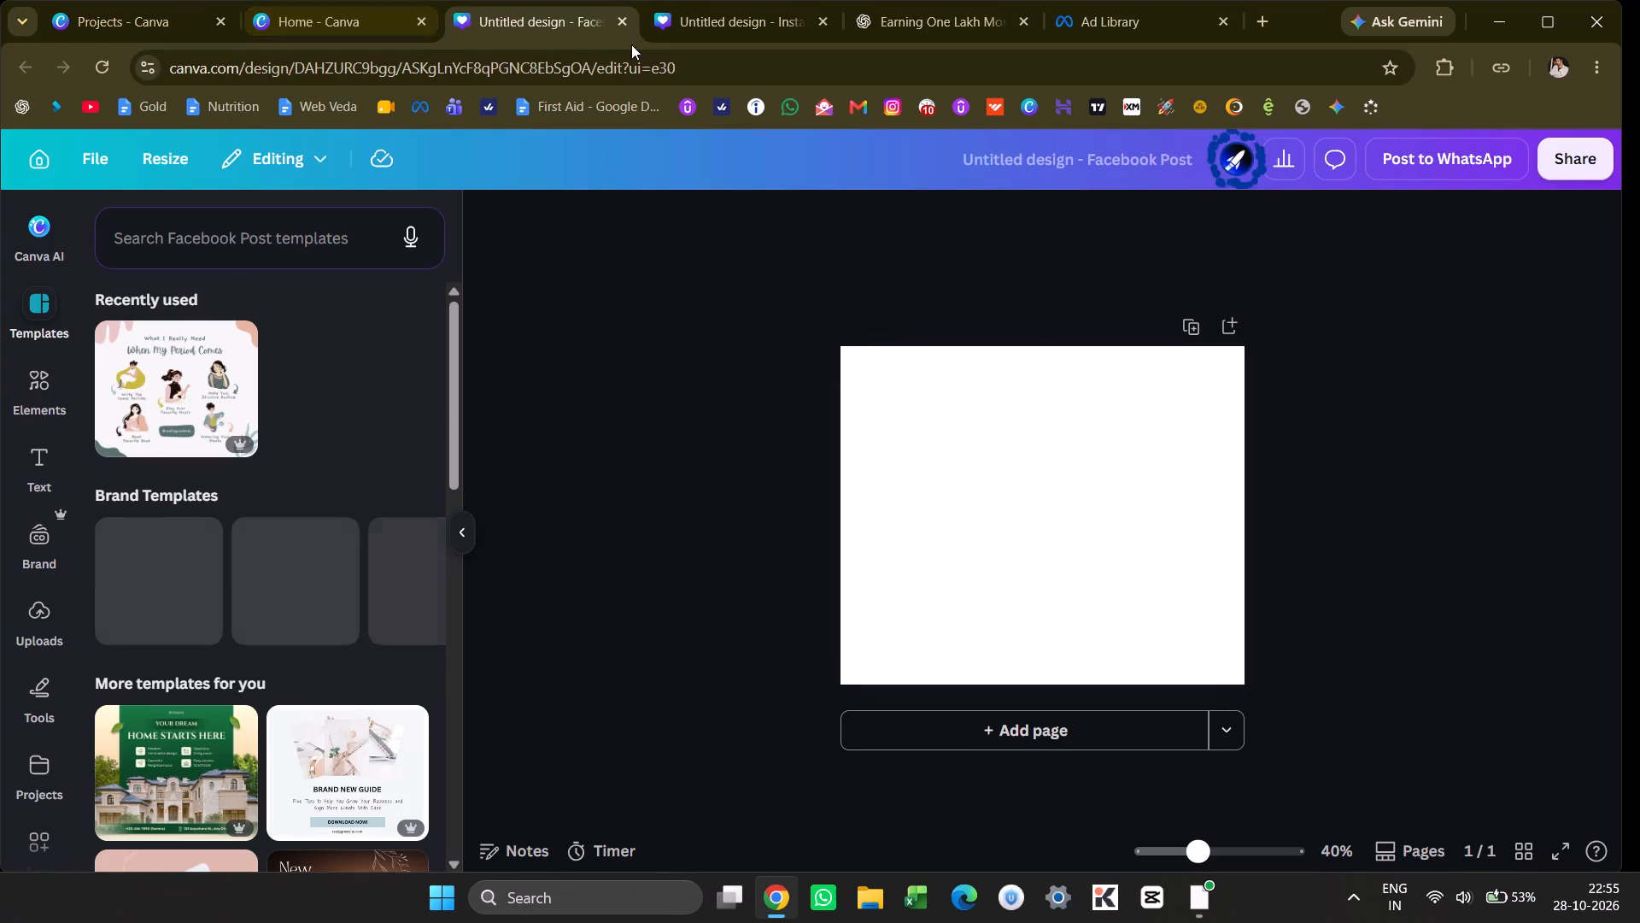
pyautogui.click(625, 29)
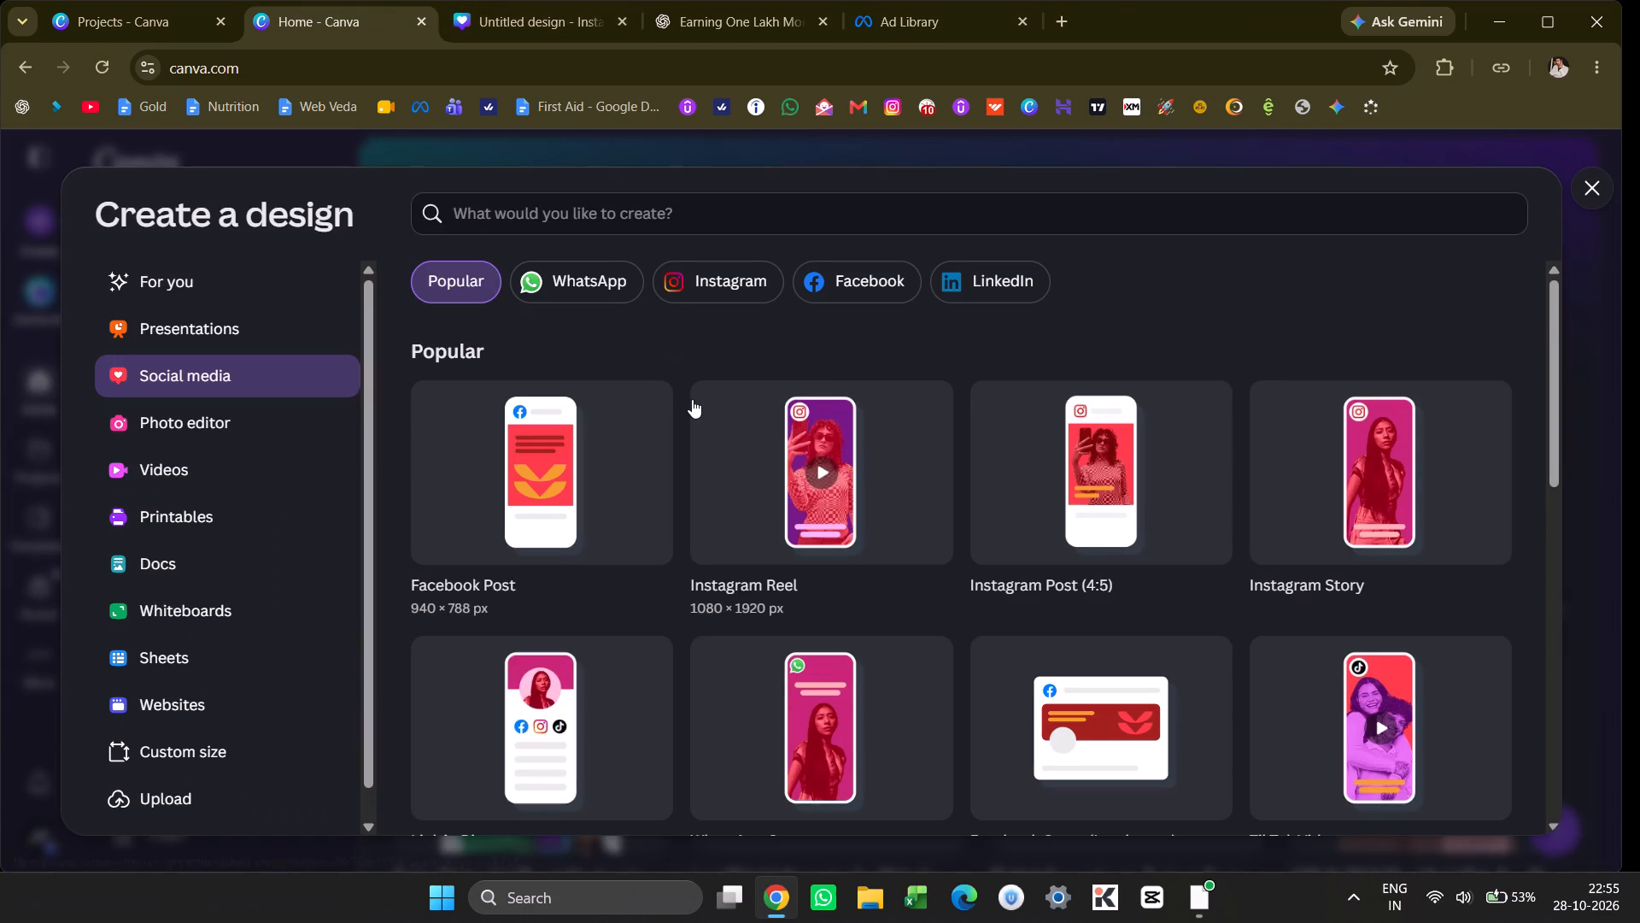
# Look through the remaining social media design types and the other ways to get started.
pyautogui.scroll(-2, 692, 399)
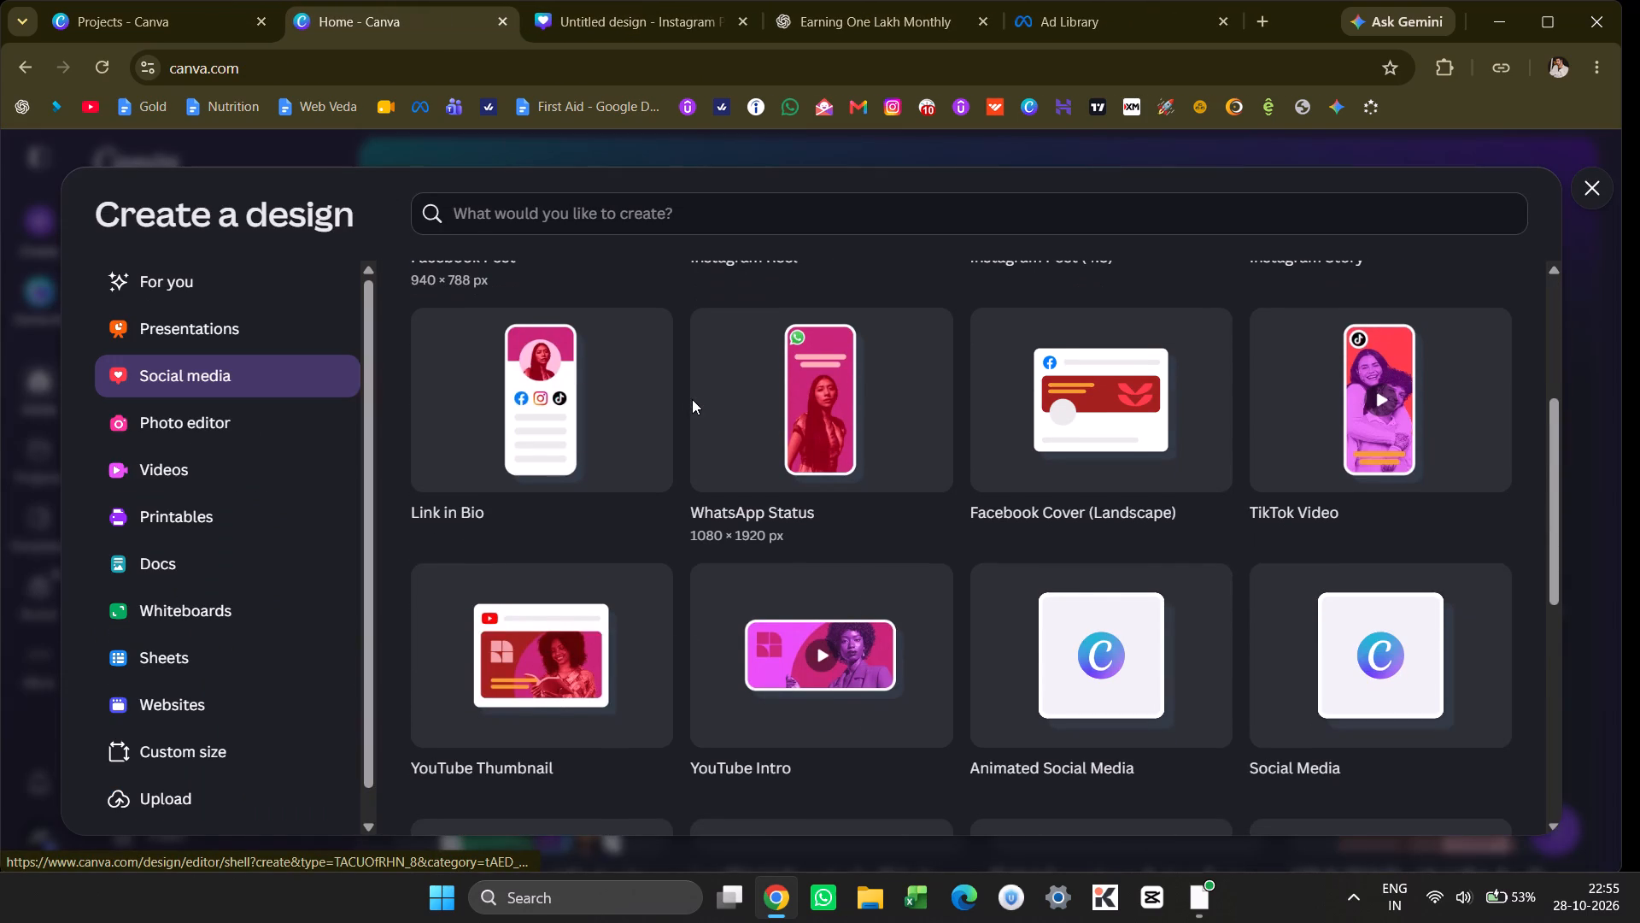
pyautogui.scroll(-1, 692, 399)
pyautogui.scroll(-1, 1040, 456)
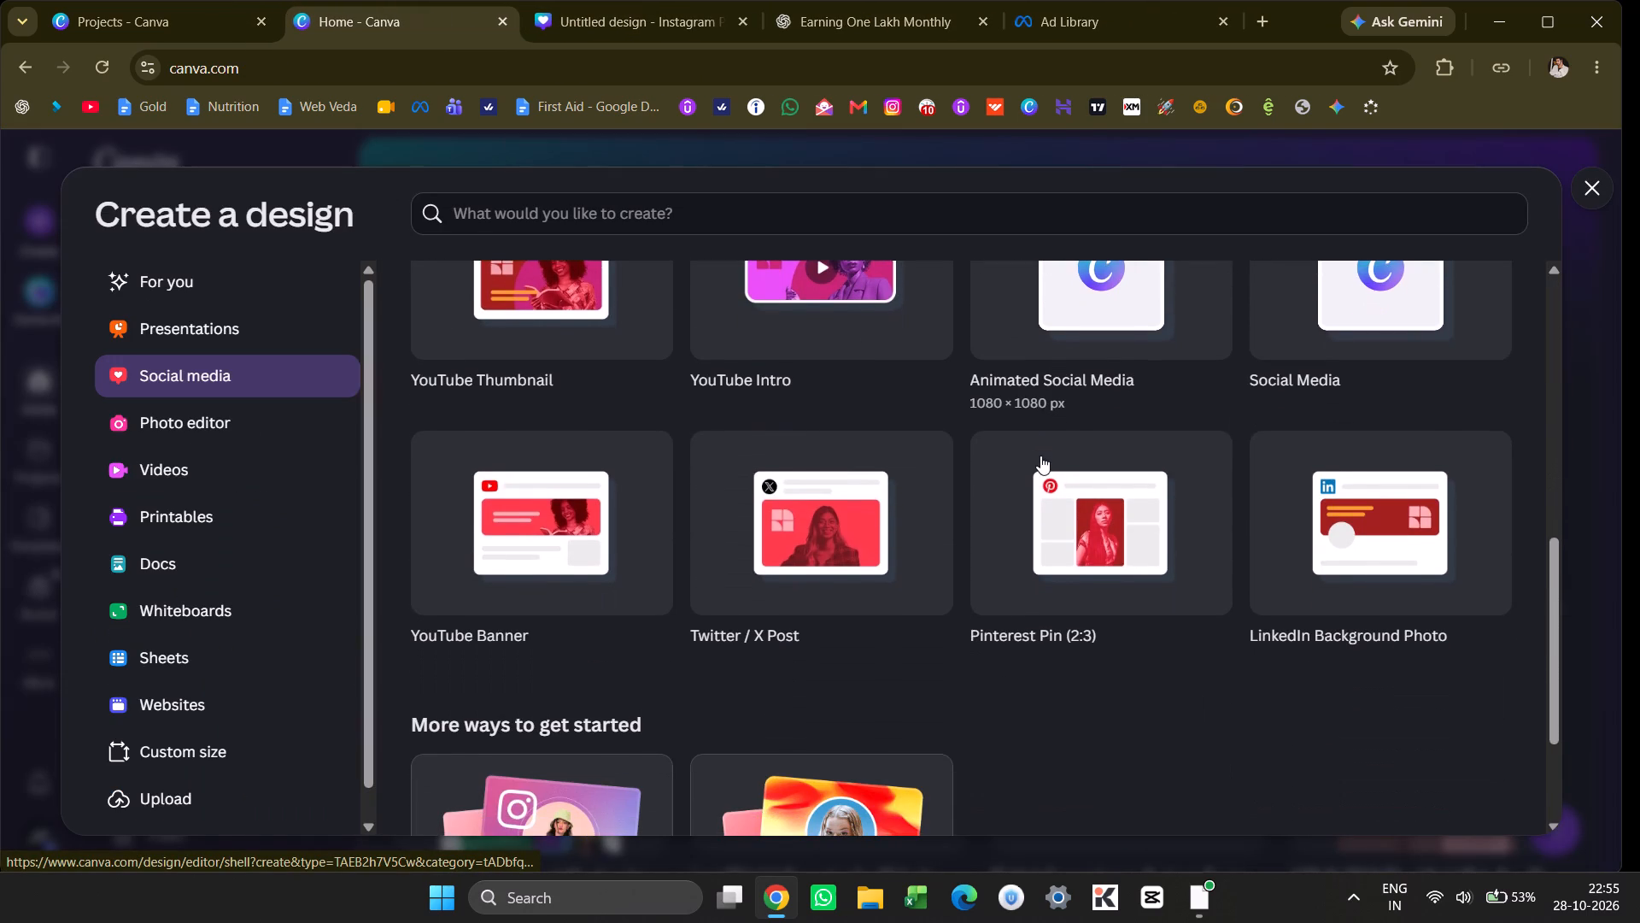
pyautogui.scroll(-2, 1040, 456)
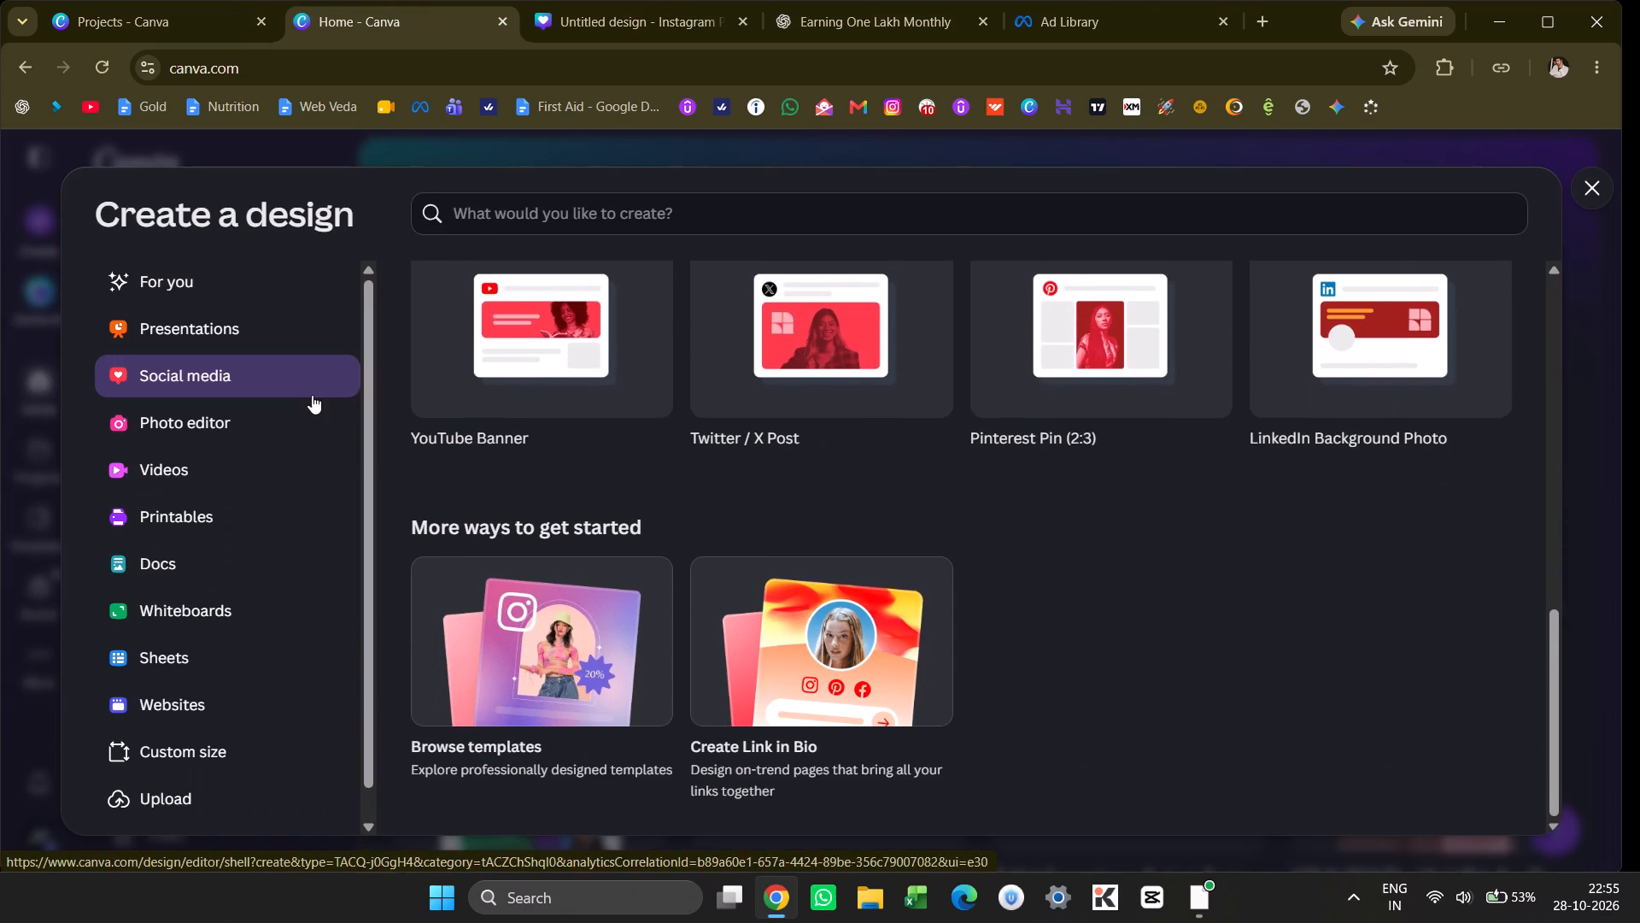
pyautogui.scroll(-1, 301, 426)
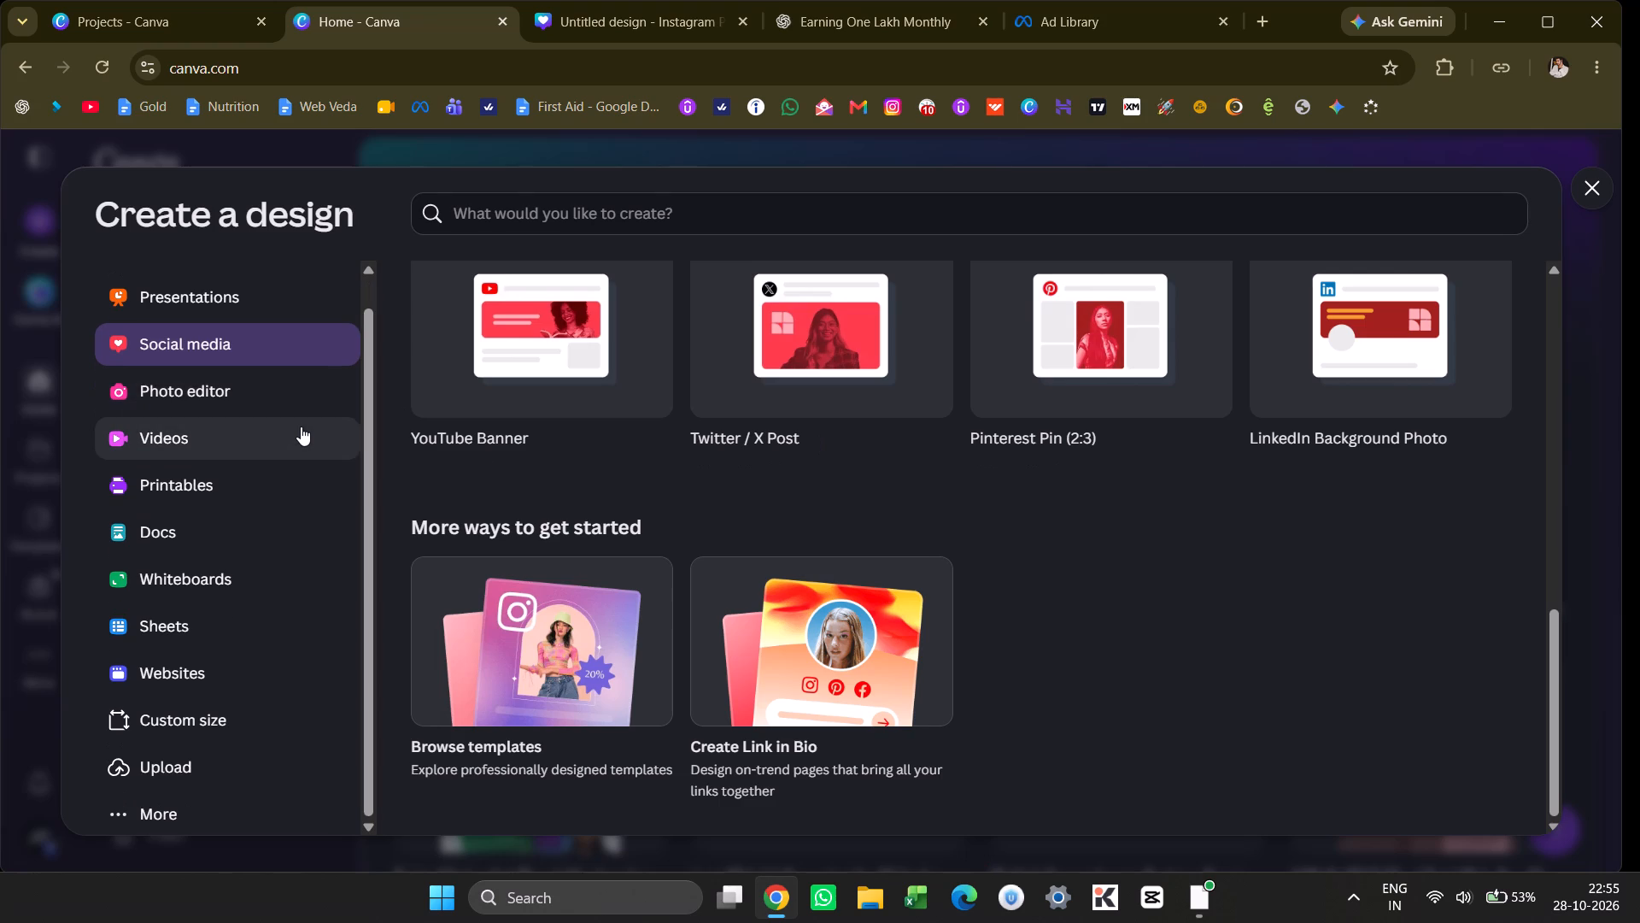
pyautogui.scroll(2, 301, 426)
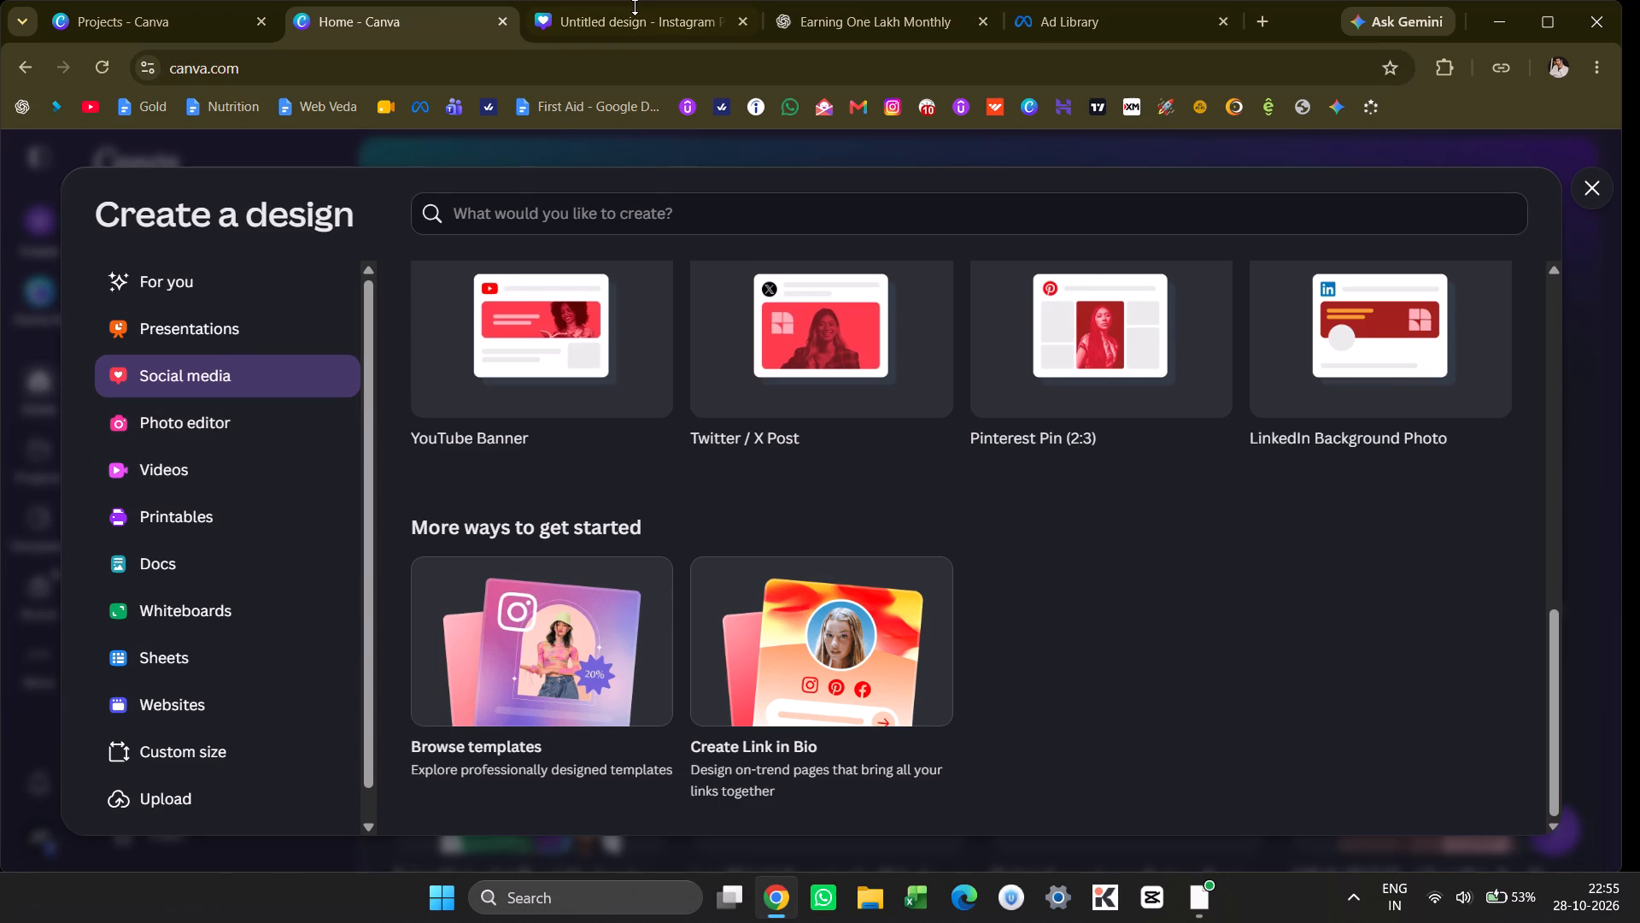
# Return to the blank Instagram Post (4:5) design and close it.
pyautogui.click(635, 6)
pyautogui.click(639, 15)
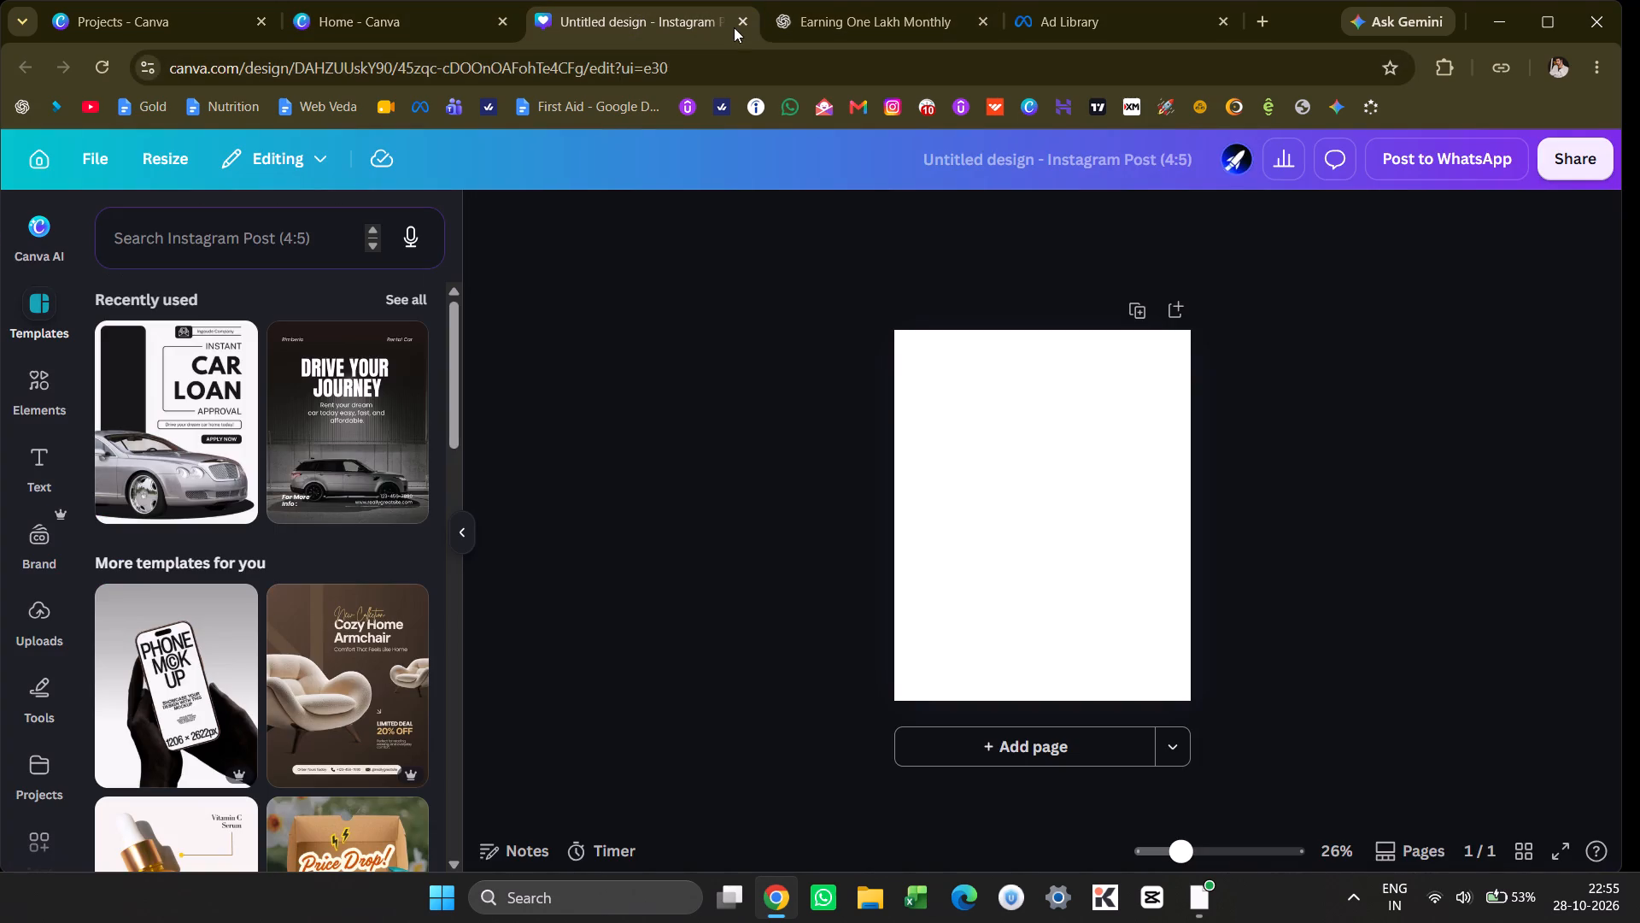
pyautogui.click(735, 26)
# Reopen the Beige Minimalist Ebook Mockup Instagram Post from the projects page and go to page 7.
pyautogui.click(382, 16)
pyautogui.doubleClick(102, 39)
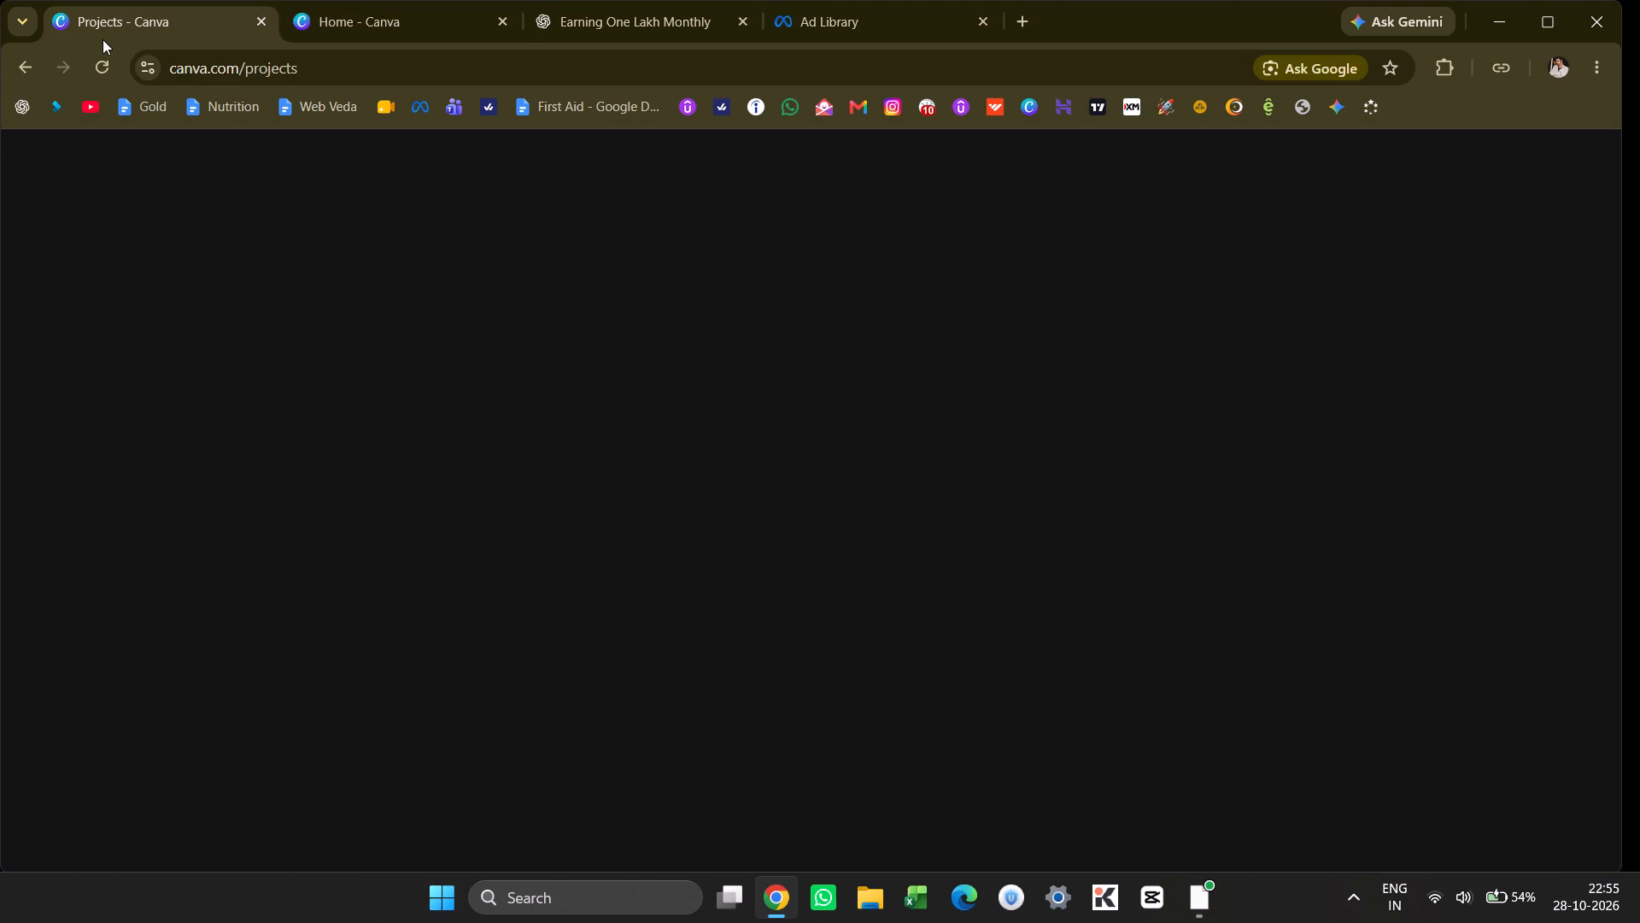
pyautogui.click(946, 638)
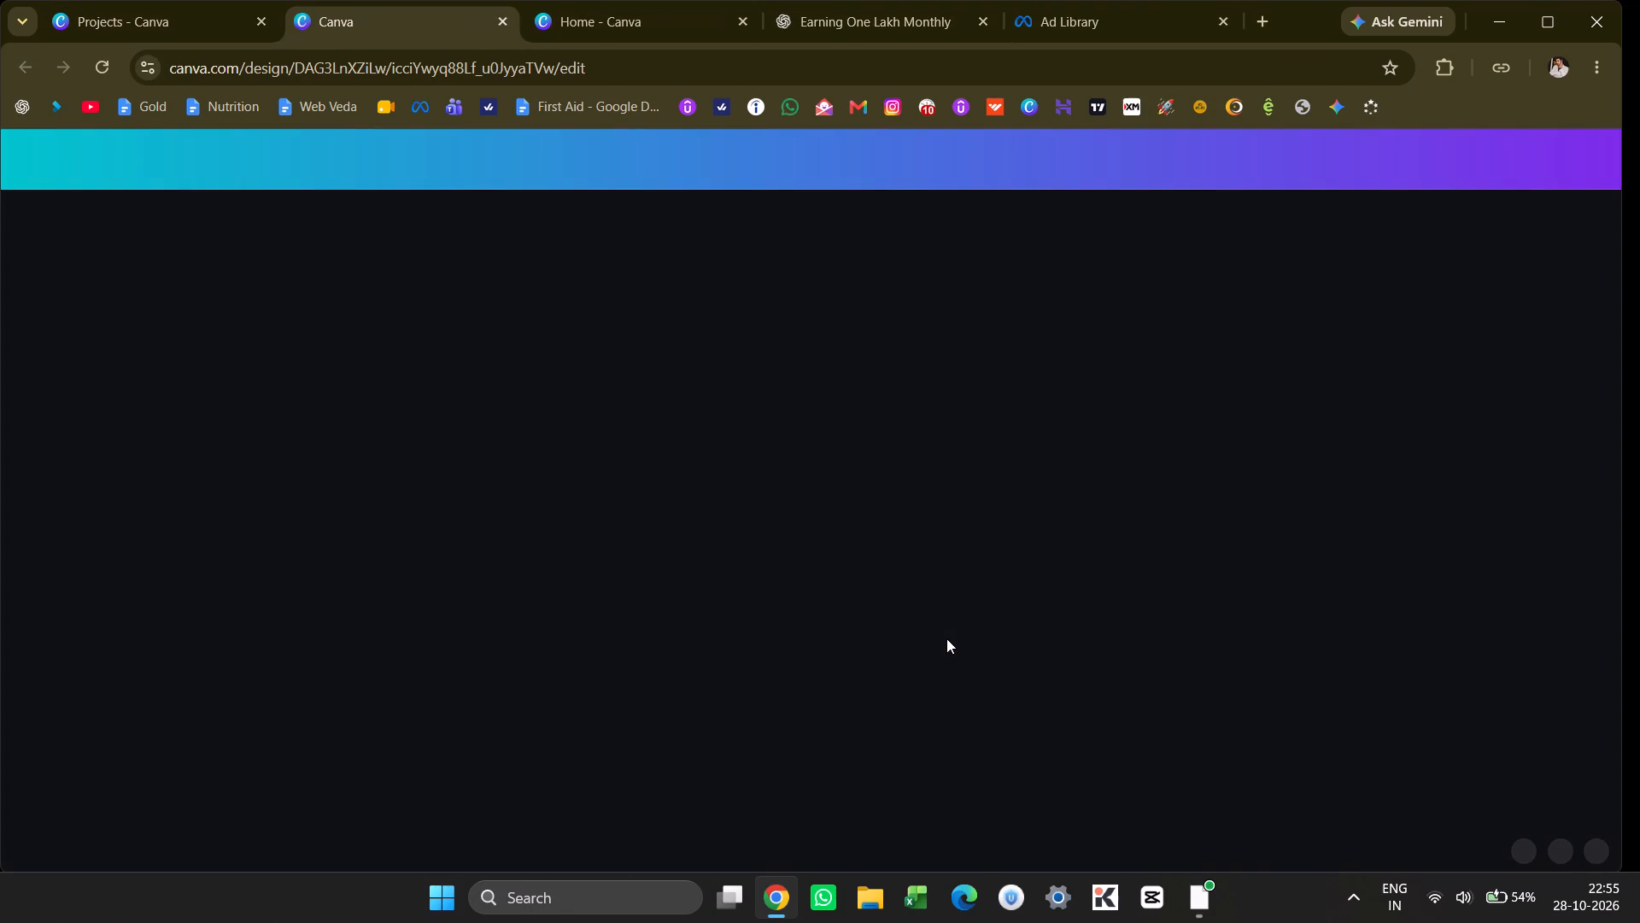
pyautogui.scroll(-6, 823, 578)
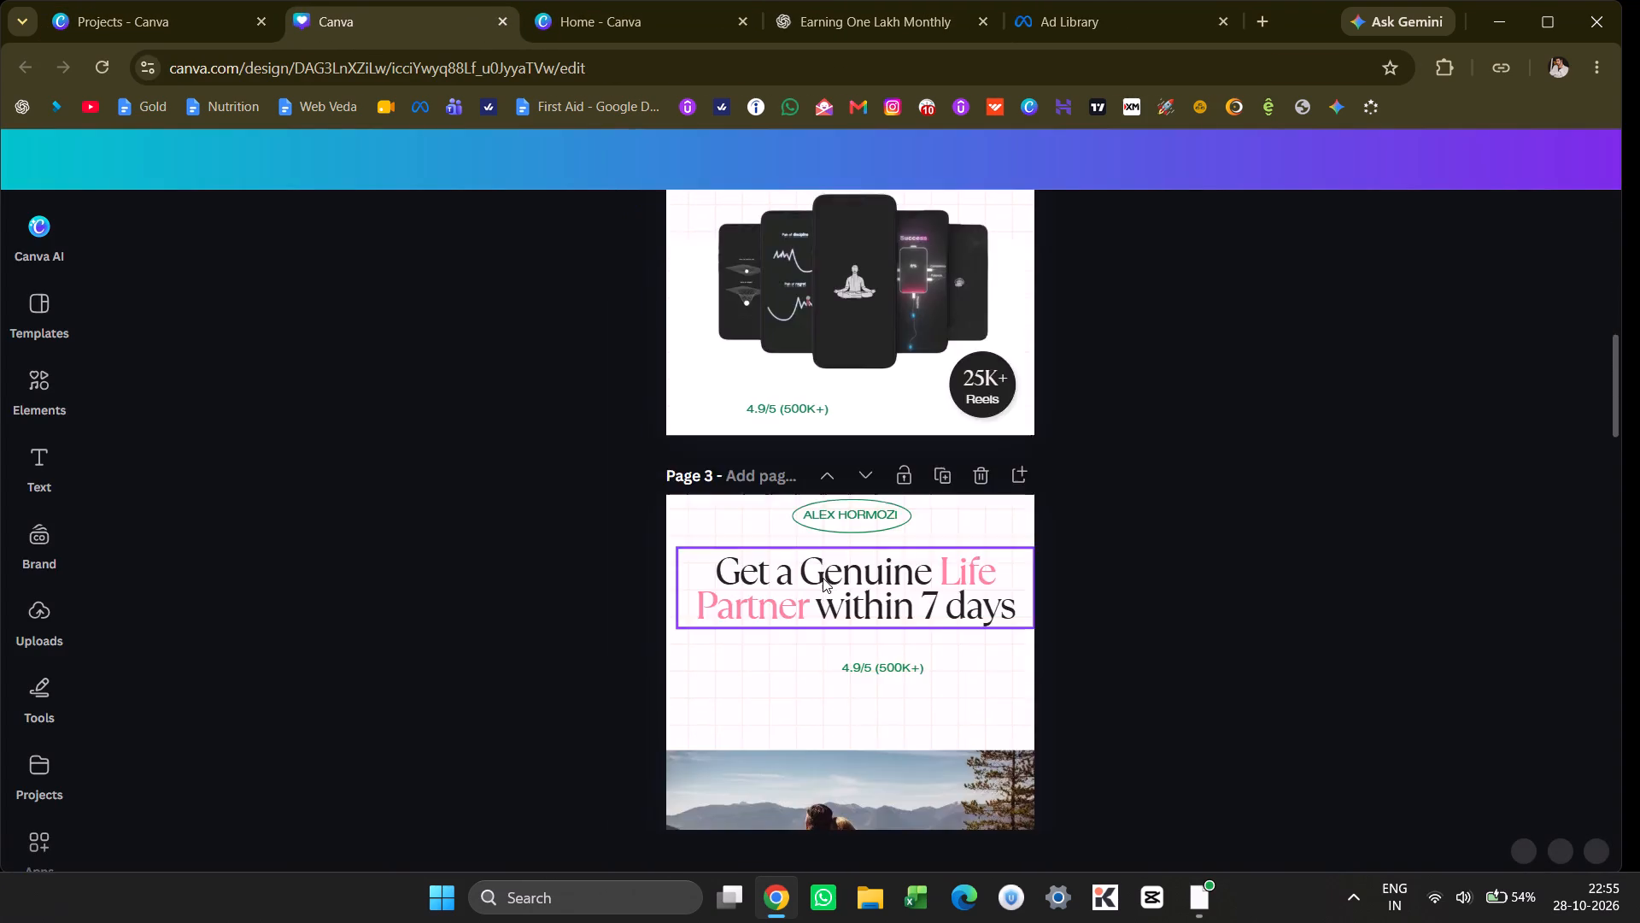
pyautogui.scroll(-3, 823, 578)
pyautogui.click(1217, 444)
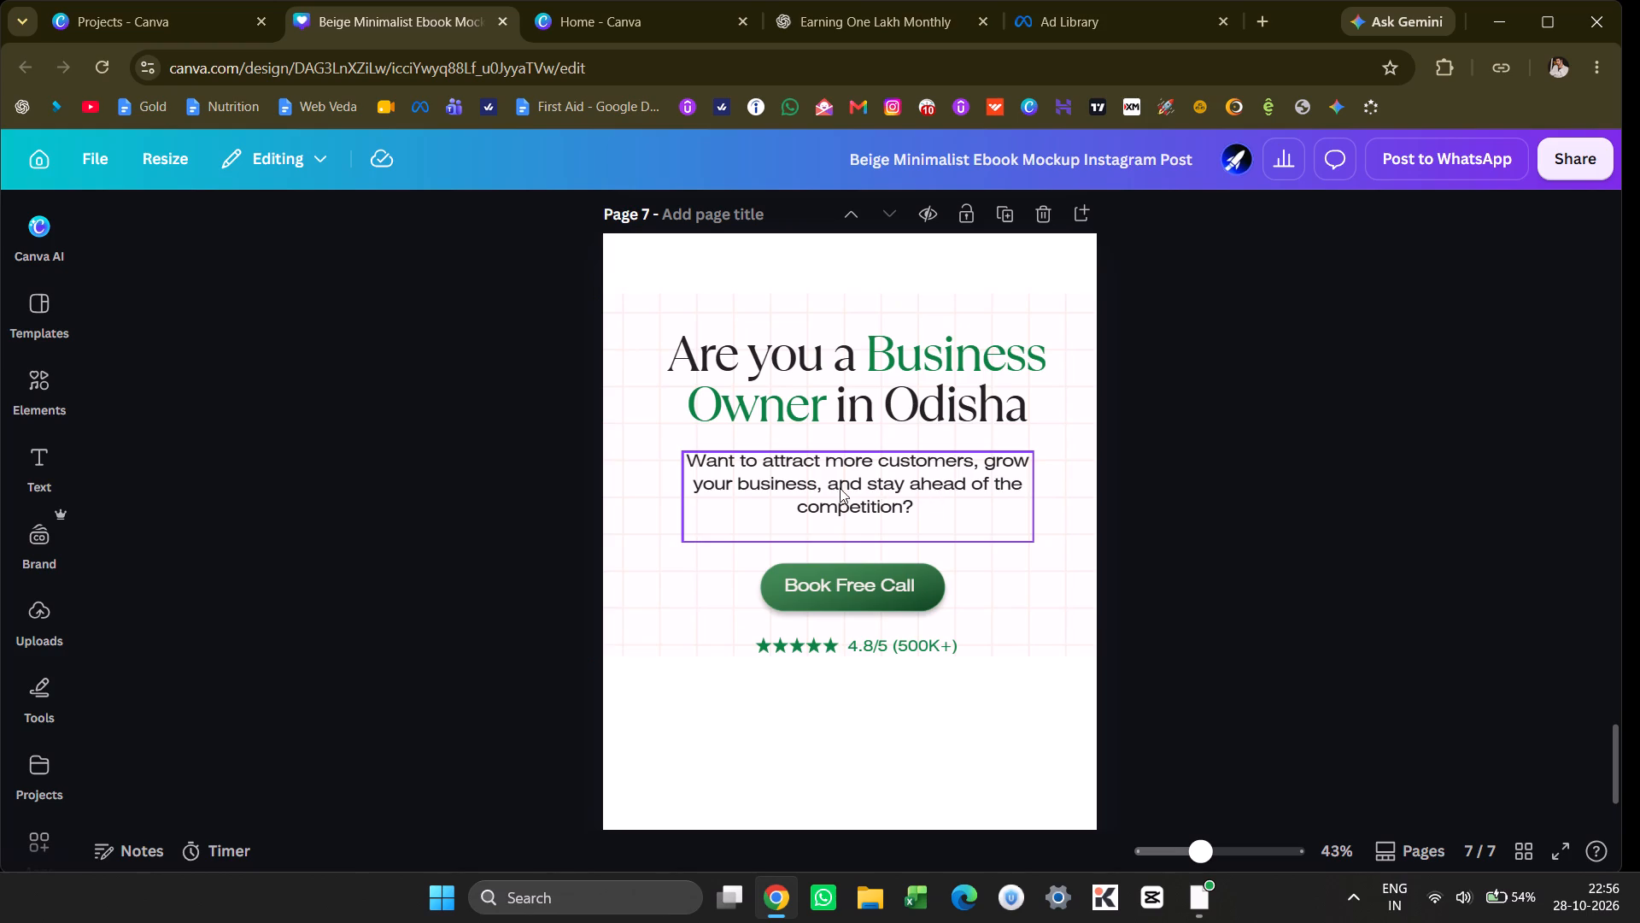
# Open the "Want to attract more customers" paragraph on page 7 for text editing.
pyautogui.click(816, 485)
pyautogui.click(816, 485)
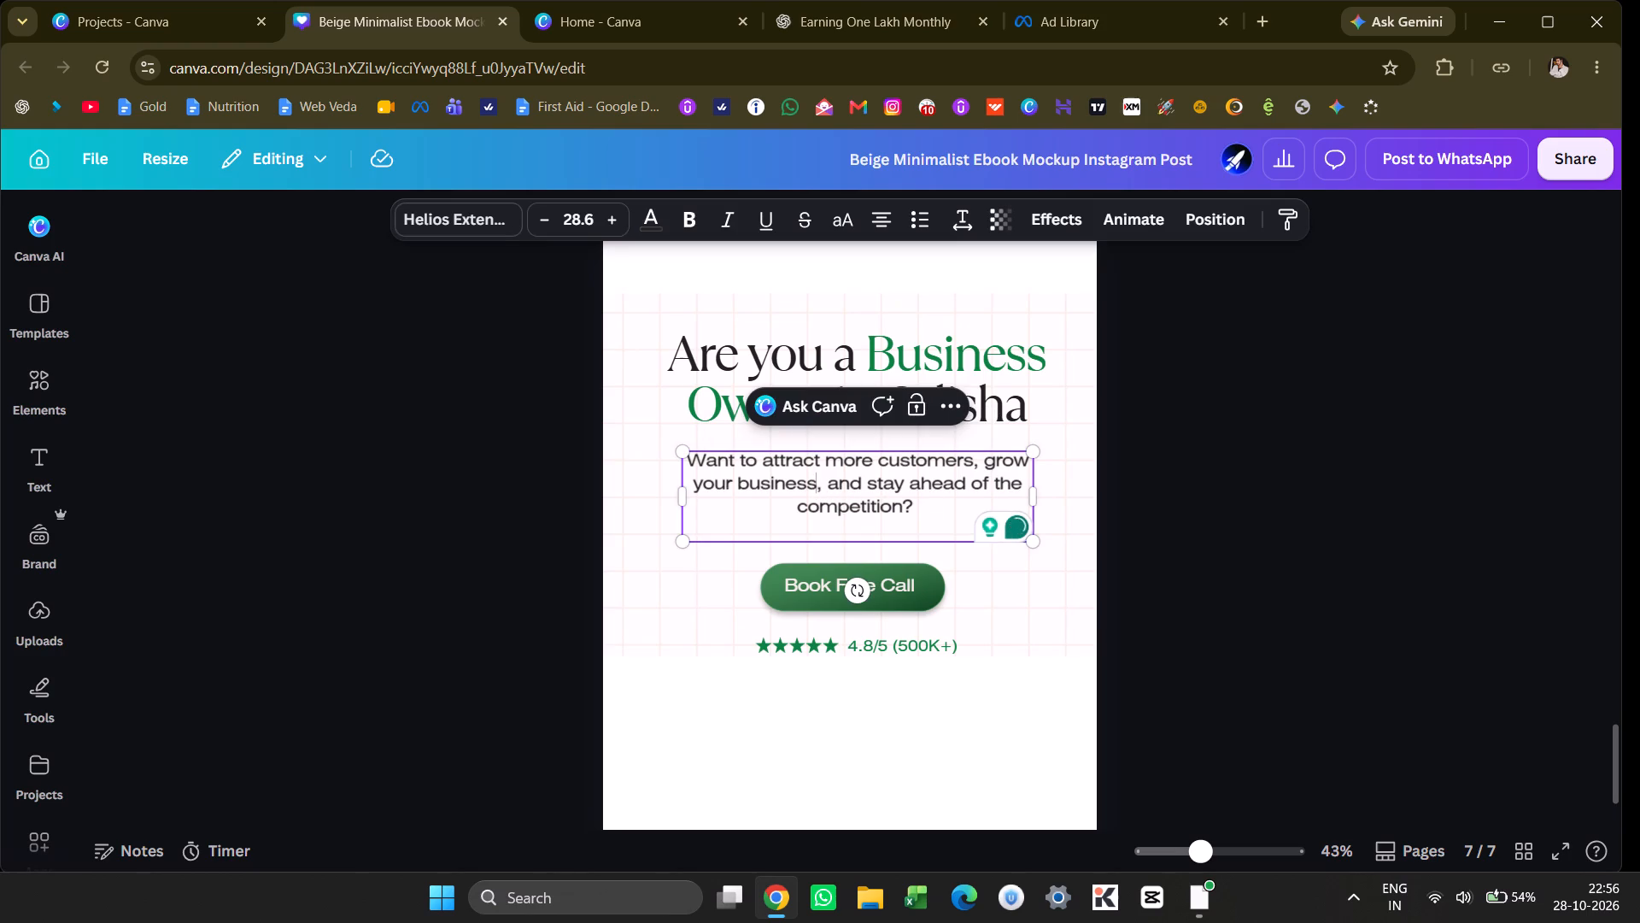
# Shorten the pink grid so it ends just below the description, and extend it across to the page's right edge.
pyautogui.click(1207, 417)
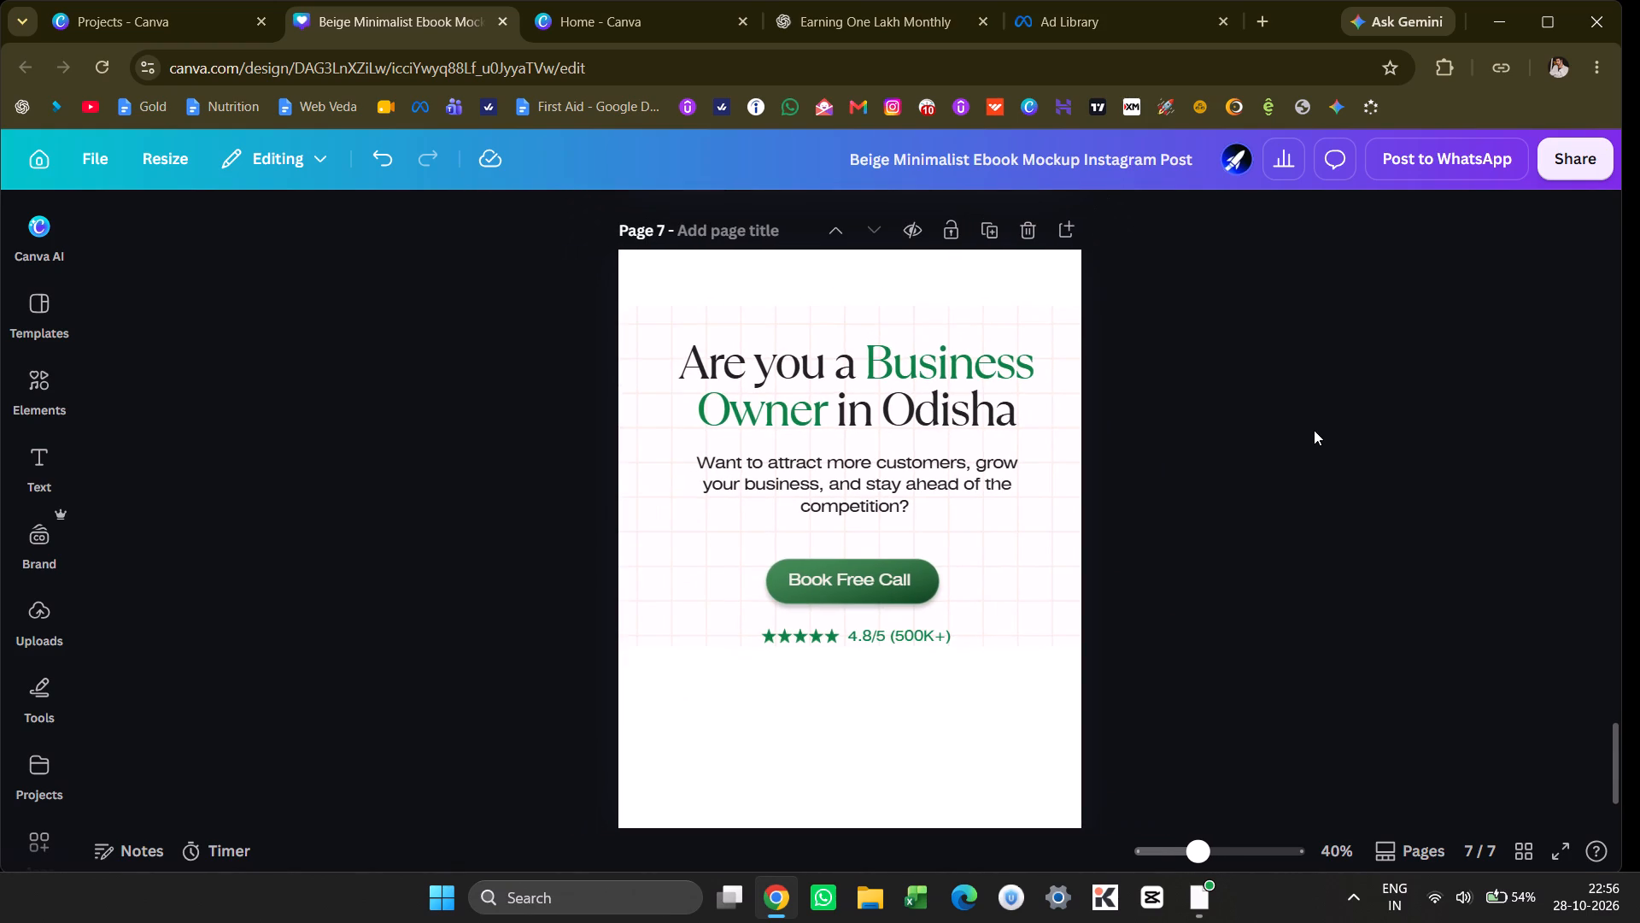
pyautogui.click(1057, 582)
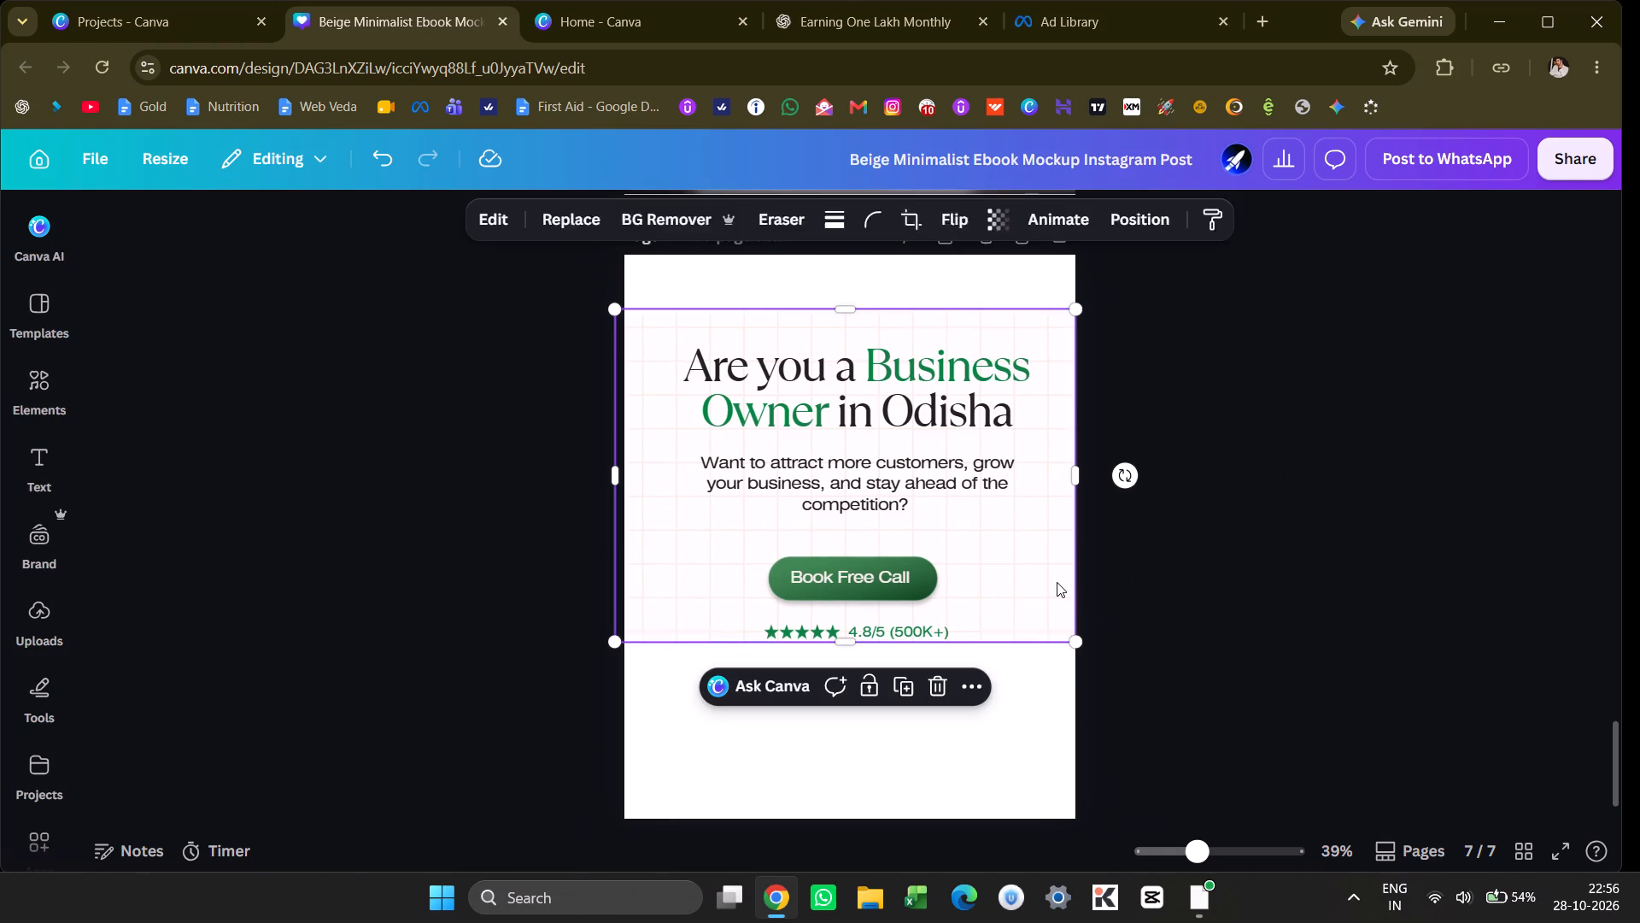
pyautogui.moveTo(1076, 639); pyautogui.dragTo(953, 491)
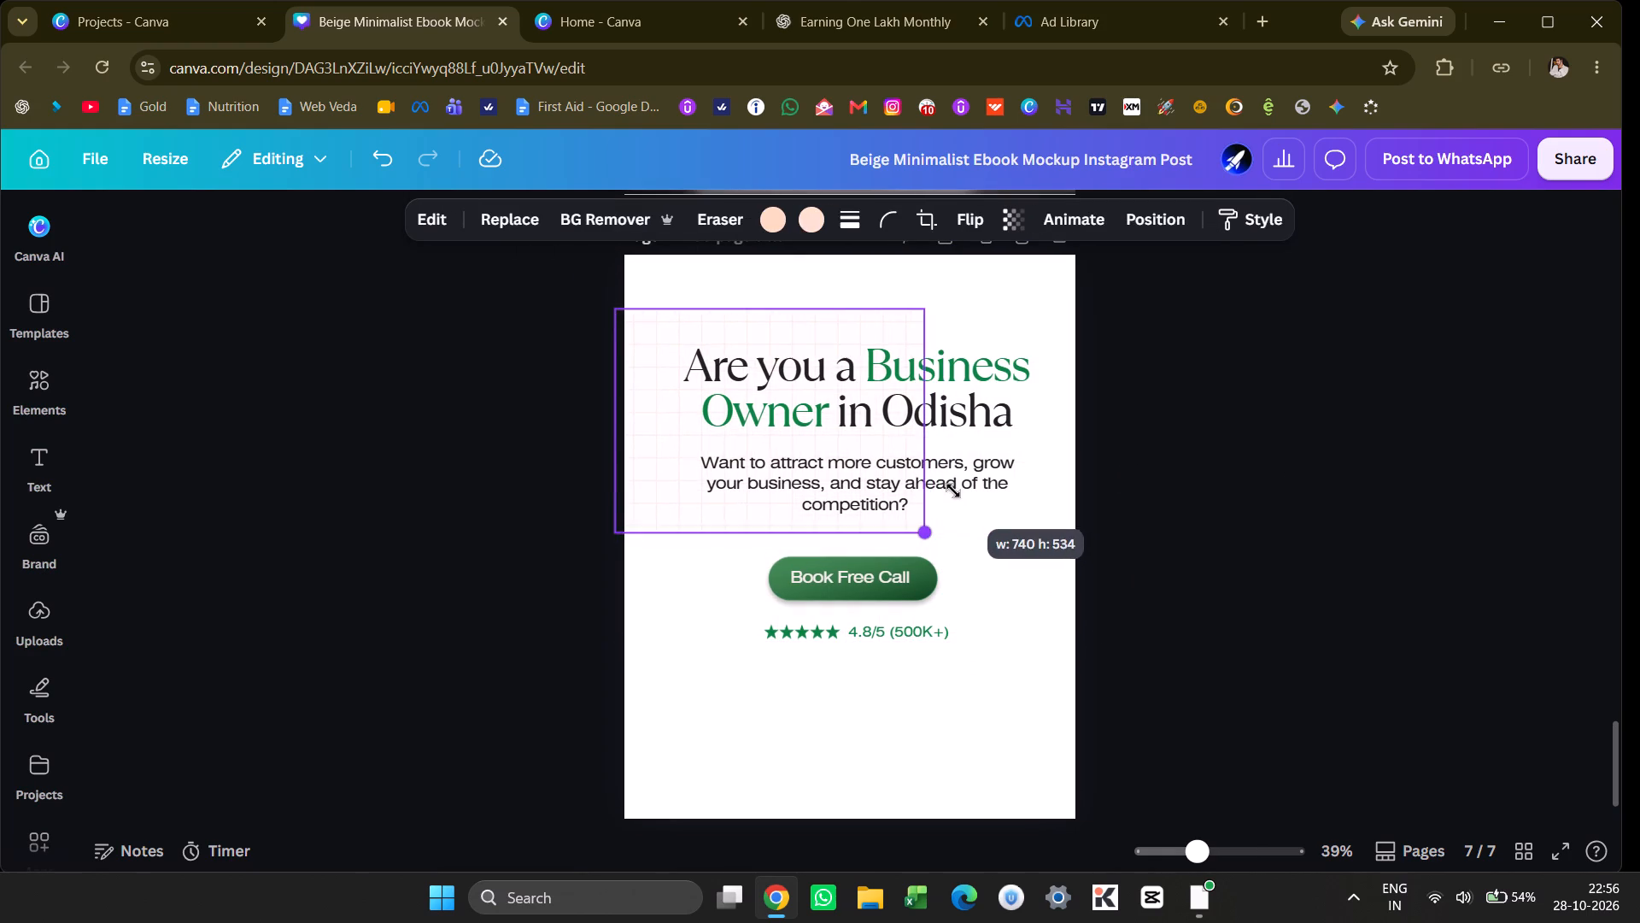
pyautogui.moveTo(953, 491); pyautogui.dragTo(933, 485)
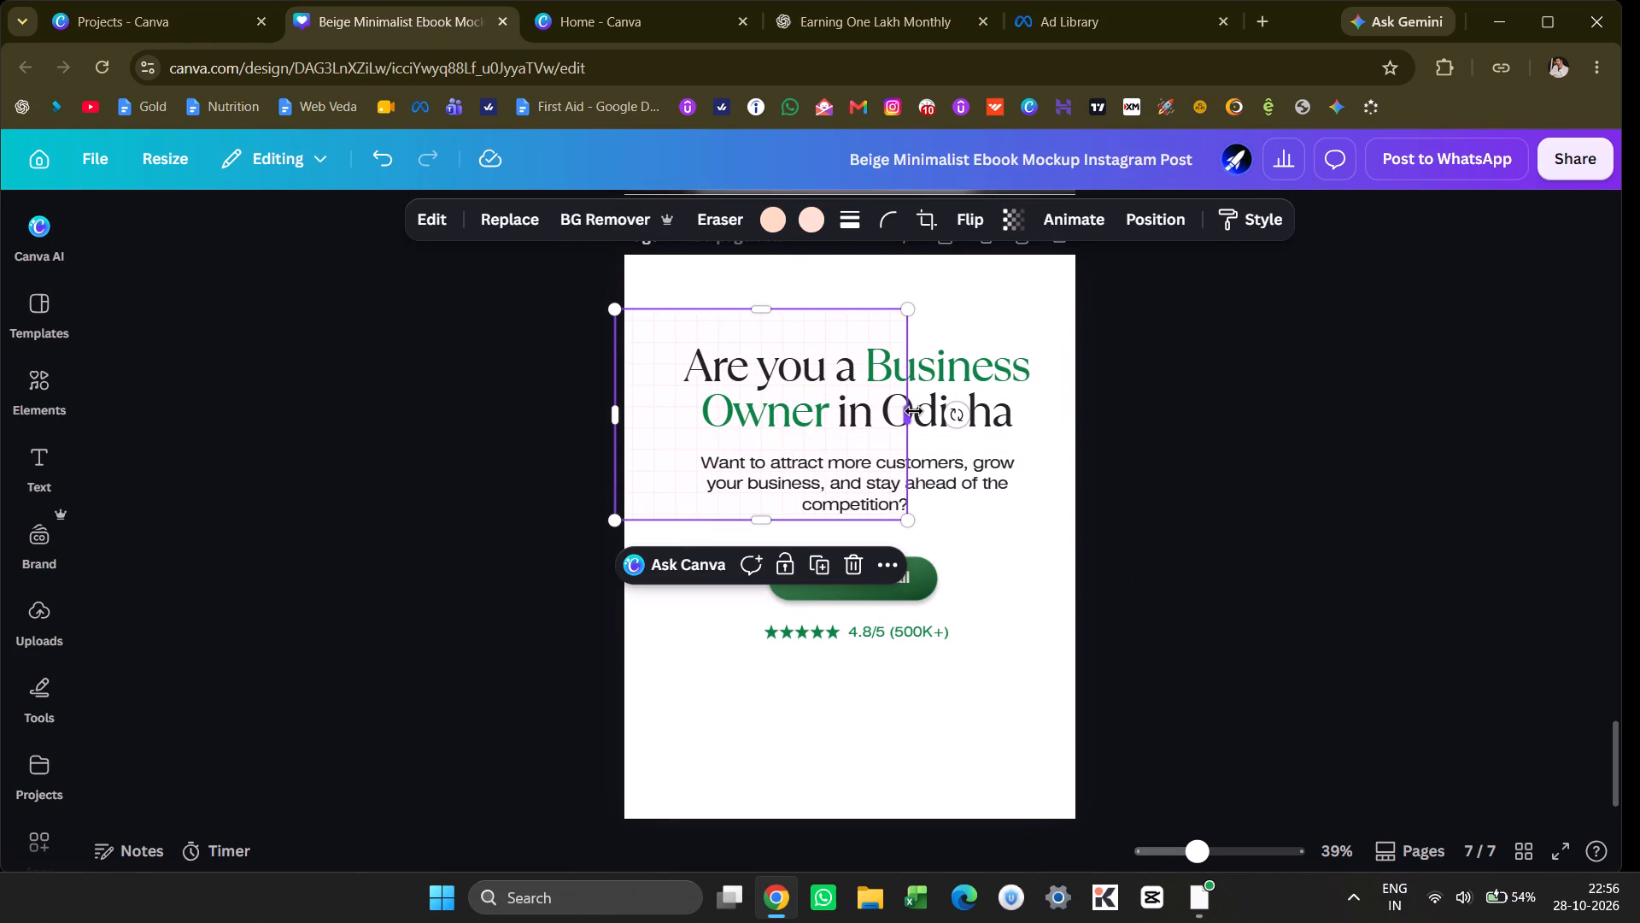
pyautogui.moveTo(914, 411); pyautogui.dragTo(1088, 408)
pyautogui.click(1208, 418)
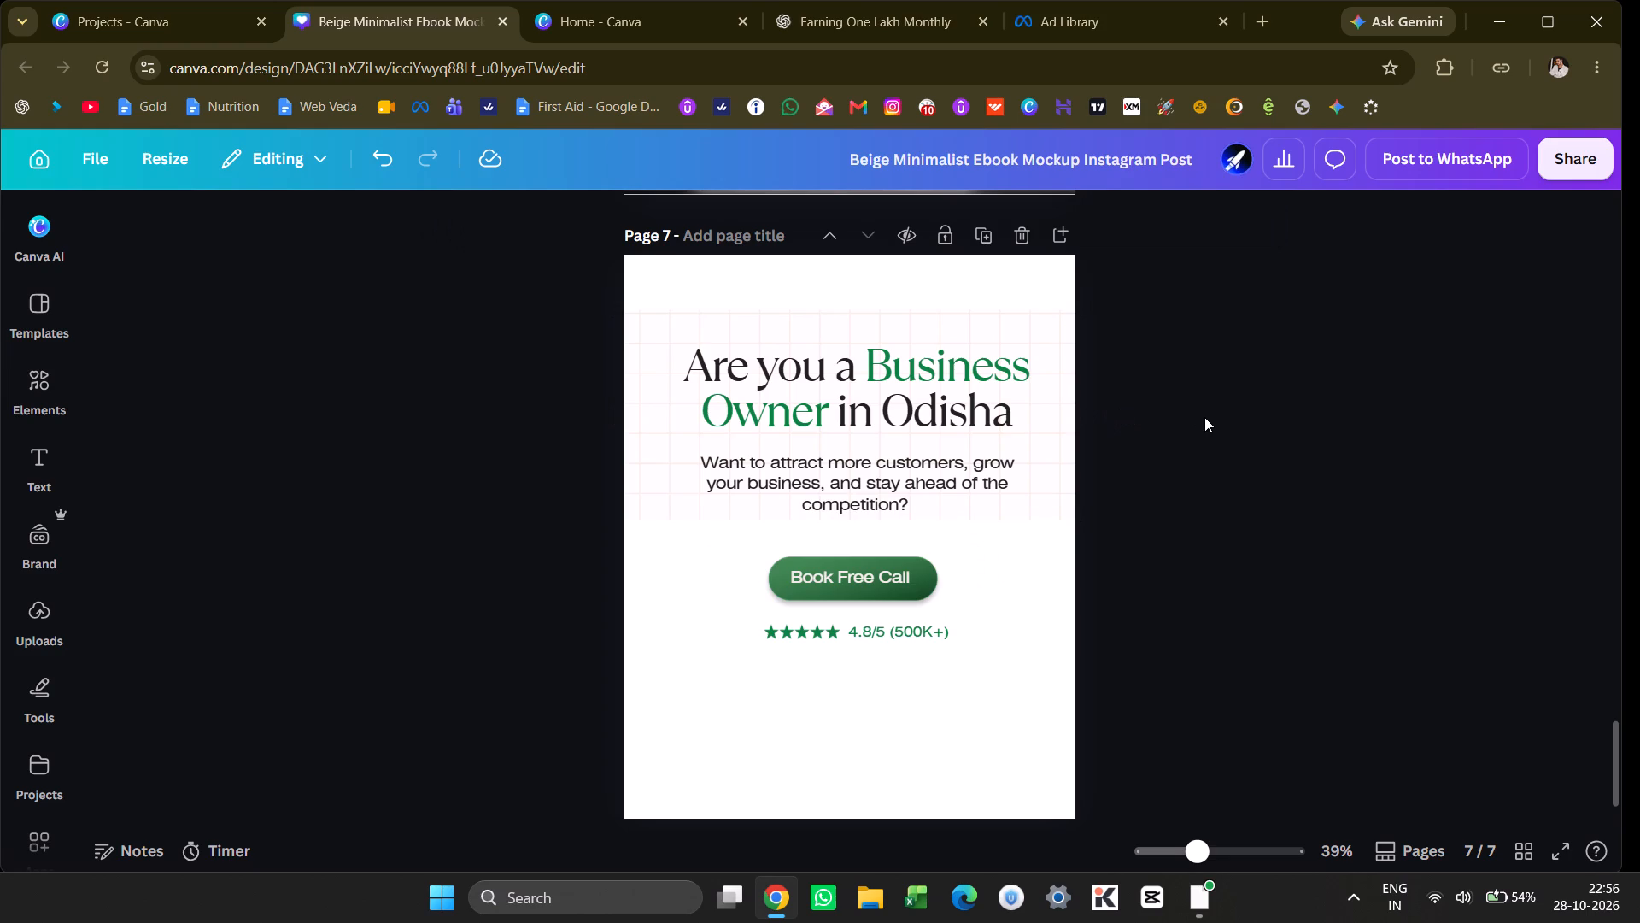
# Shift the pink grid slightly down behind the headline and description.
pyautogui.click(1057, 328)
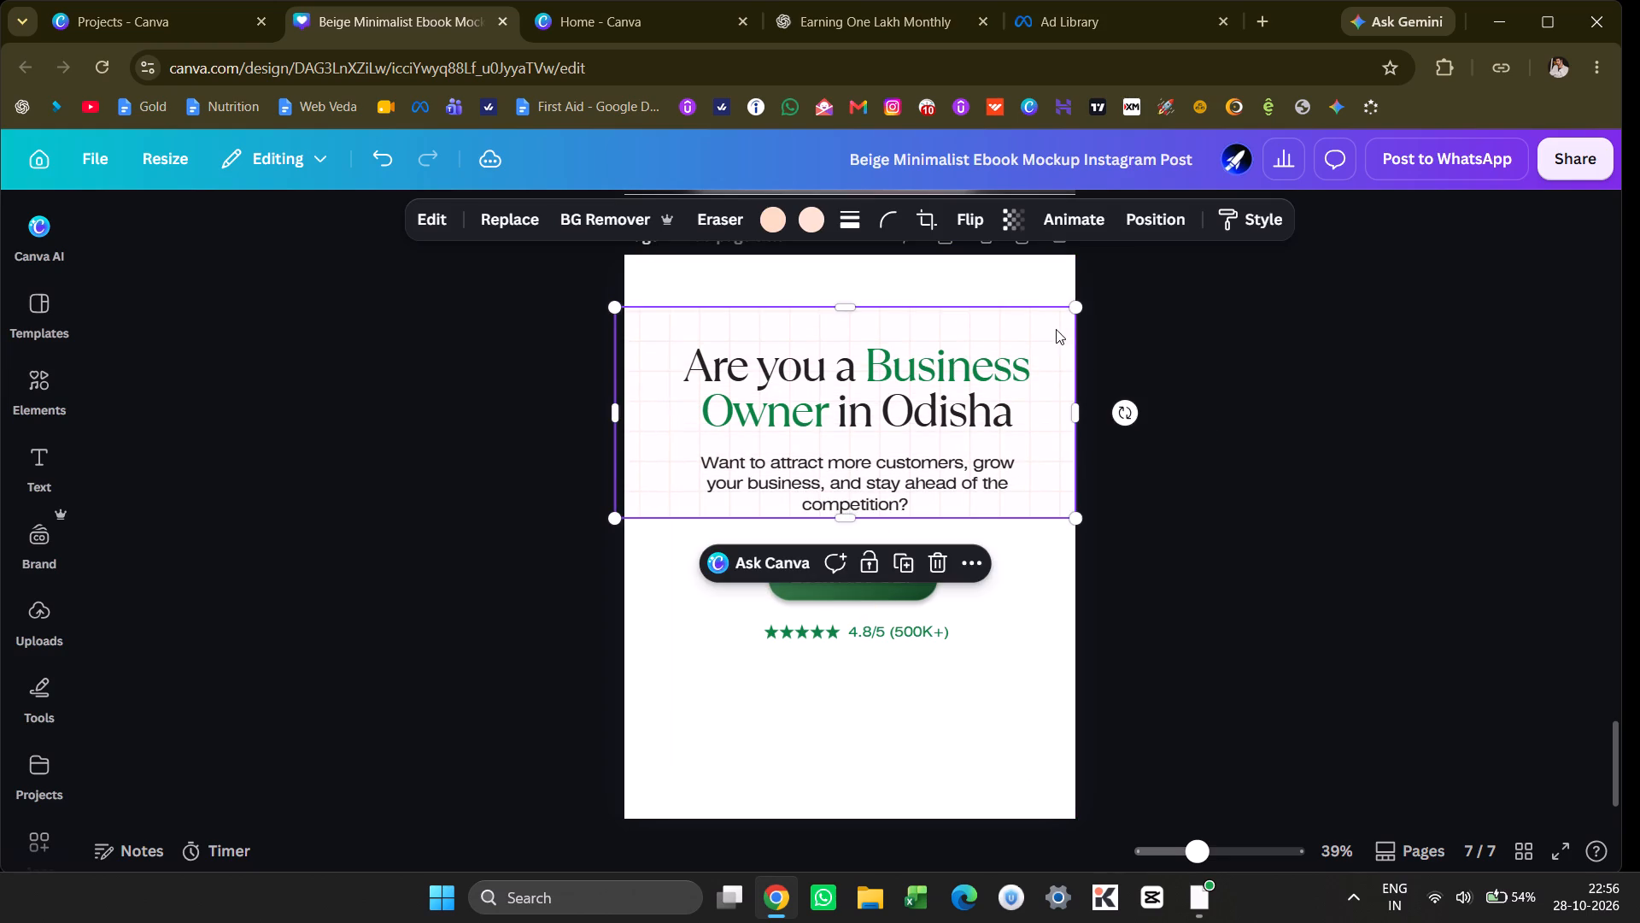
pyautogui.click(1188, 287)
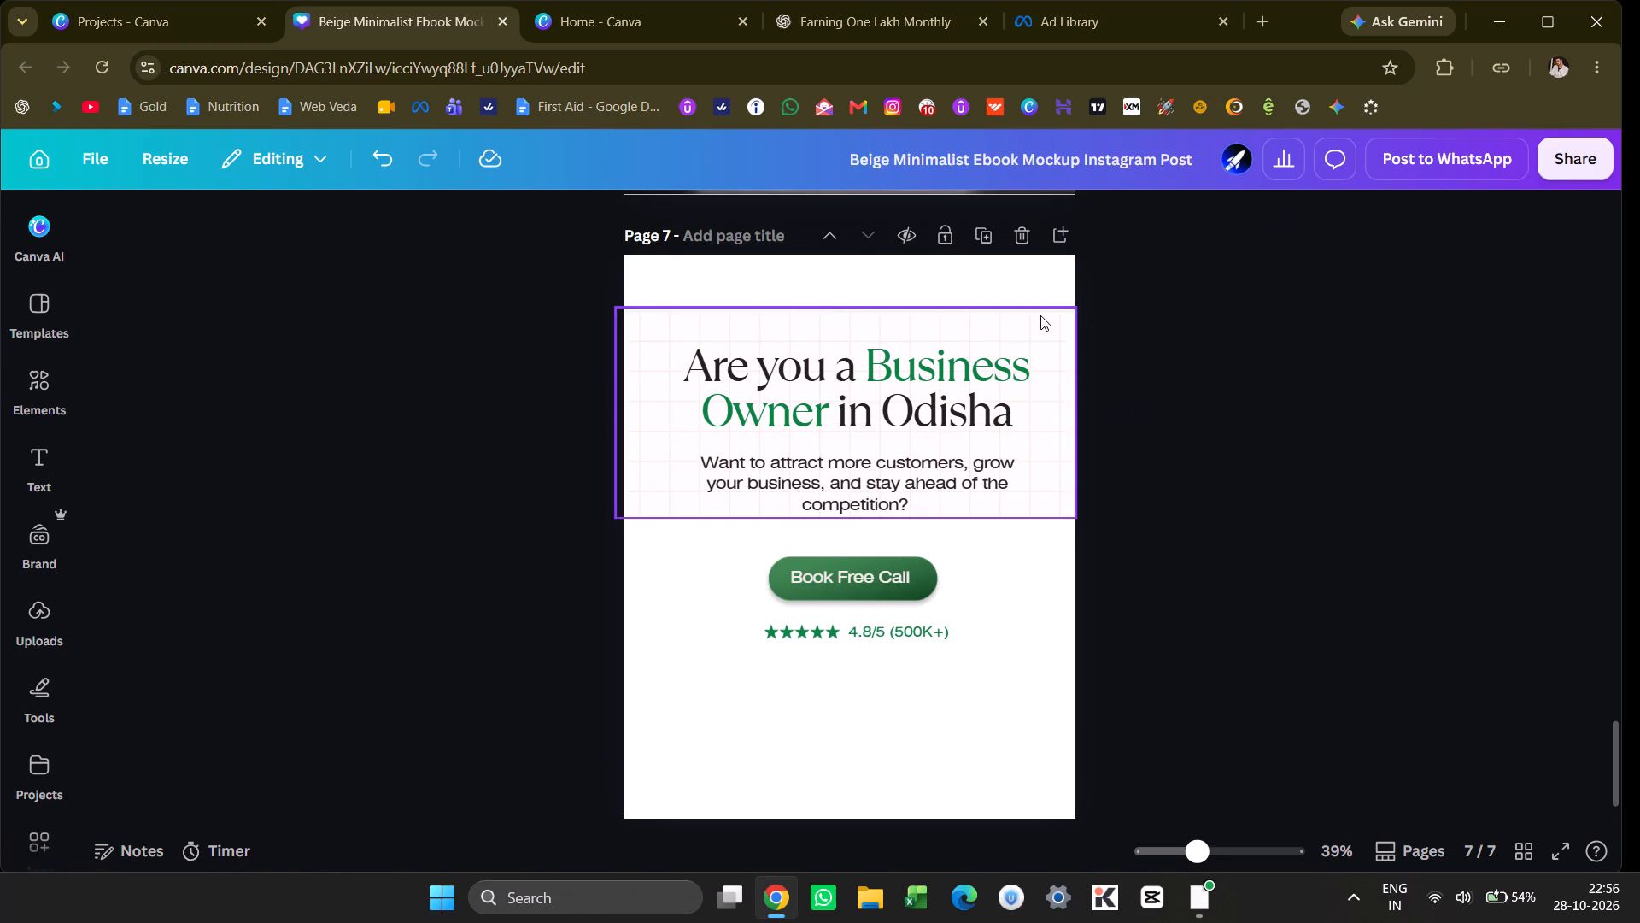
pyautogui.moveTo(1040, 315); pyautogui.dragTo(1040, 333)
pyautogui.click(1231, 367)
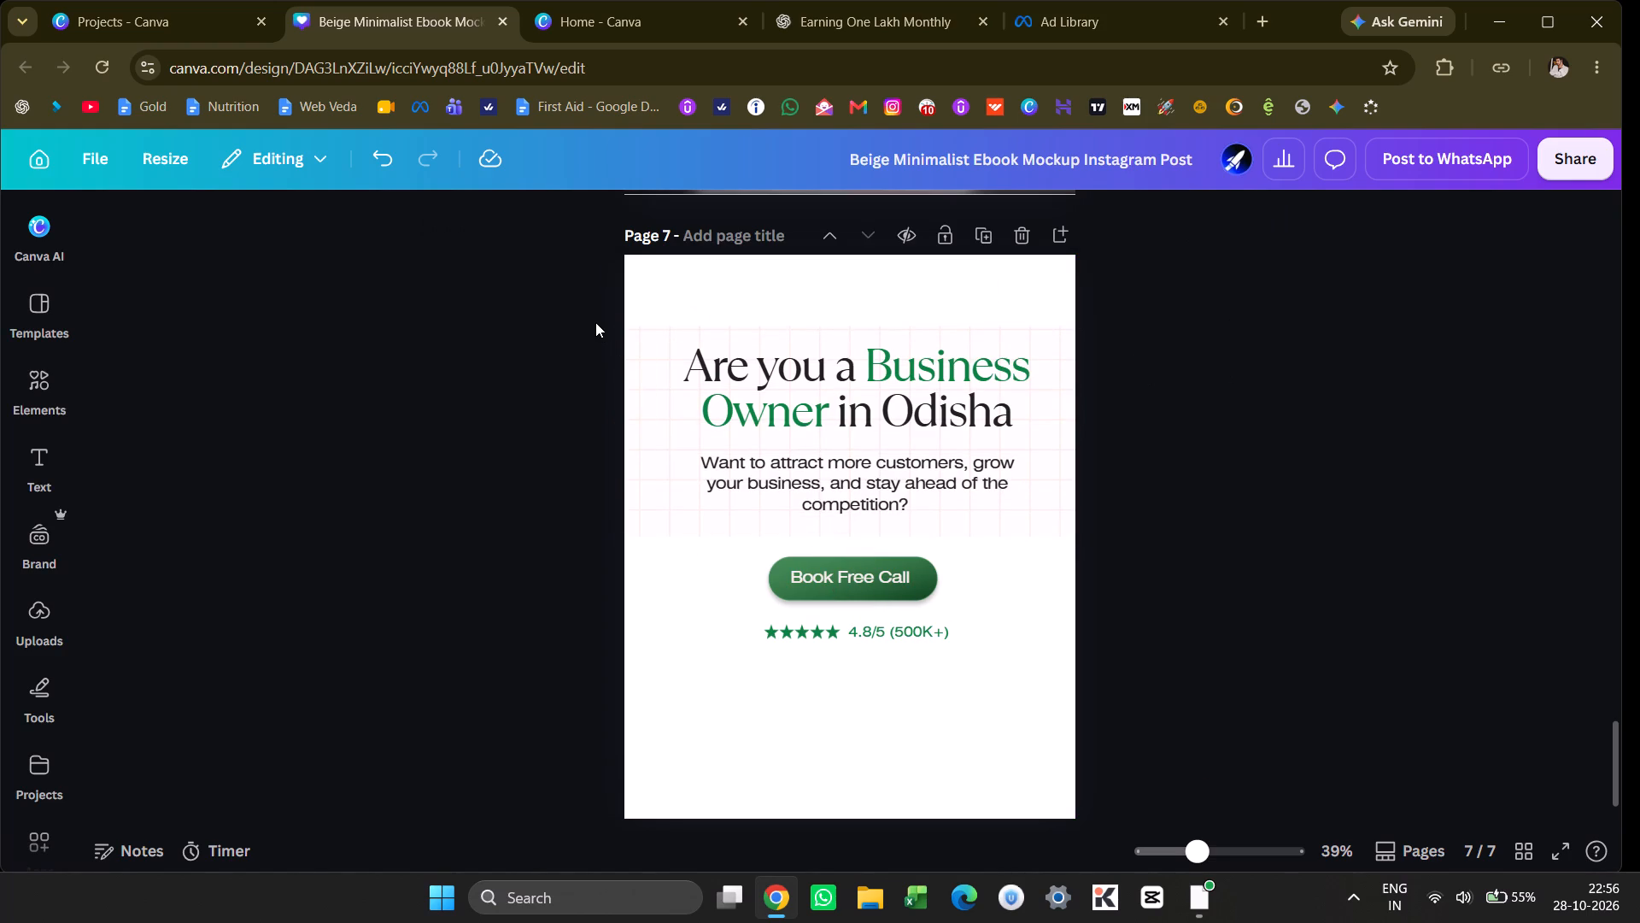
# Move the grid, headline, description, button and star rating down together toward the vertical middle of page 7.
pyautogui.scroll(-1, 595, 322)
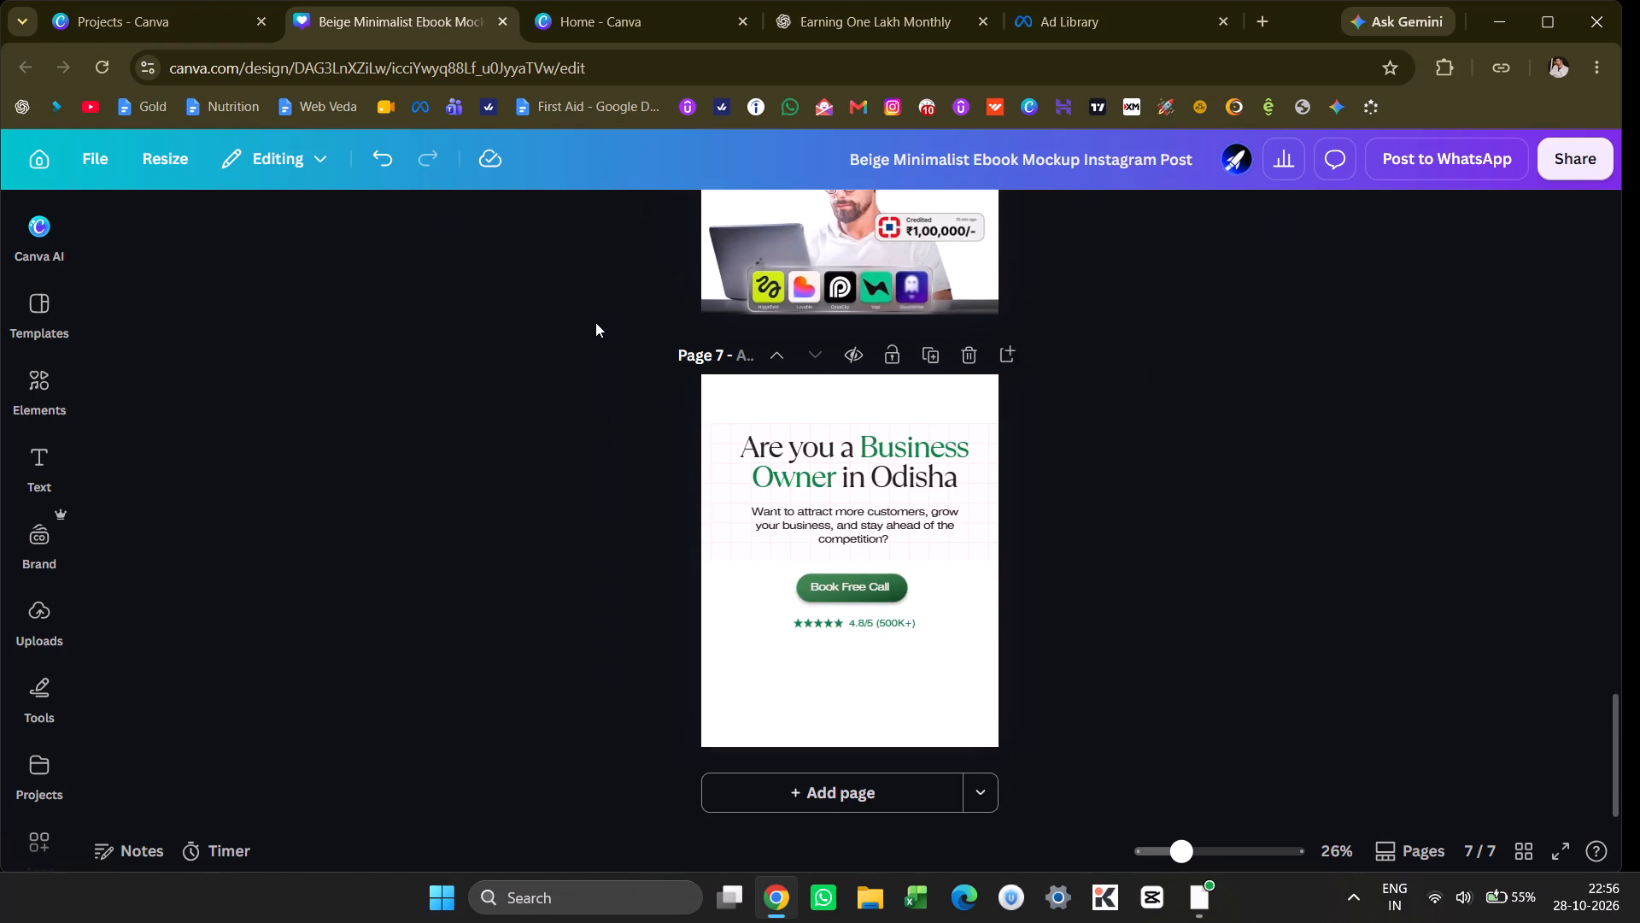
pyautogui.scroll(-1, 595, 322)
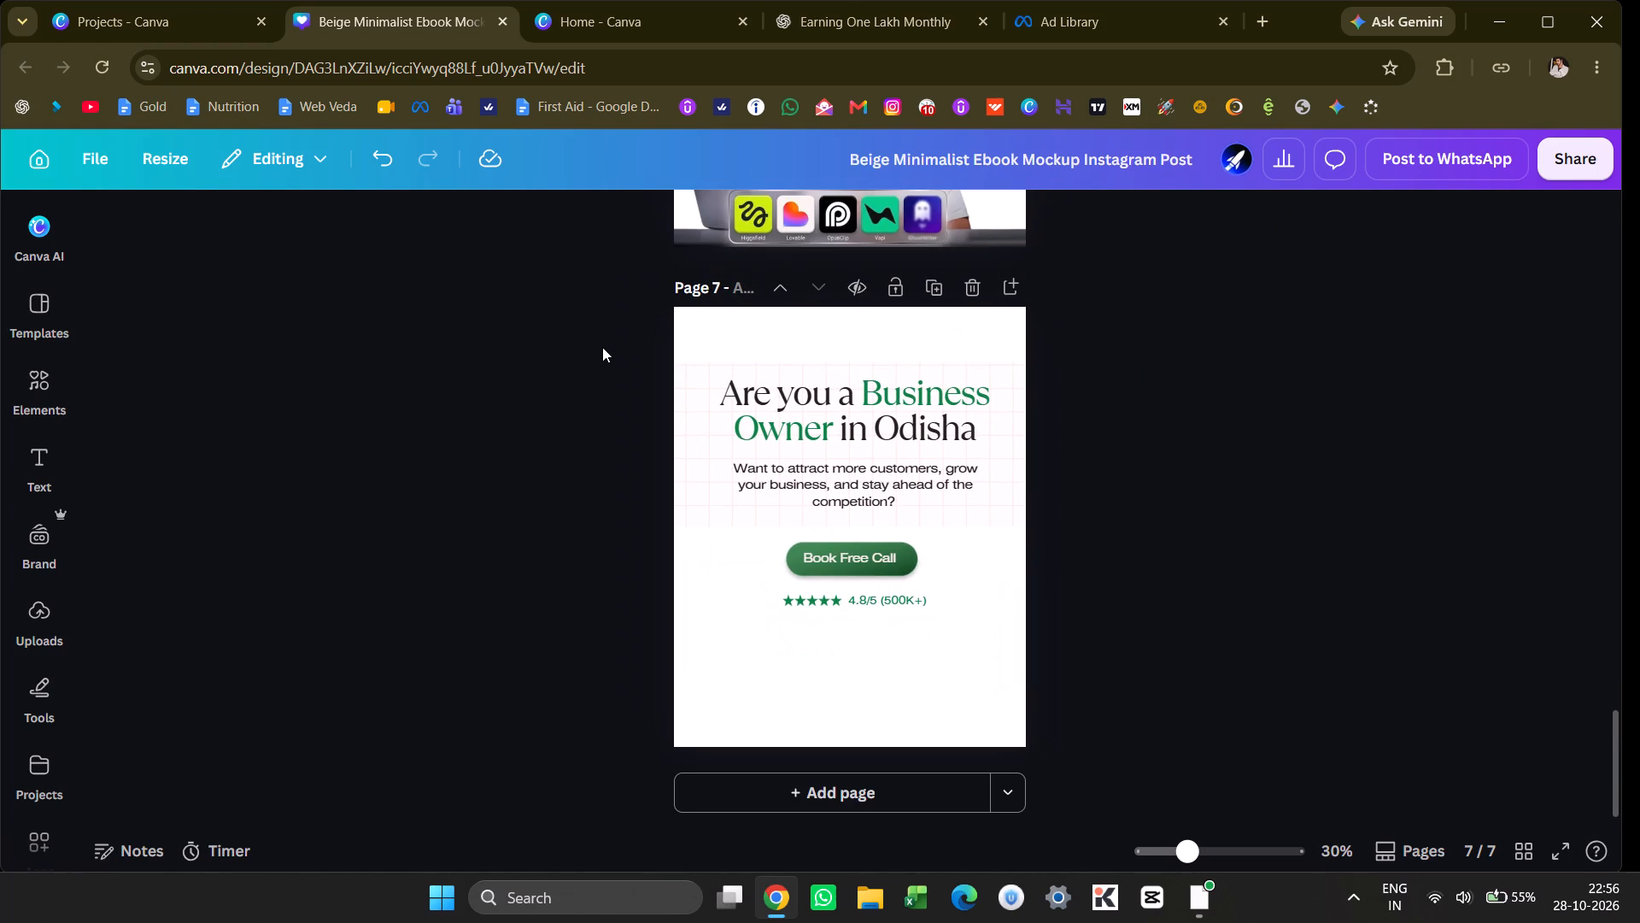
pyautogui.moveTo(602, 347); pyautogui.dragTo(1025, 616)
pyautogui.moveTo(988, 455); pyautogui.dragTo(985, 490)
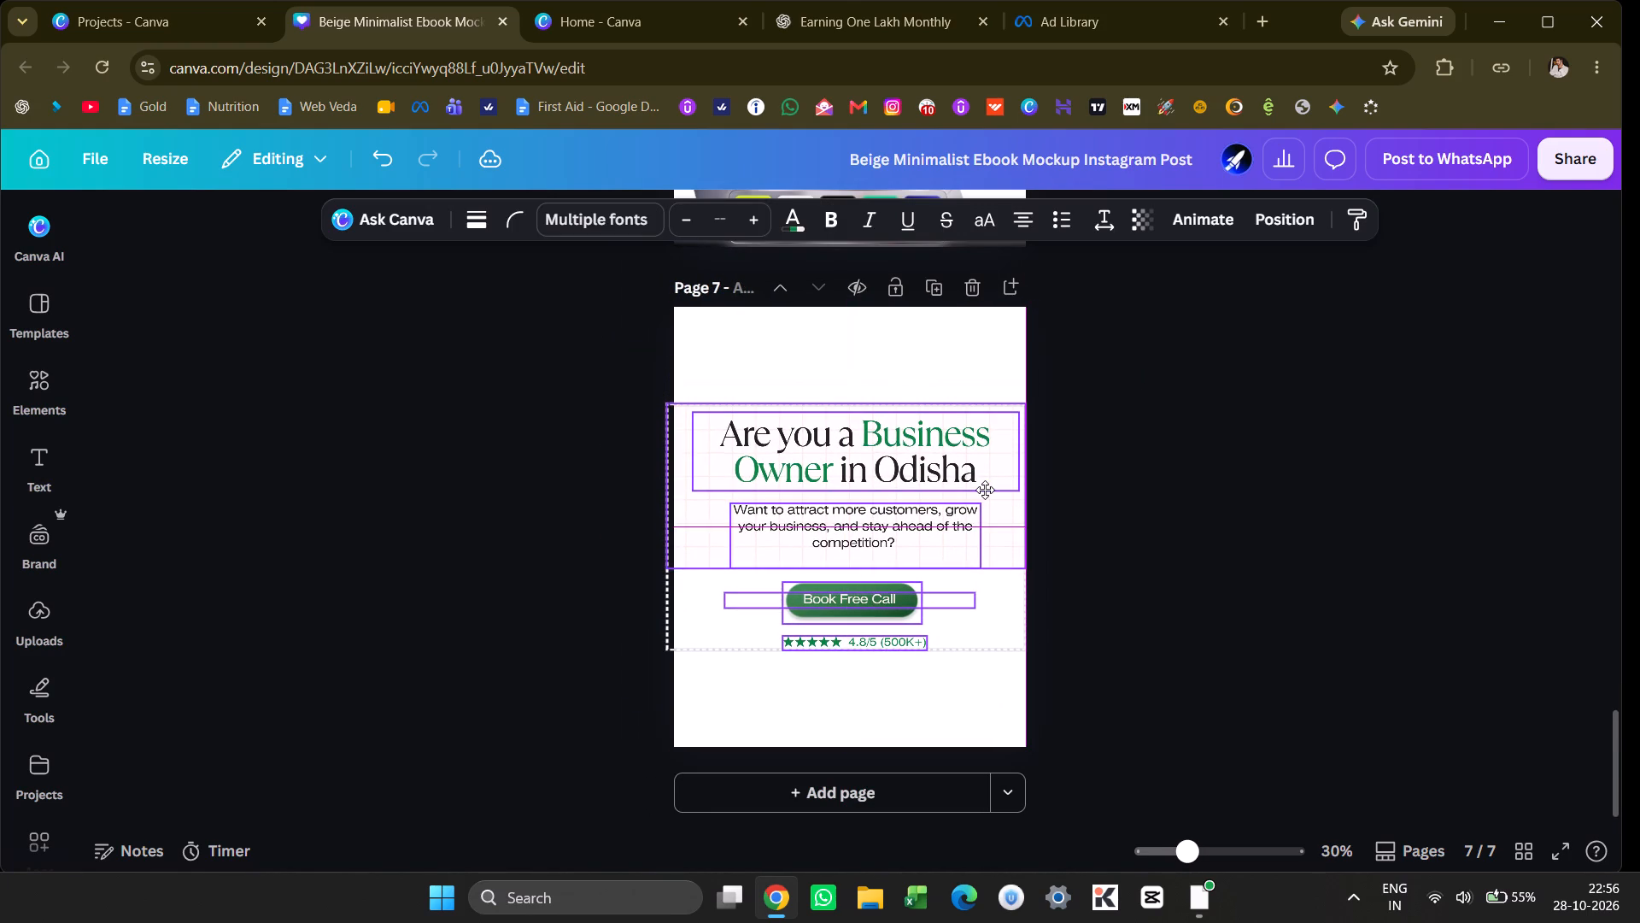
pyautogui.moveTo(985, 490); pyautogui.dragTo(985, 488)
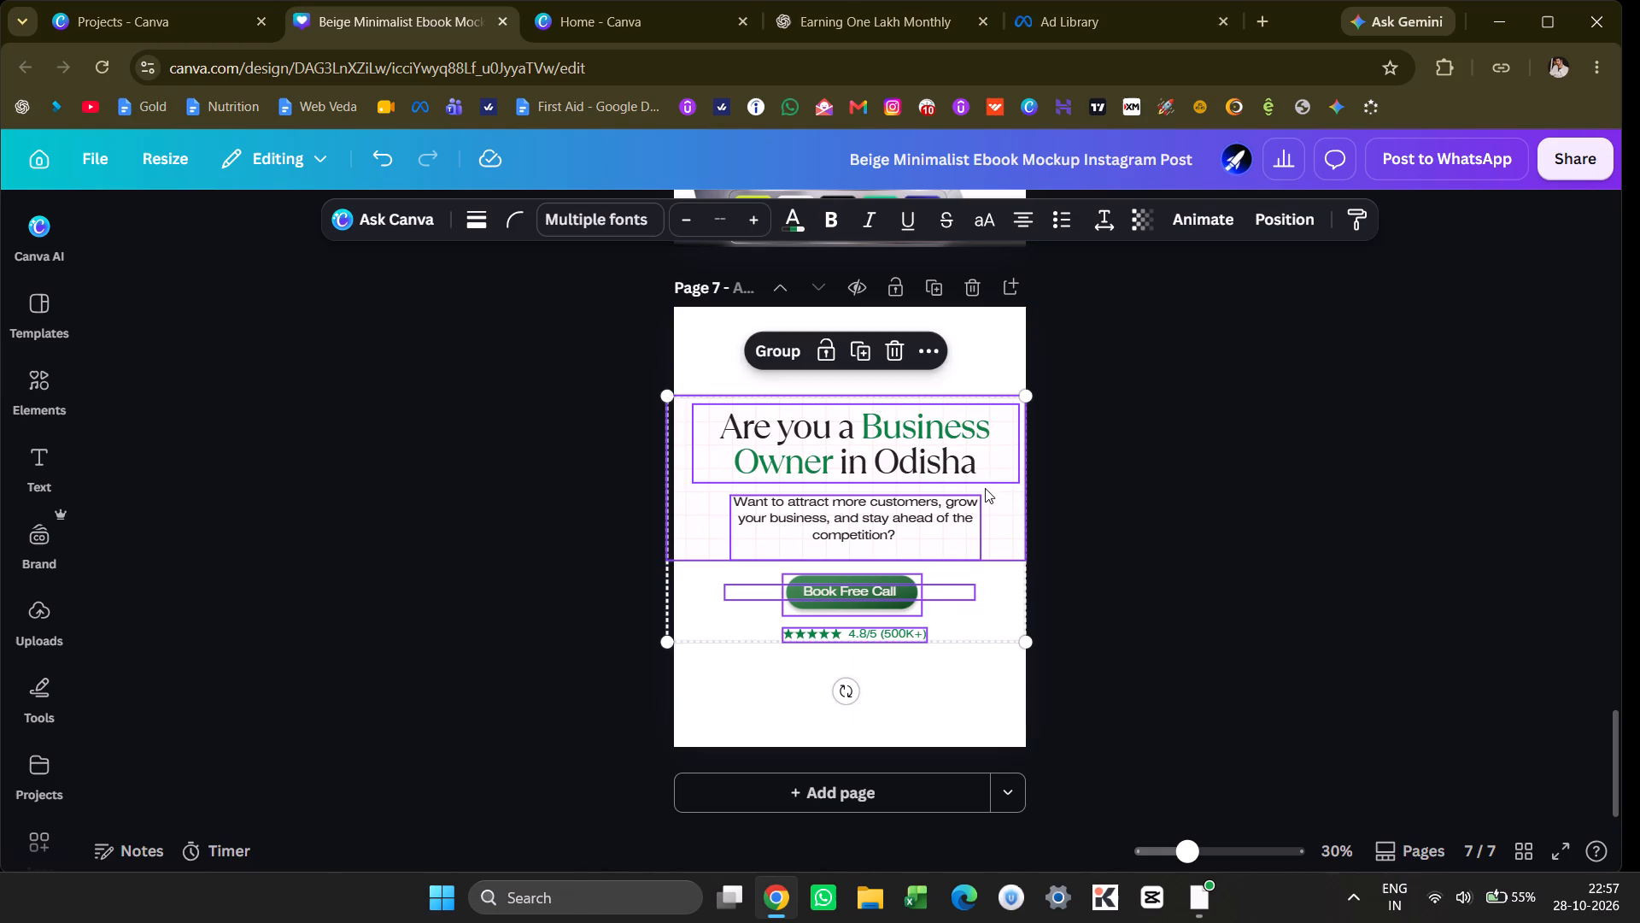
pyautogui.click(1217, 457)
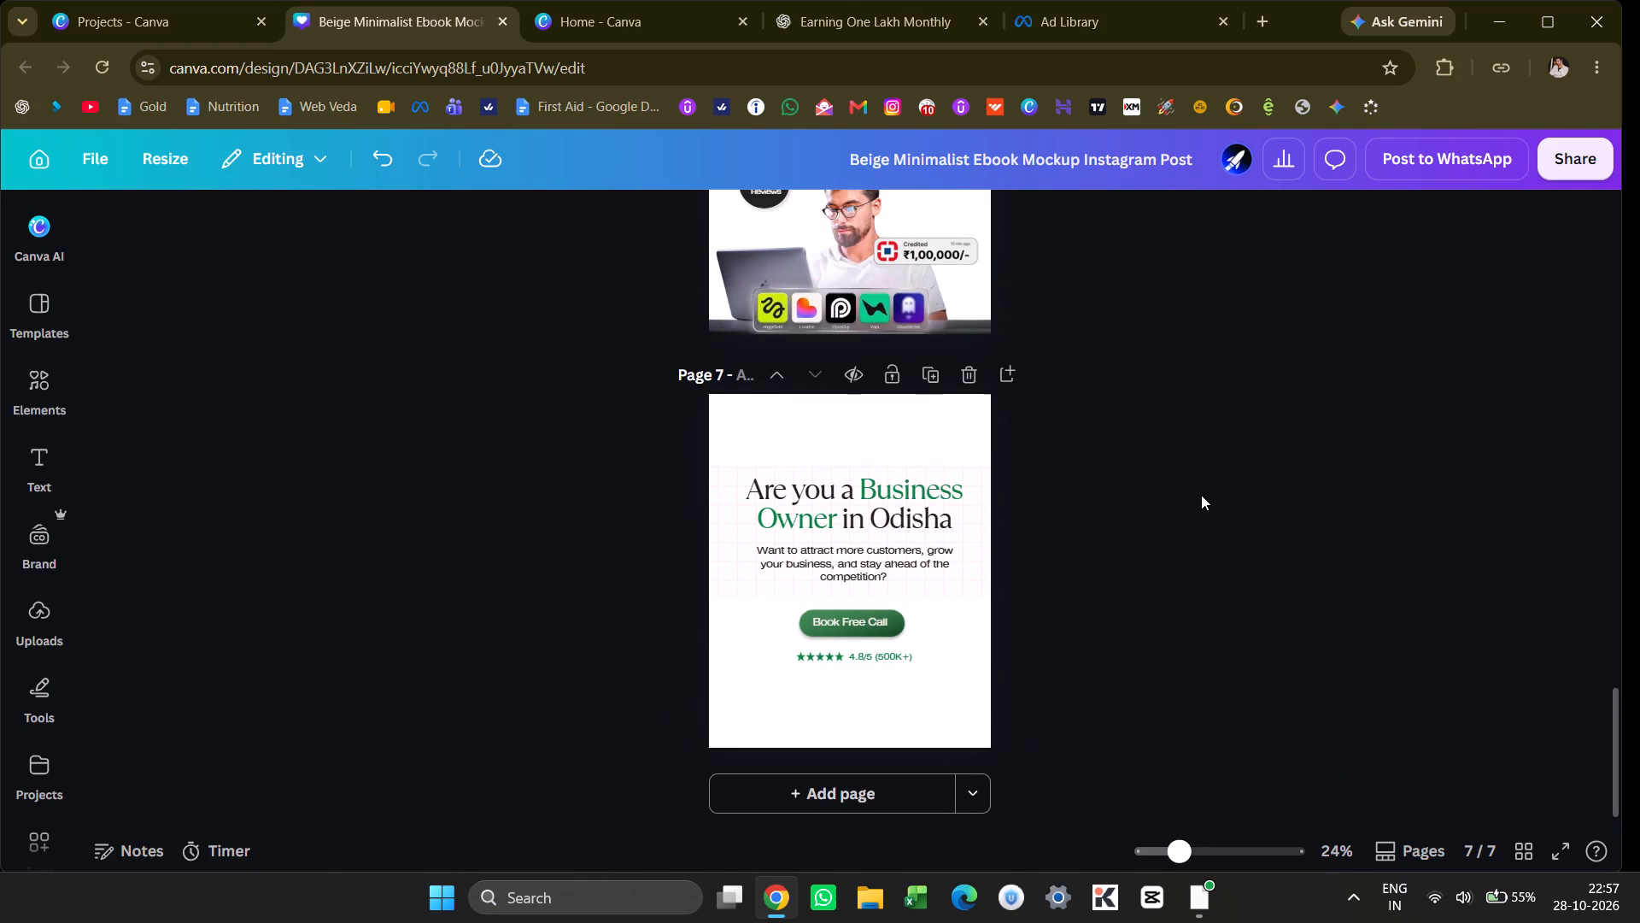
# Capture a rectangular screenshot of the finished ad on page 7.
pyautogui.press('Print')
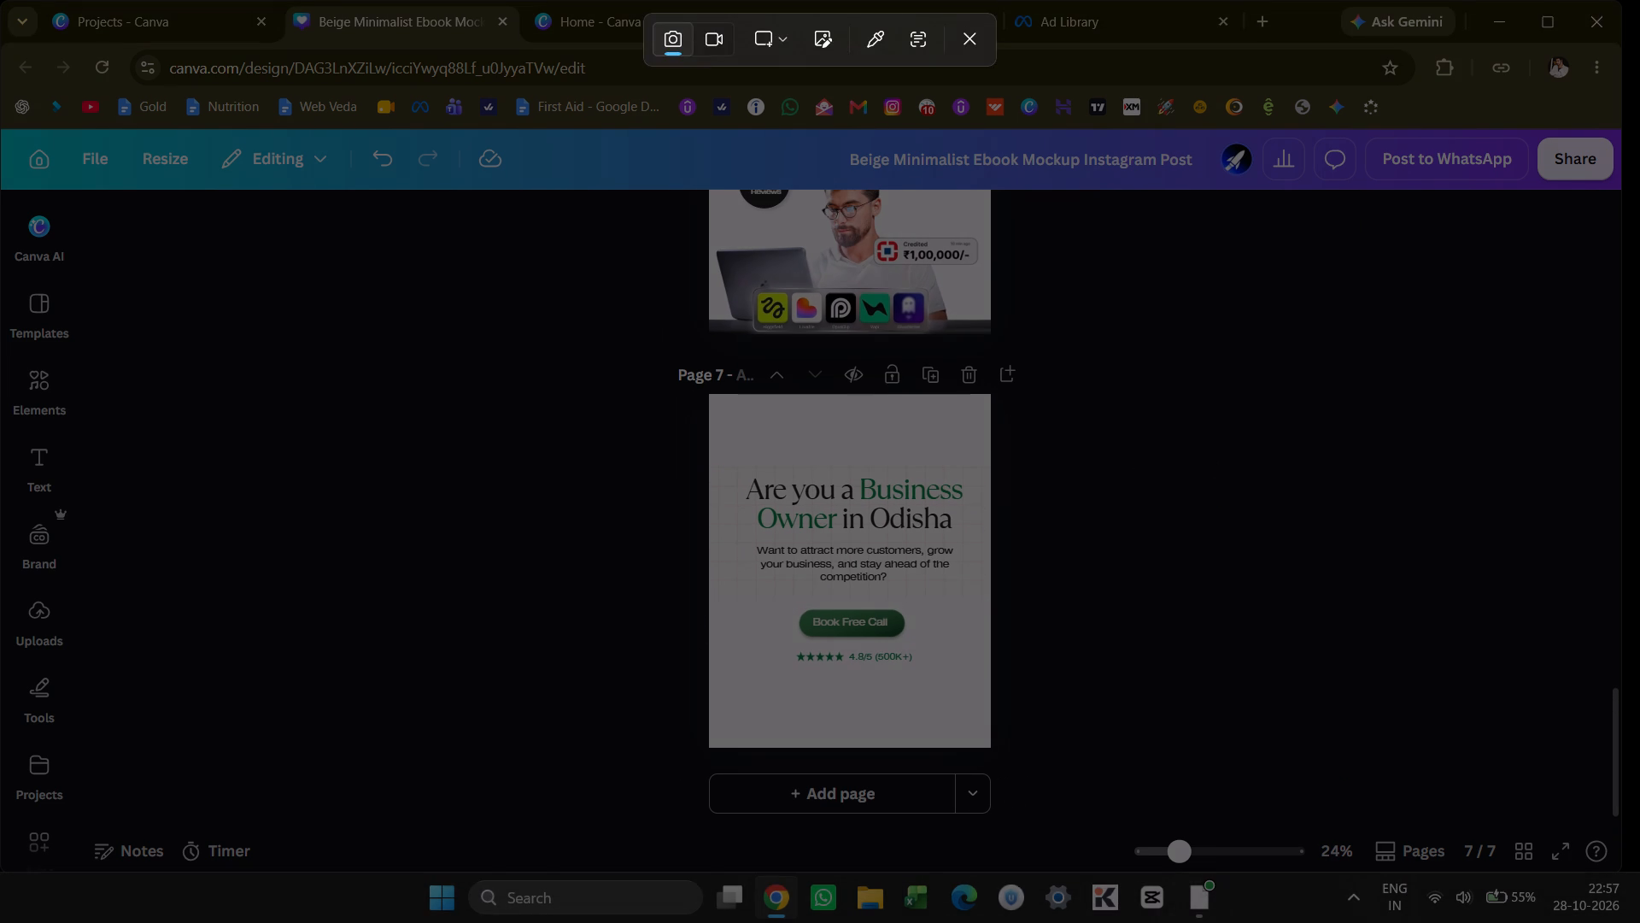
pyautogui.moveTo(624, 347); pyautogui.dragTo(1112, 761)
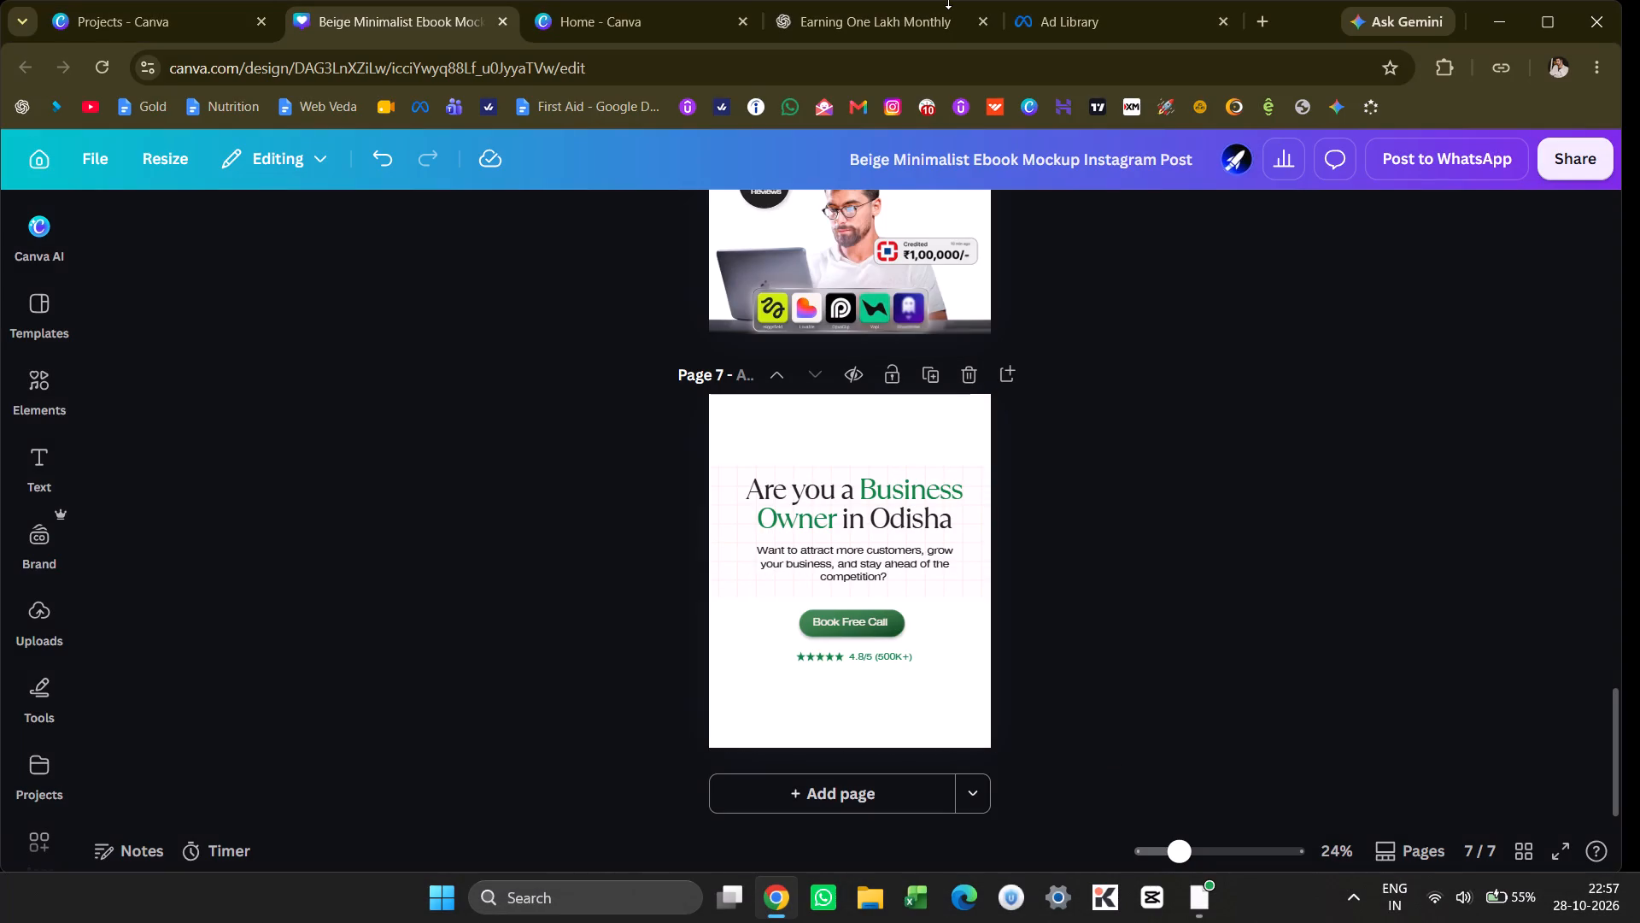